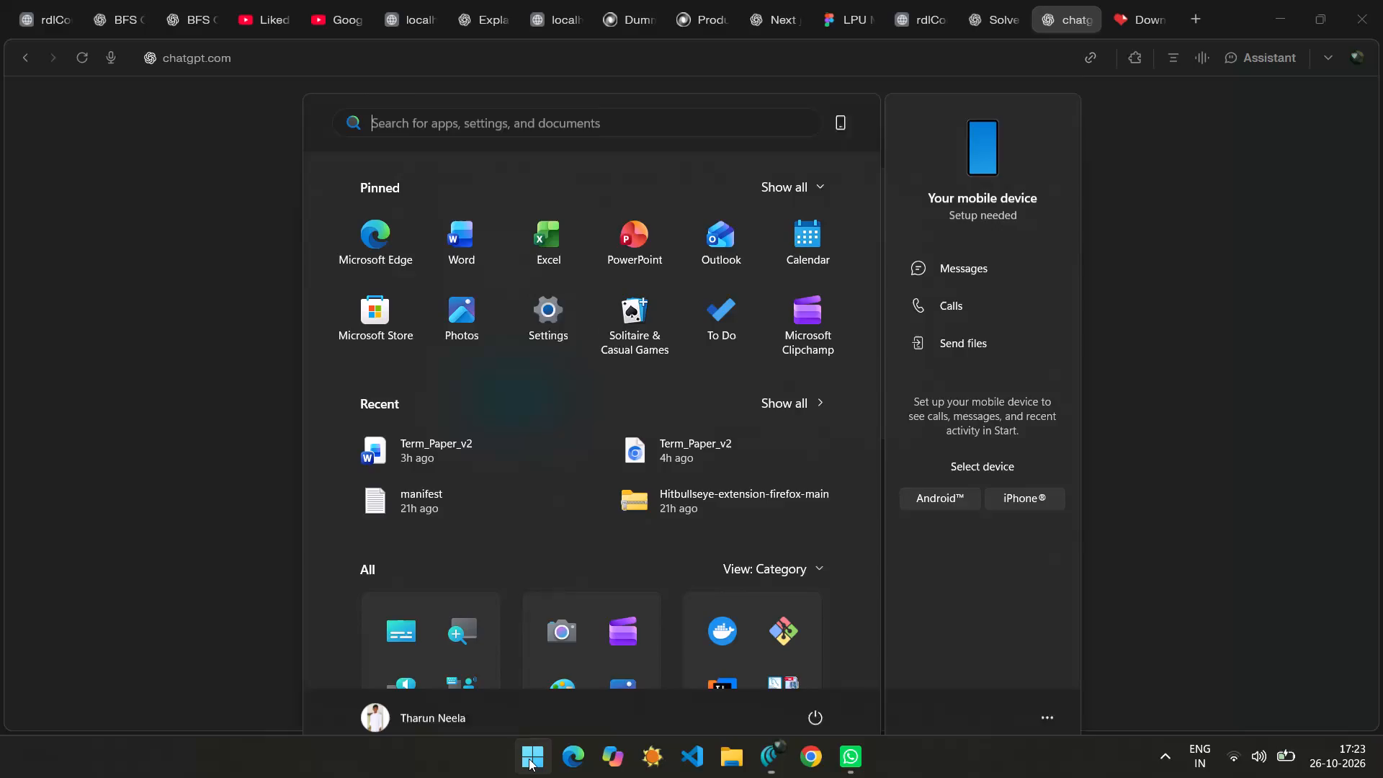
# Launch Word and open the recent document Term_Paper_v2 from the INT373 Agile Driven Development and Project Management folder.
pyautogui.write('word')
pyautogui.press('Return')
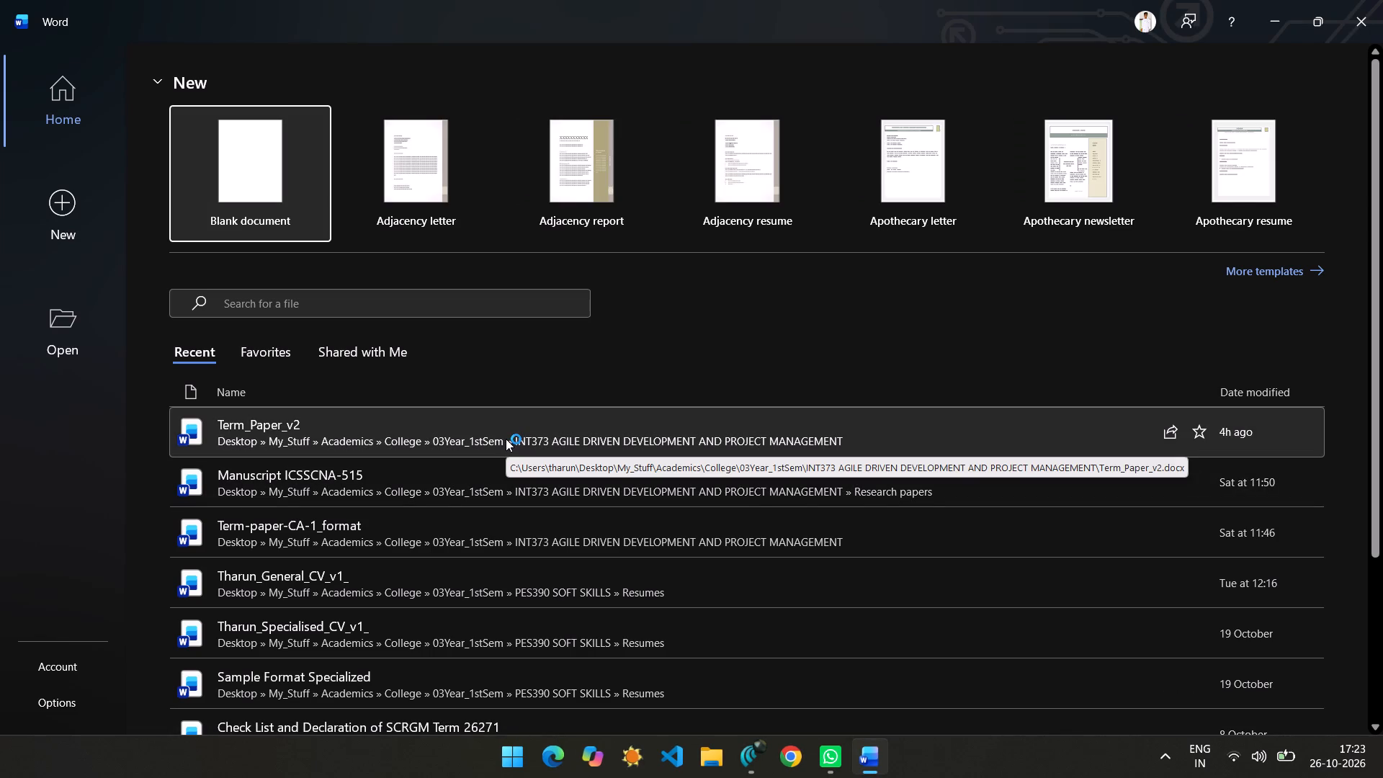
pyautogui.click(478, 434)
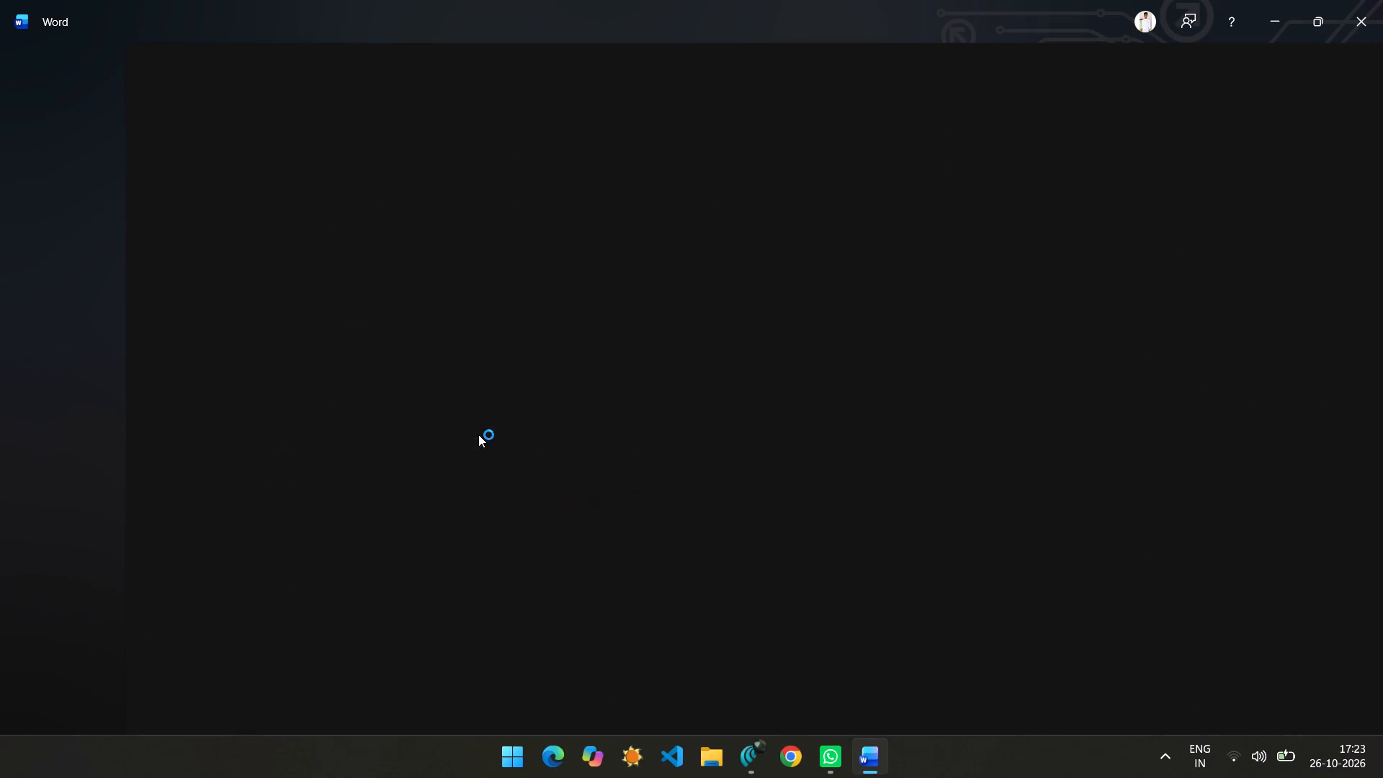
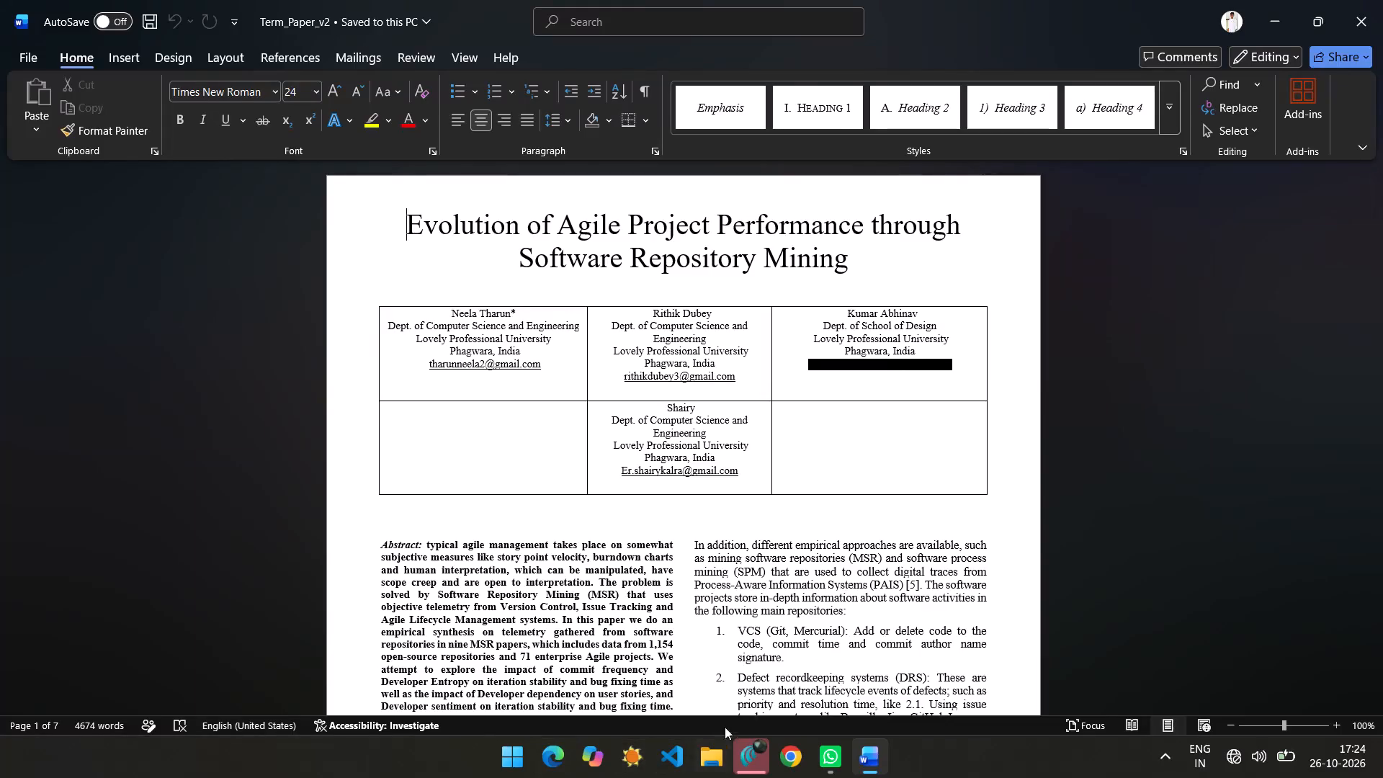
pyautogui.click(741, 770)
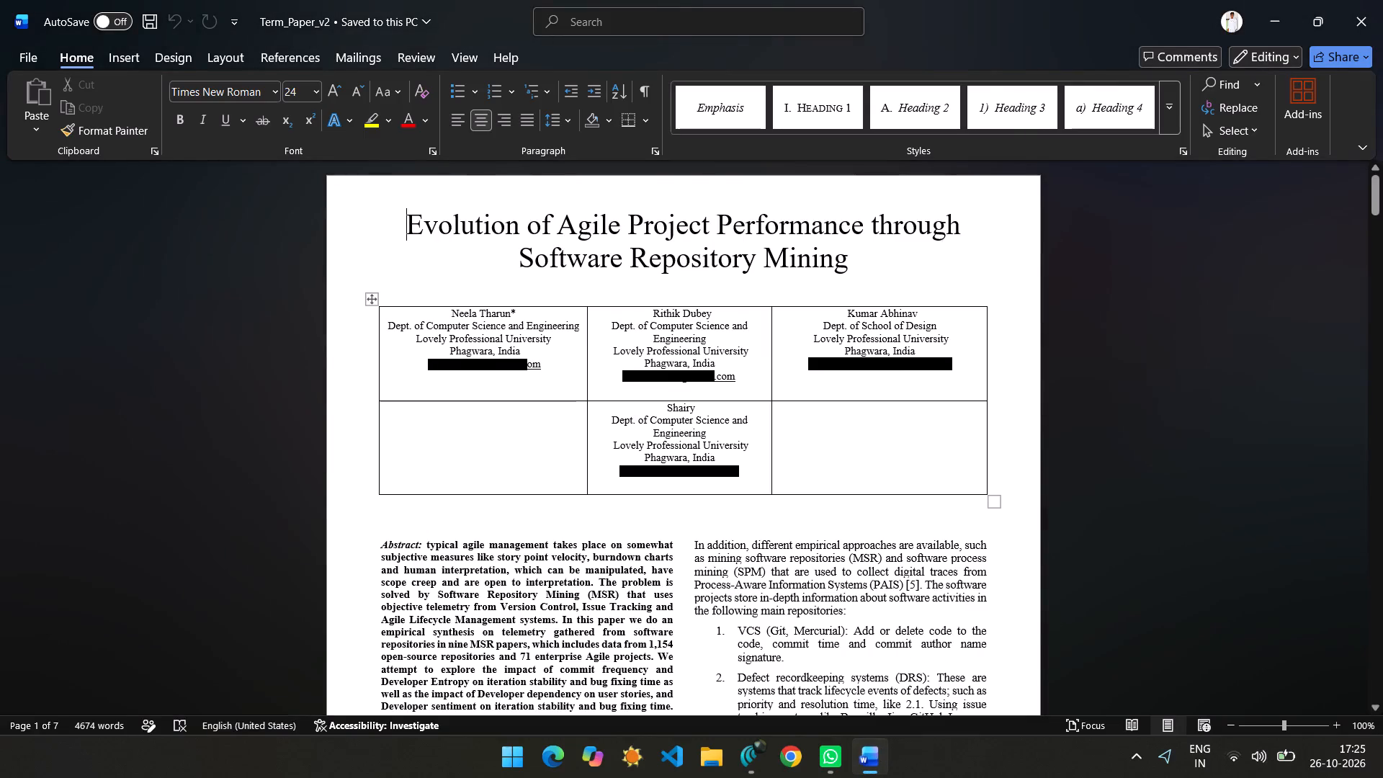
# Select the fourth author's details, from name to contact line, in the middle cell of the author table's second row.
pyautogui.moveTo(740, 474); pyautogui.dragTo(650, 408)
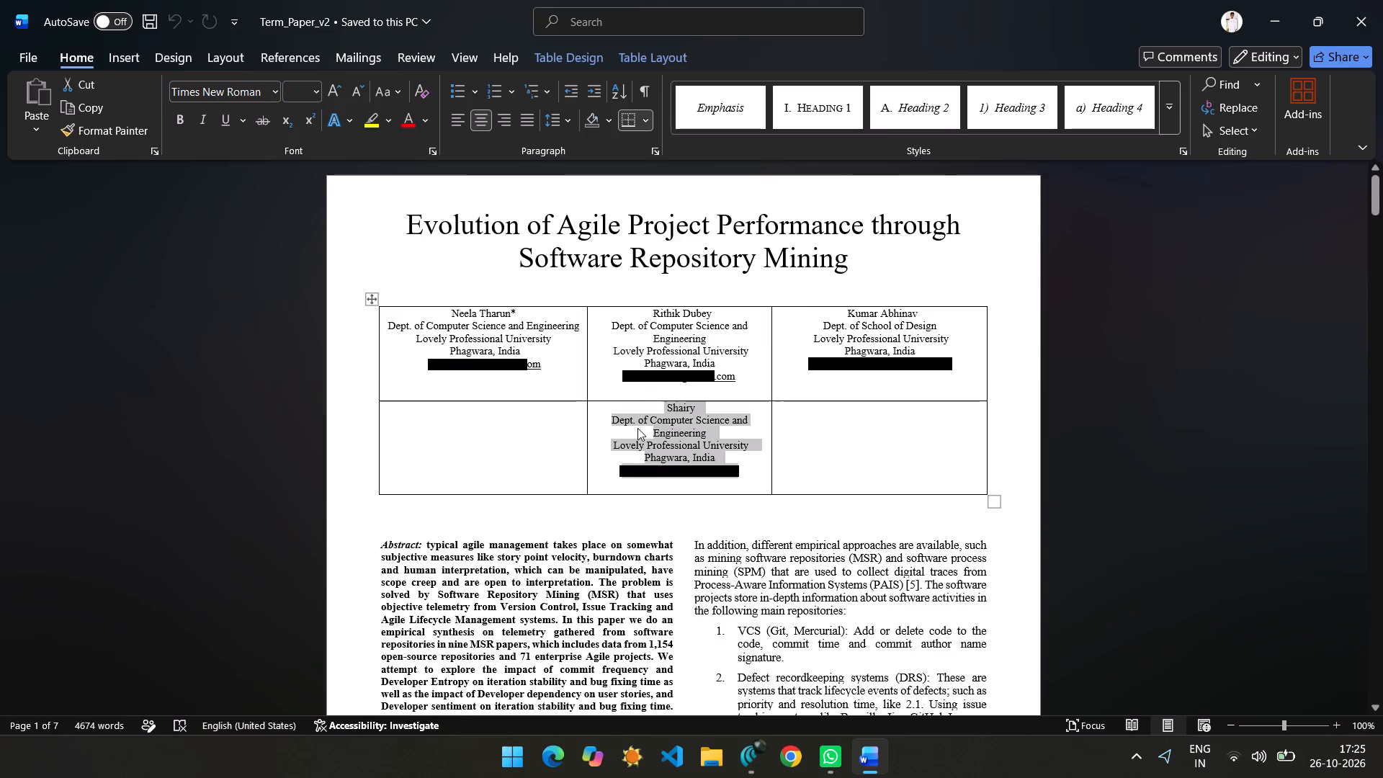
# Move the author details from the second row's middle cell over the School of Design author's entry in the first row.
pyautogui.hotkey('ctrl', 'x')
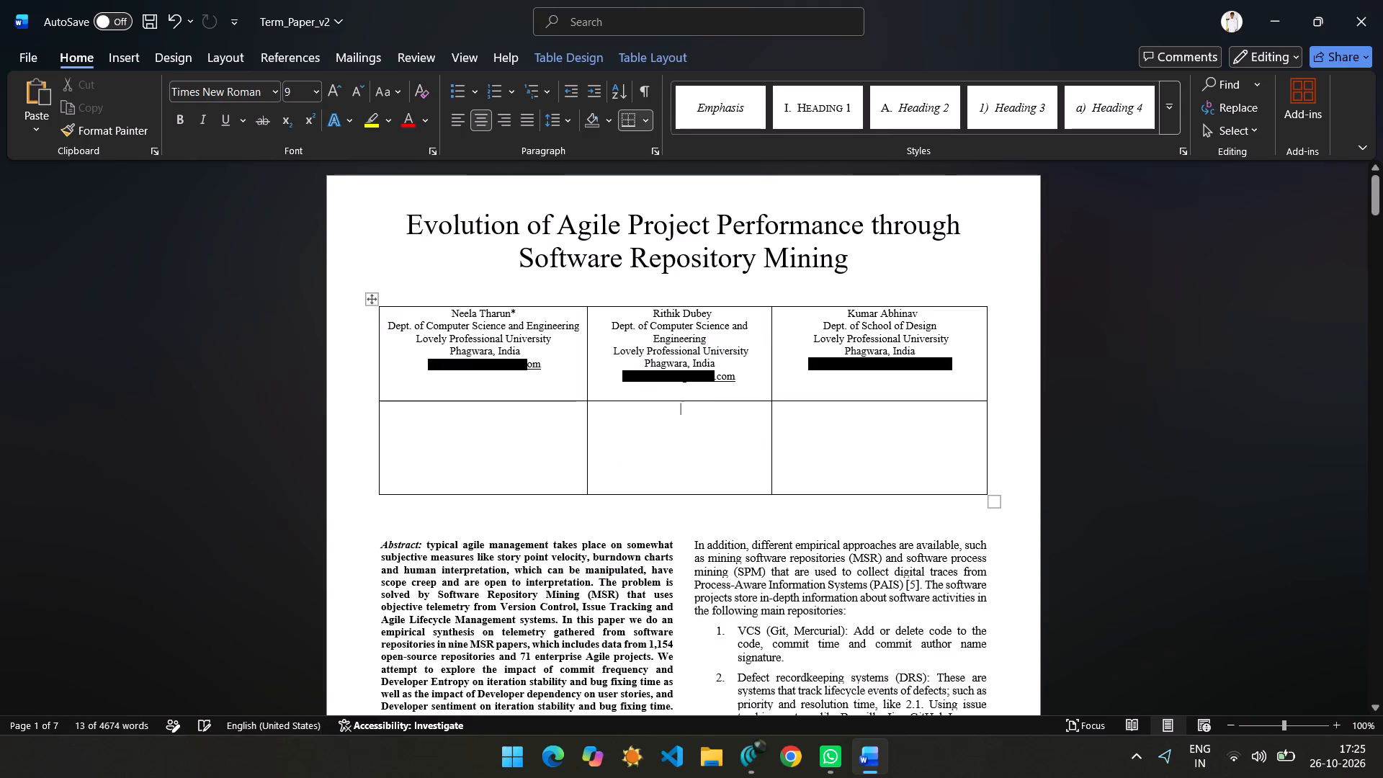
pyautogui.moveTo(959, 365); pyautogui.dragTo(882, 324)
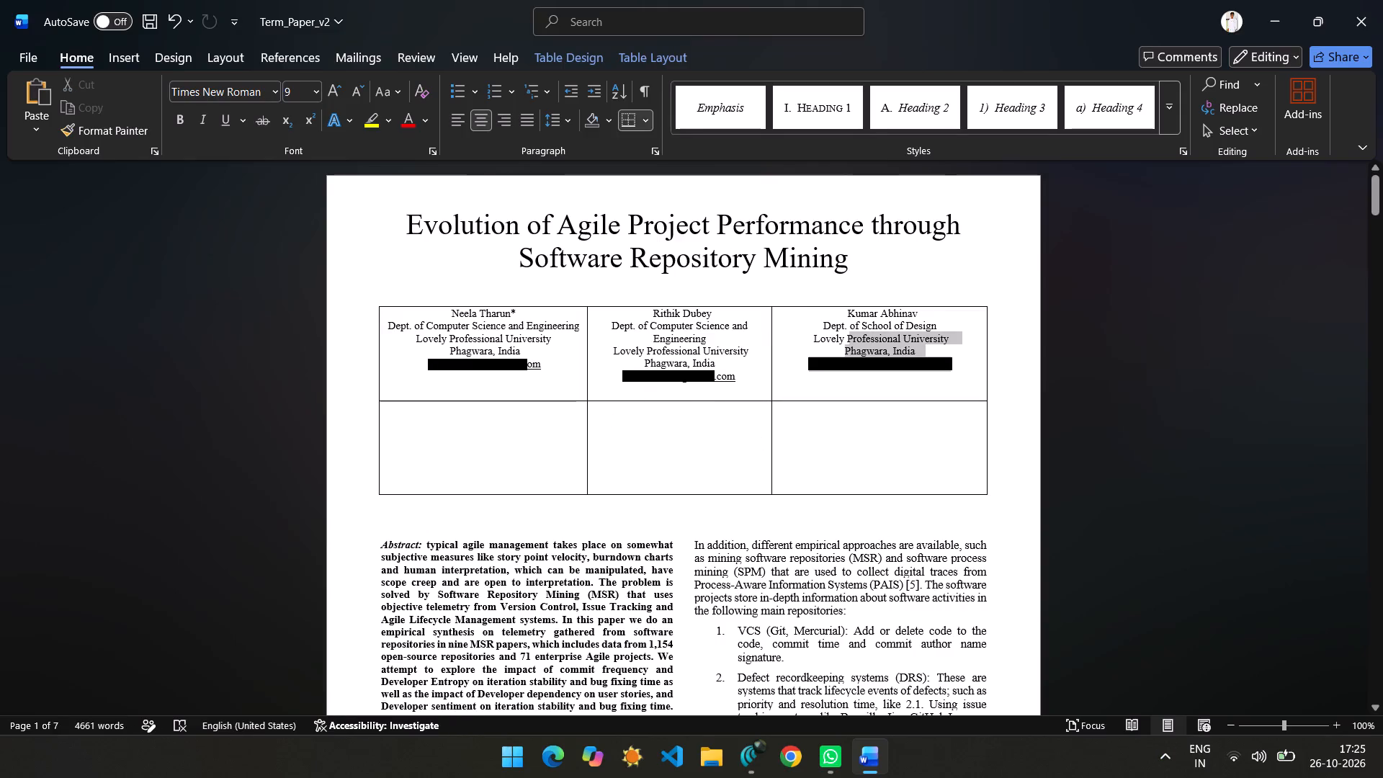
pyautogui.moveTo(882, 324); pyautogui.dragTo(859, 306)
pyautogui.hotkey('ctrl', 'v')
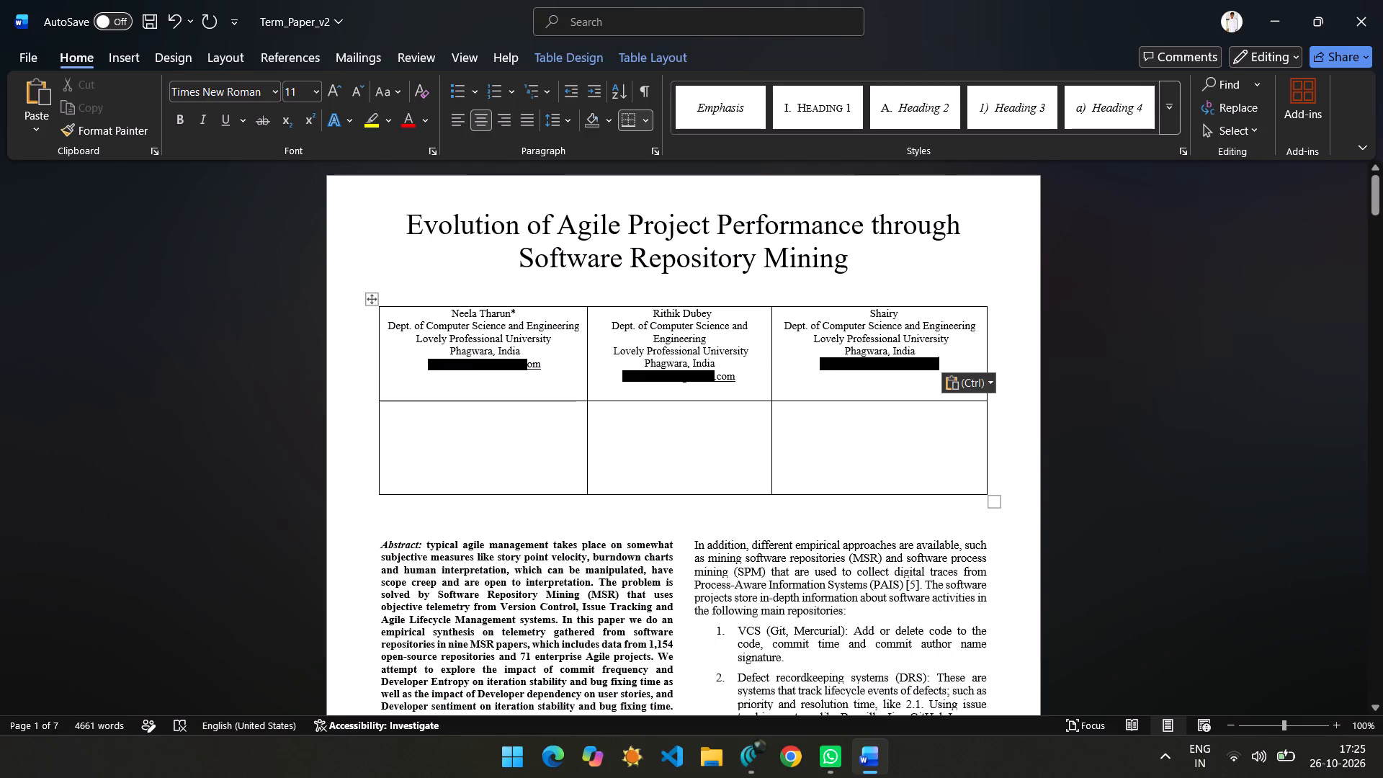
# Delete the empty second row of the author table.
pyautogui.click(733, 447)
pyautogui.click(590, 48)
pyautogui.click(647, 48)
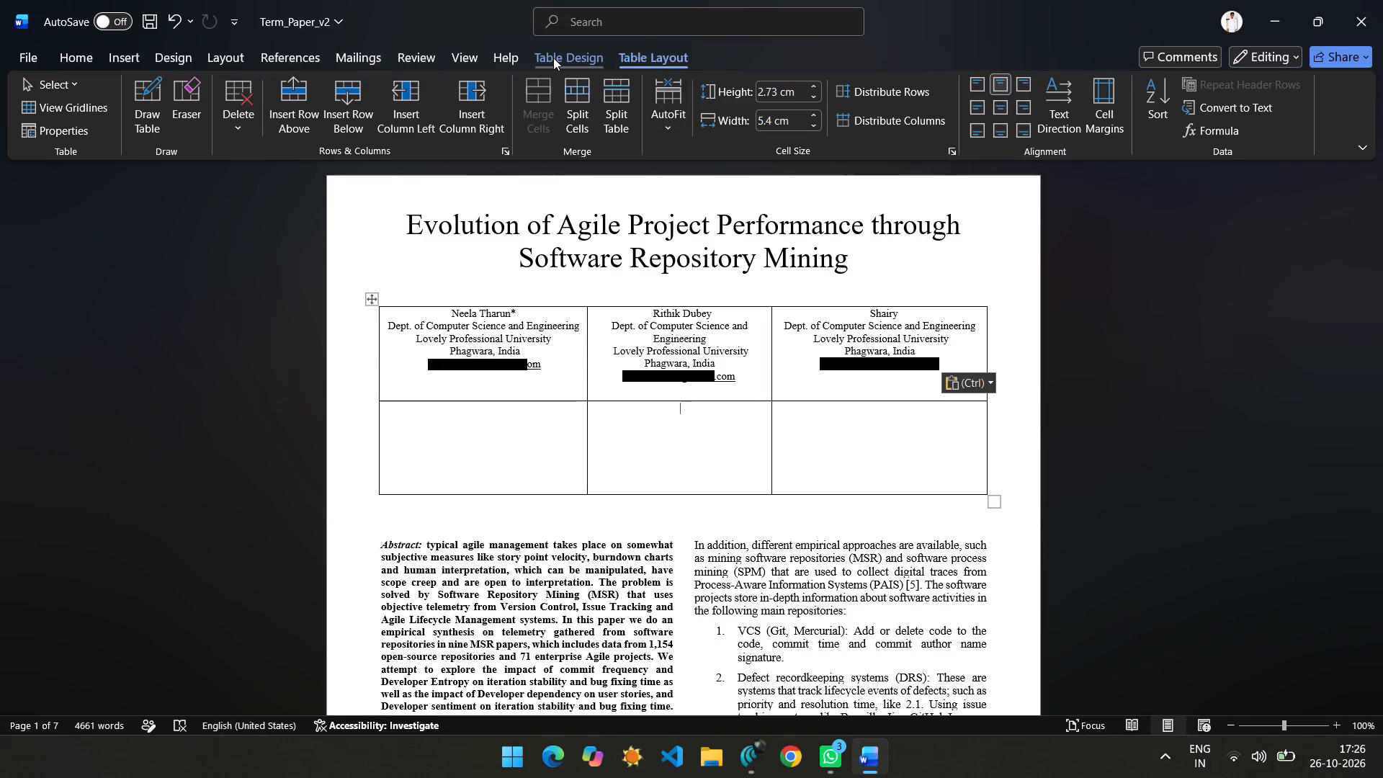
pyautogui.click(252, 123)
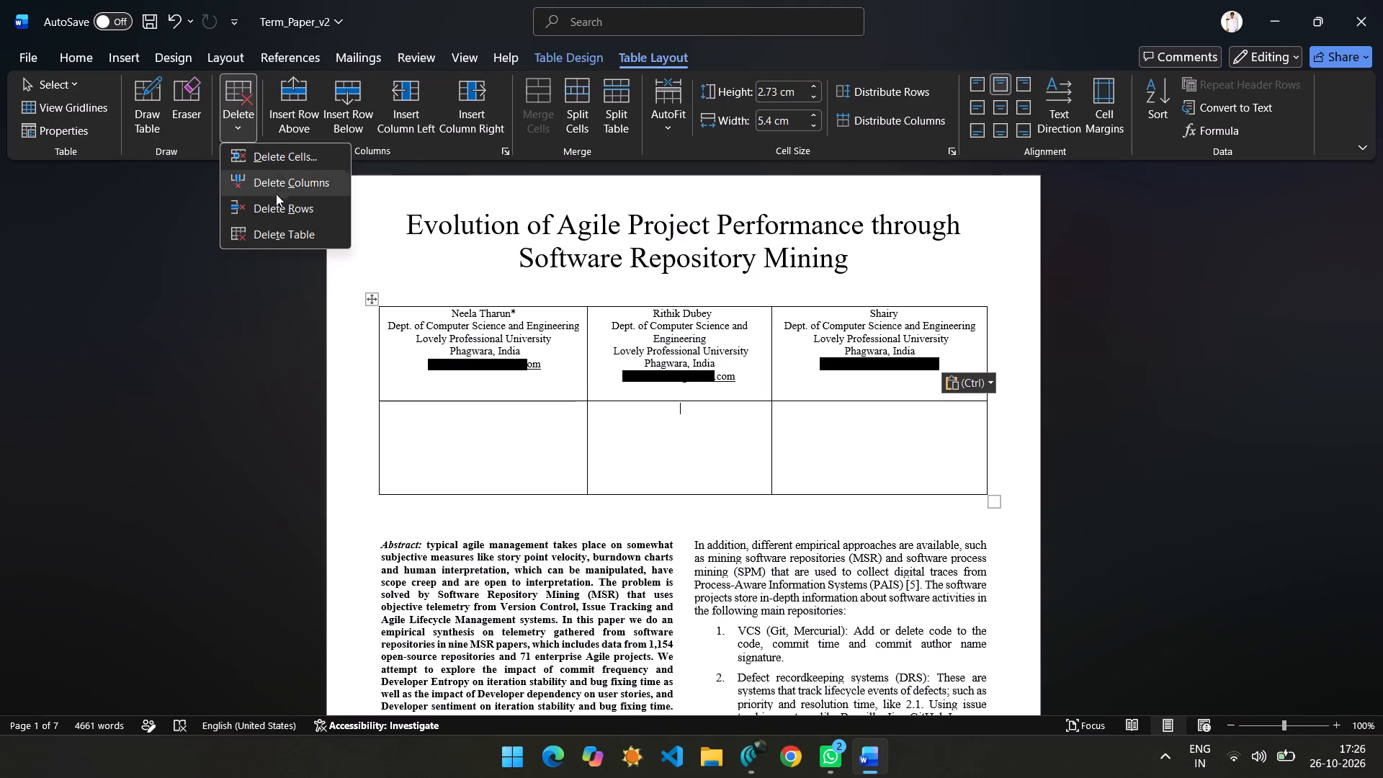
pyautogui.click(281, 154)
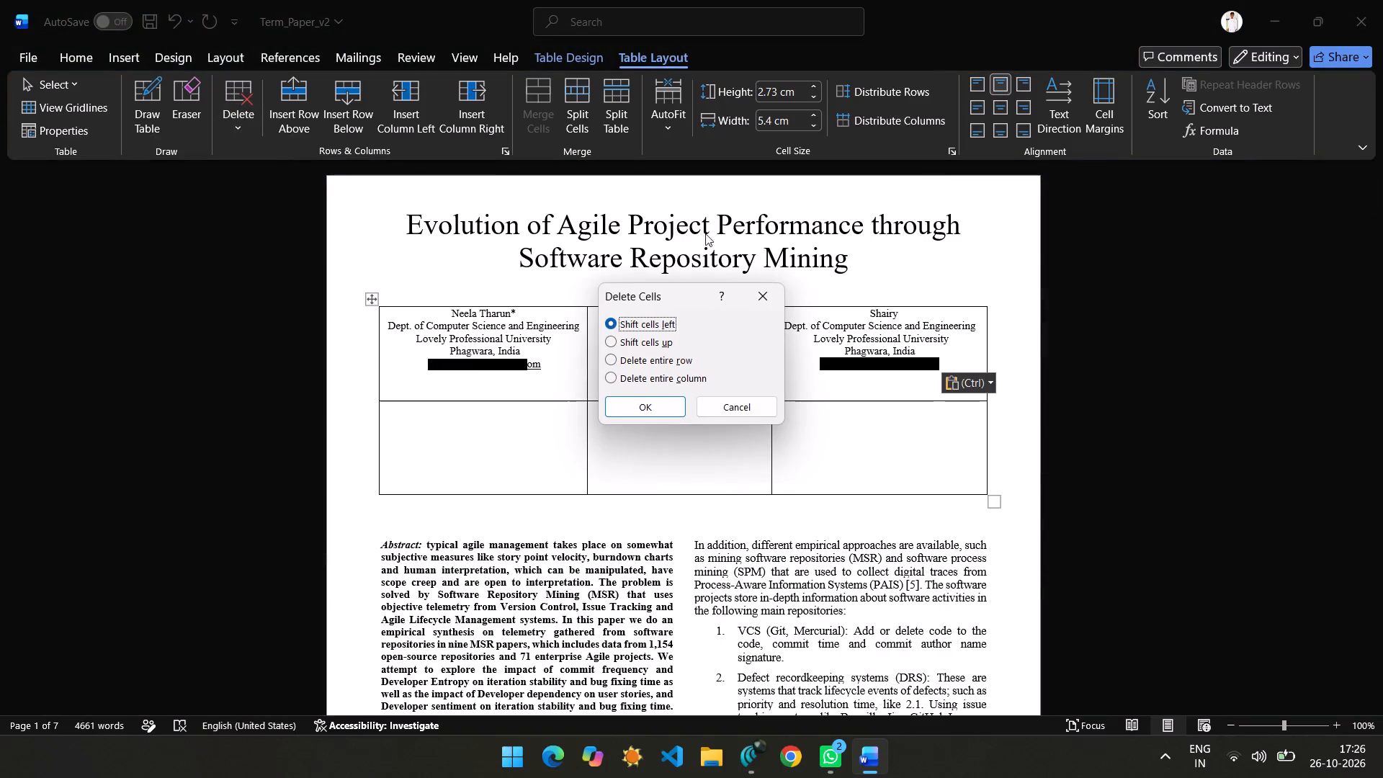
pyautogui.click(761, 298)
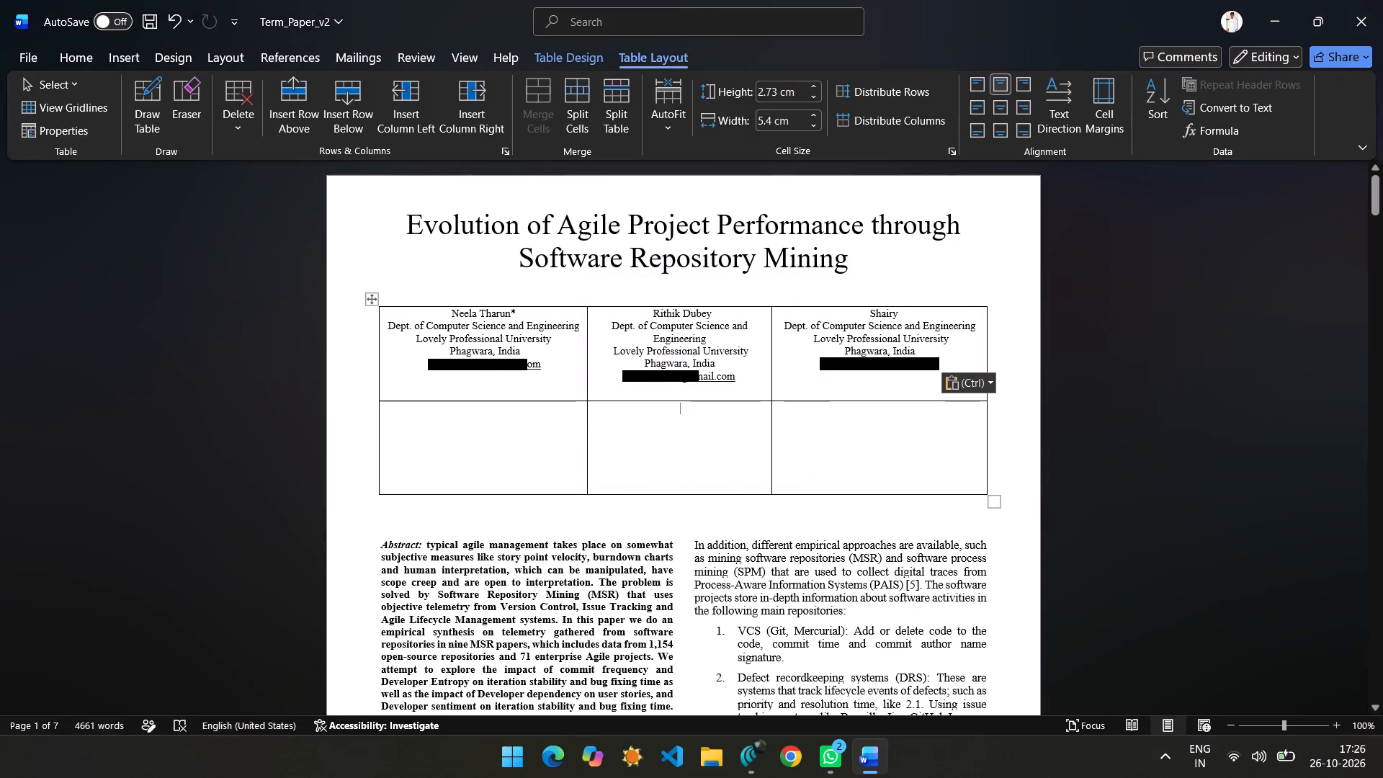
pyautogui.click(236, 133)
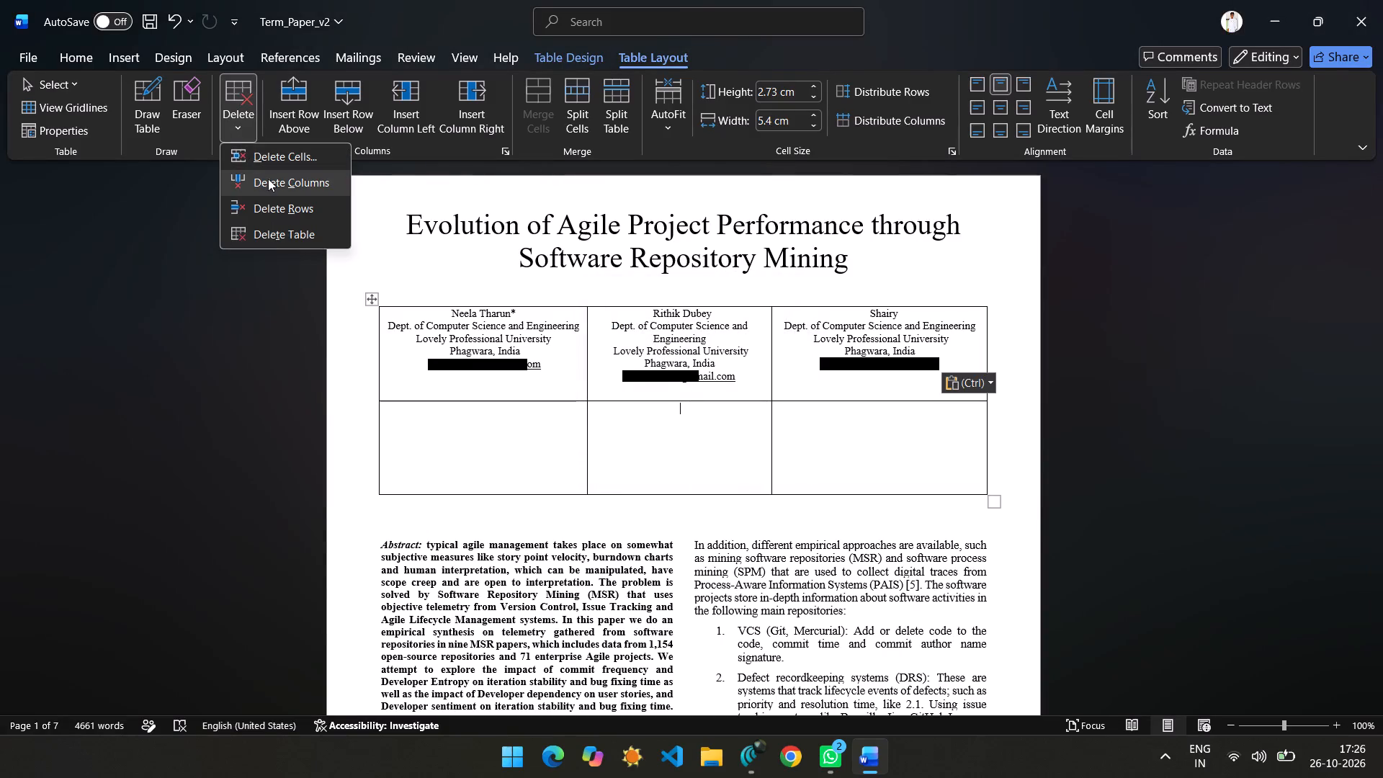
pyautogui.click(158, 200)
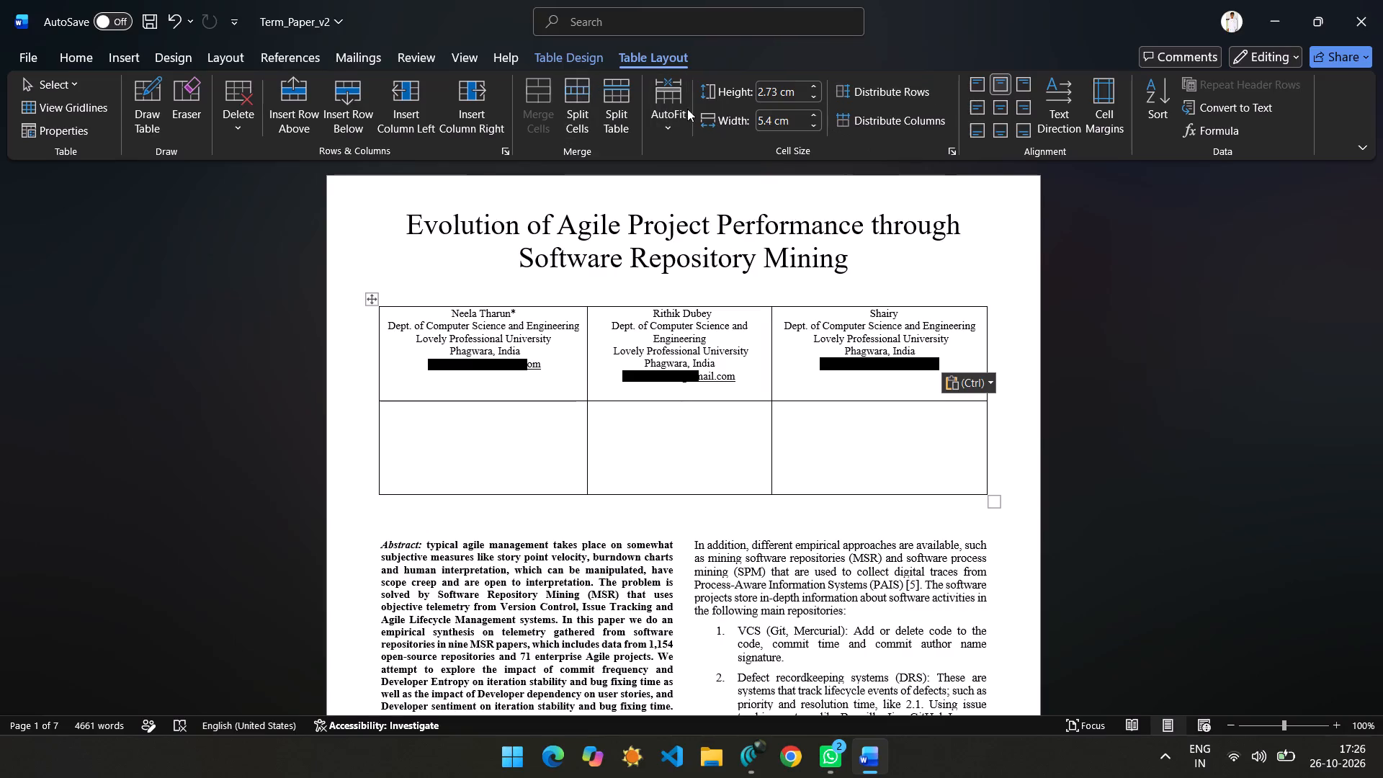
pyautogui.click(576, 62)
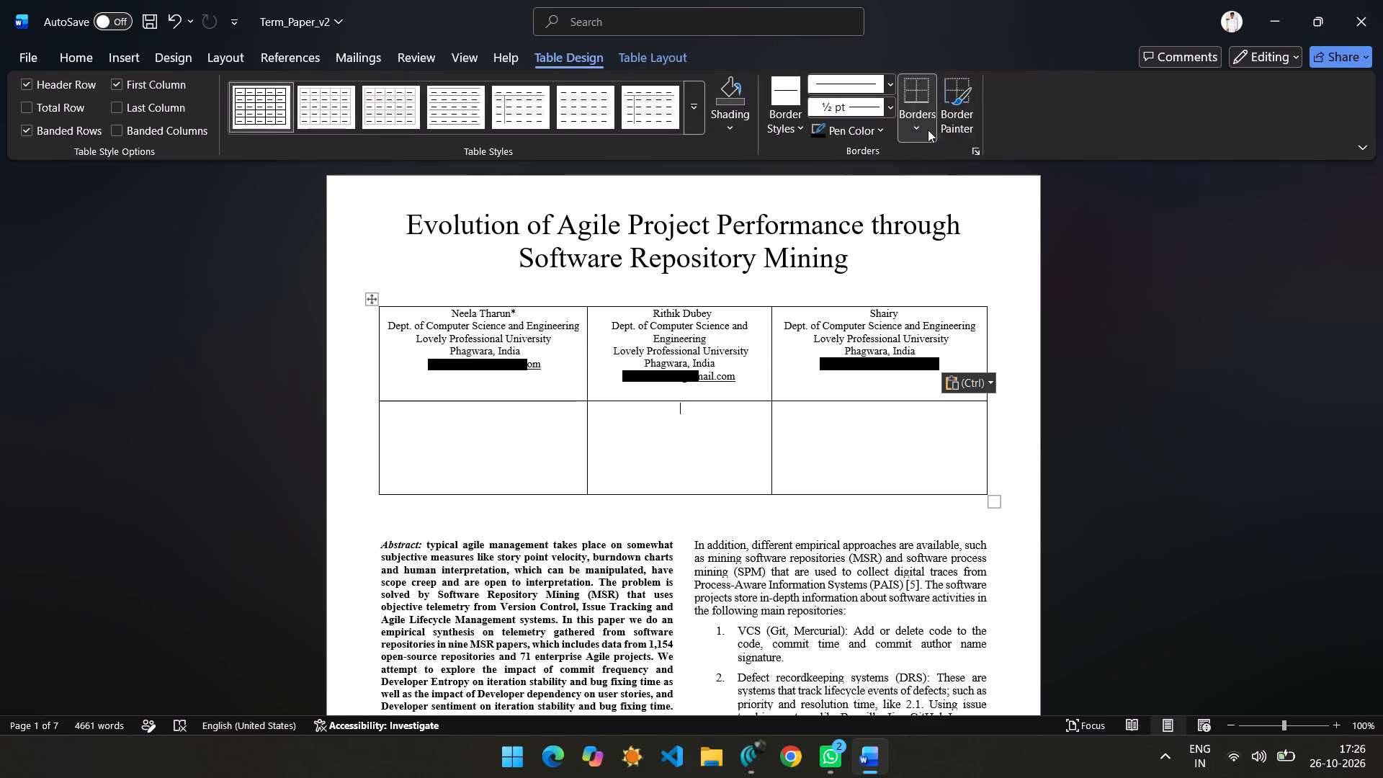
pyautogui.click(658, 68)
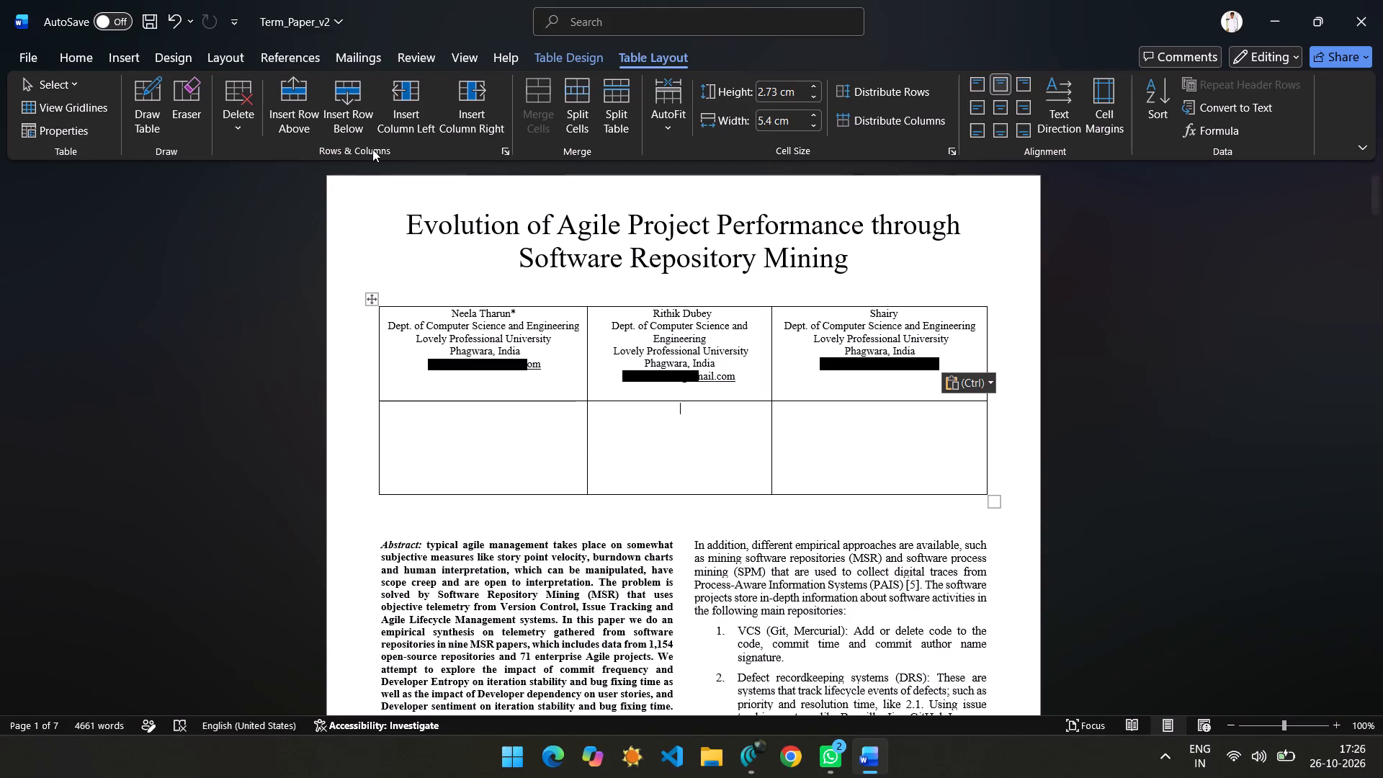
pyautogui.click(246, 129)
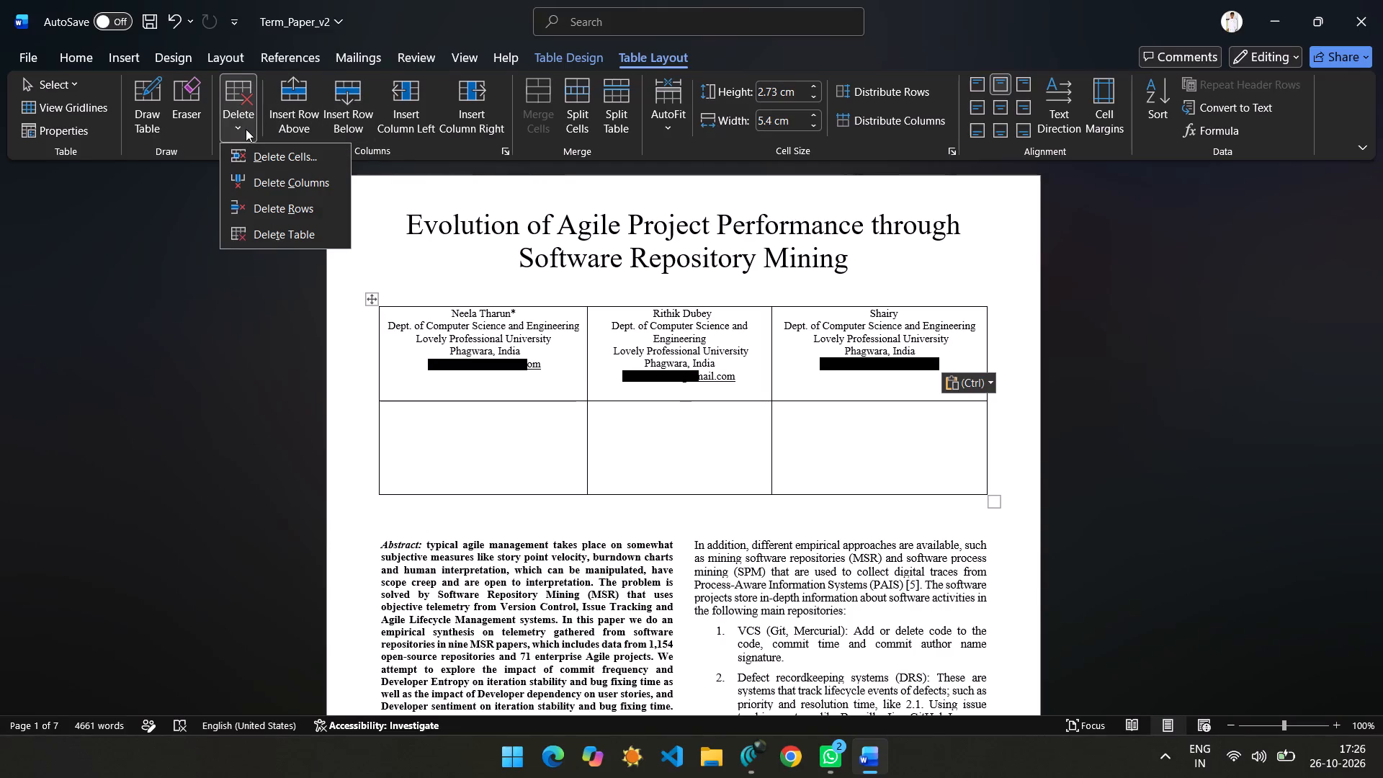
pyautogui.click(298, 215)
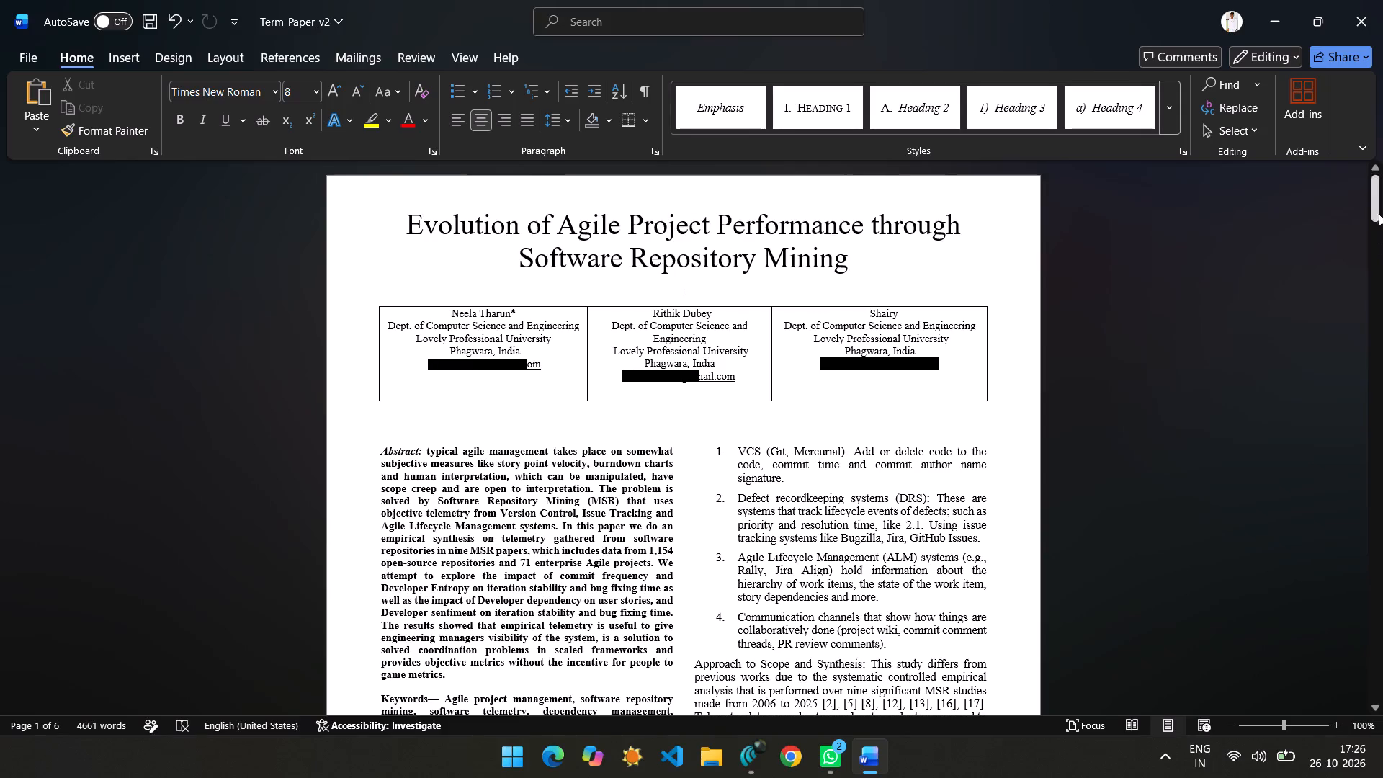
# Move the Fig. 1 telemetry pipeline diagram on page 2 slightly up and right, closer to the Section III introductory text.
pyautogui.moveTo(1379, 212); pyautogui.dragTo(1382, 777)
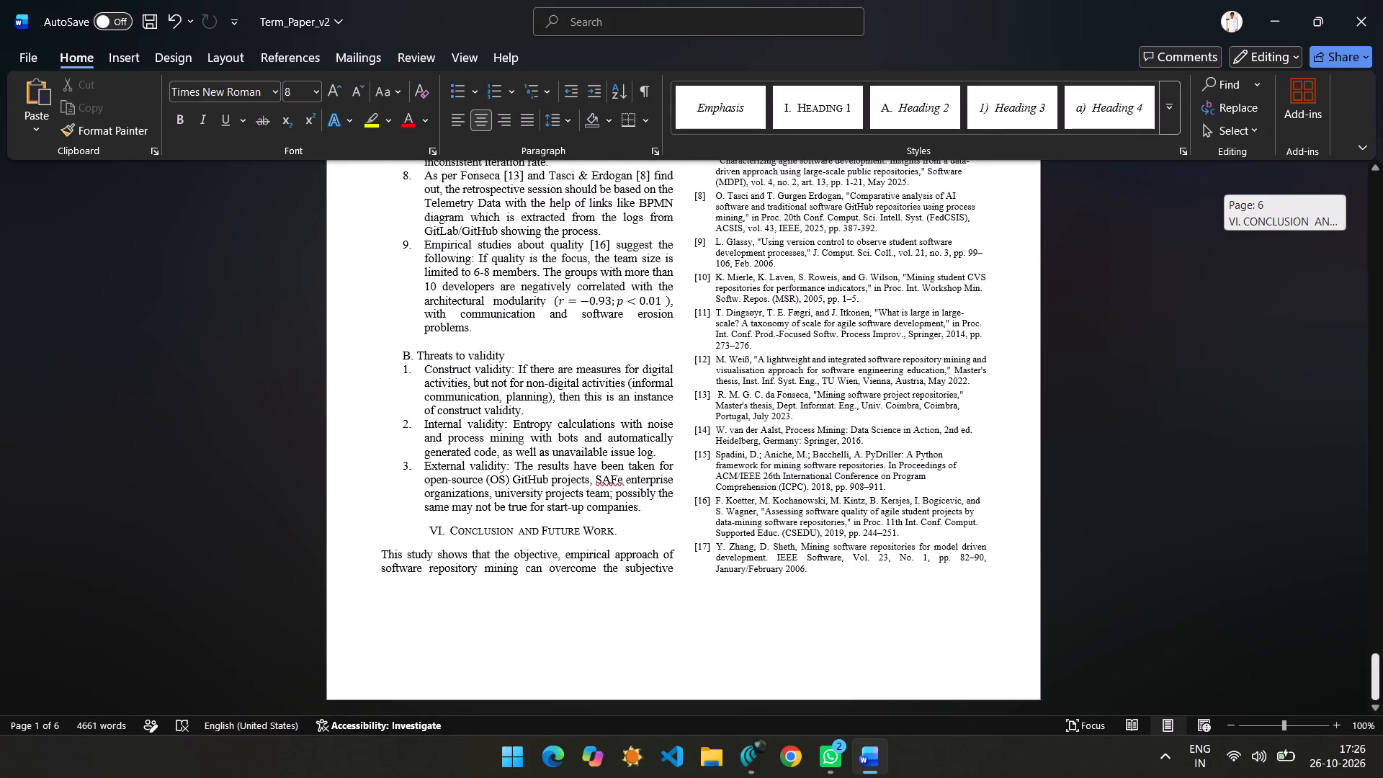
pyautogui.moveTo(1382, 777); pyautogui.dragTo(1358, 503)
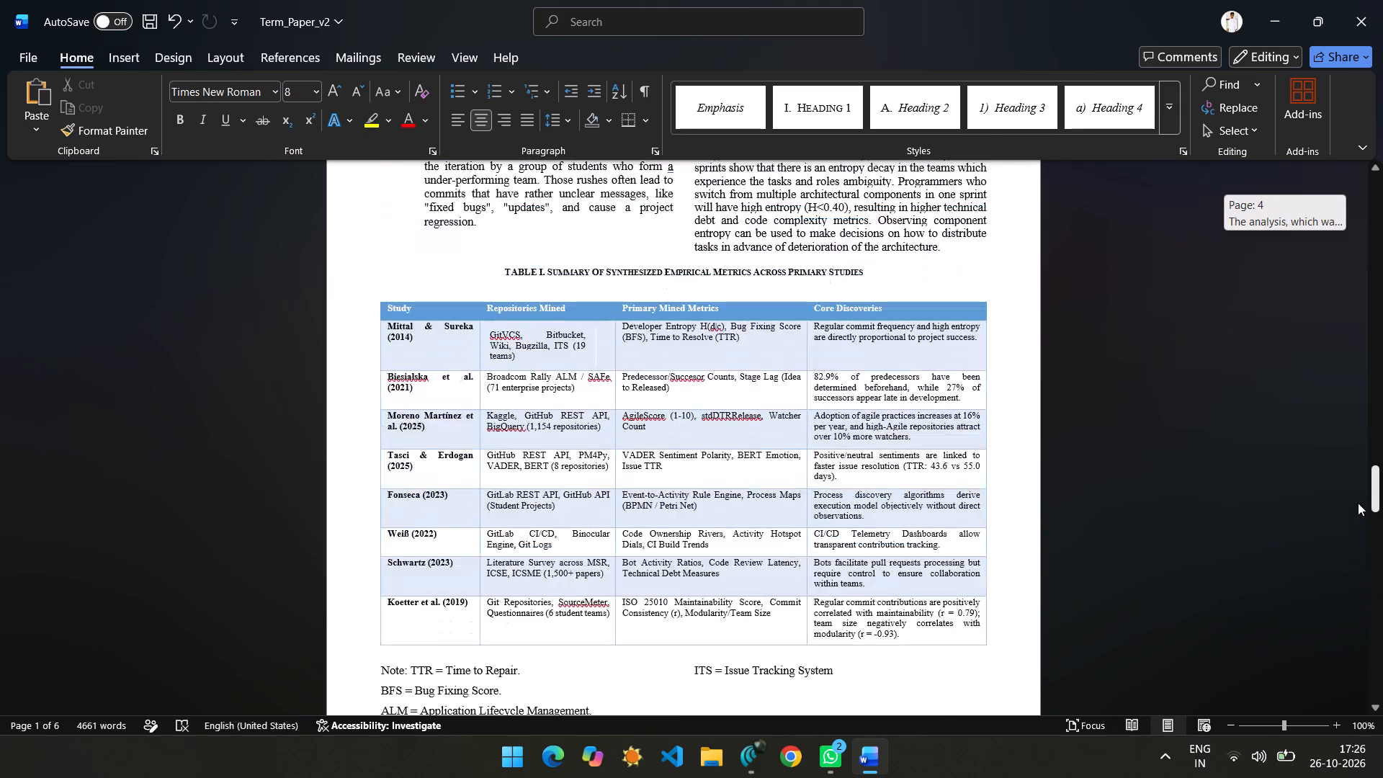
pyautogui.moveTo(1358, 503); pyautogui.dragTo(1371, 552)
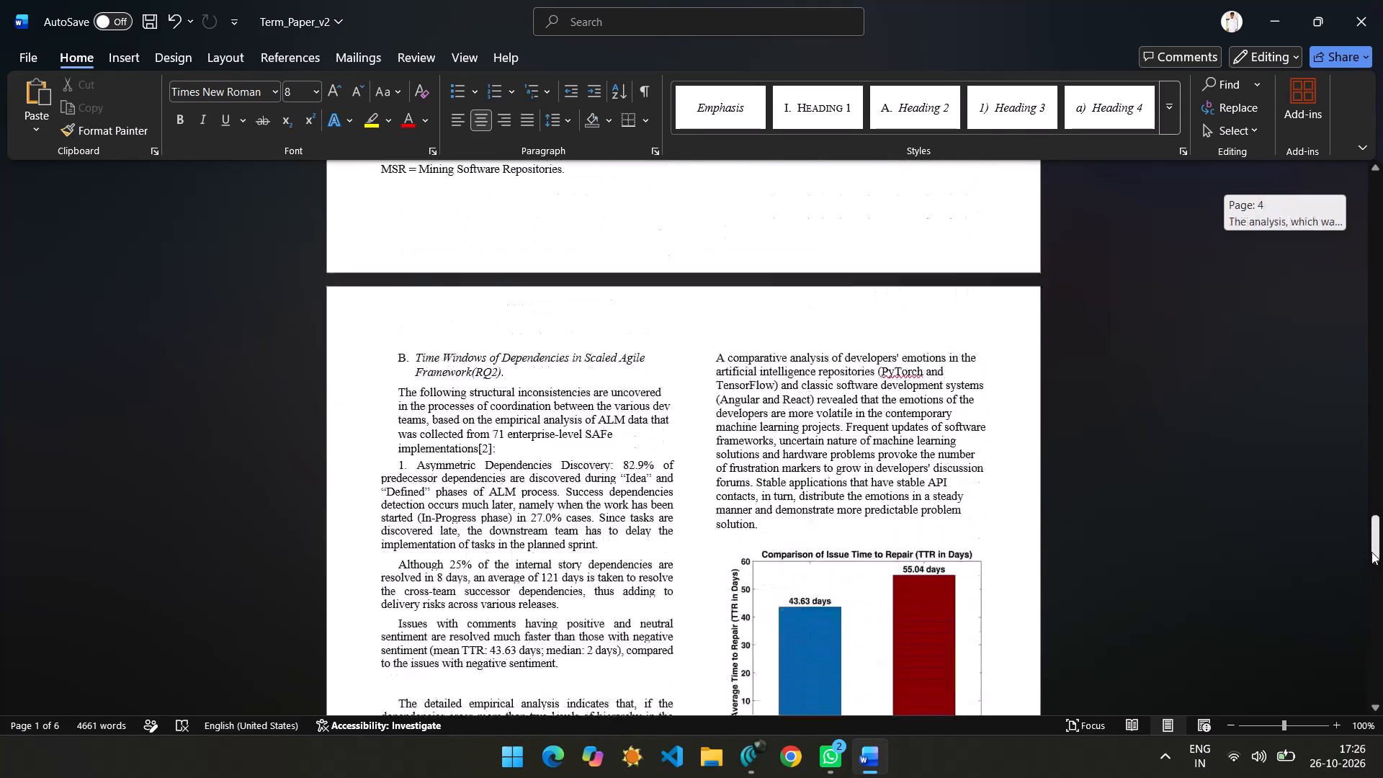
pyautogui.moveTo(1371, 552); pyautogui.dragTo(1361, 384)
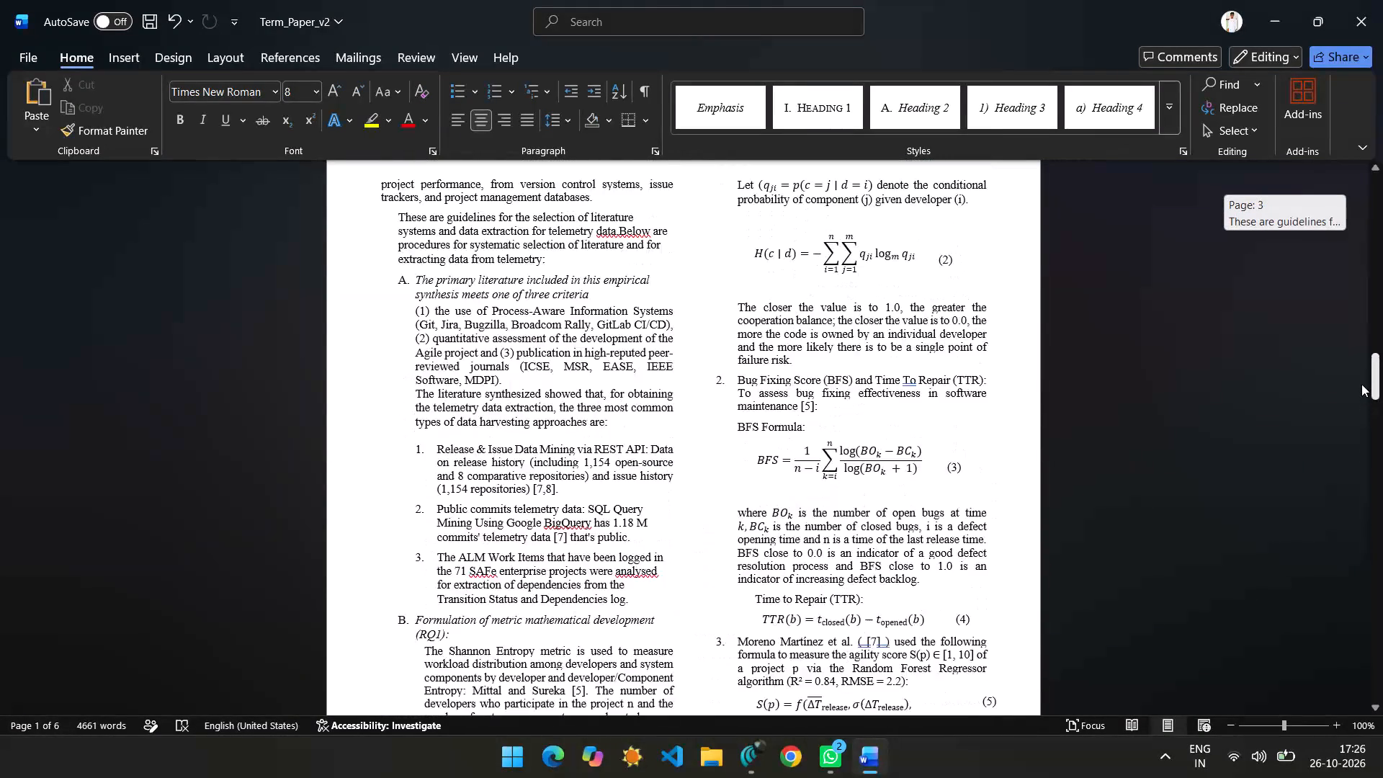
pyautogui.moveTo(1361, 384); pyautogui.dragTo(1361, 346)
pyautogui.moveTo(820, 398); pyautogui.dragTo(820, 393)
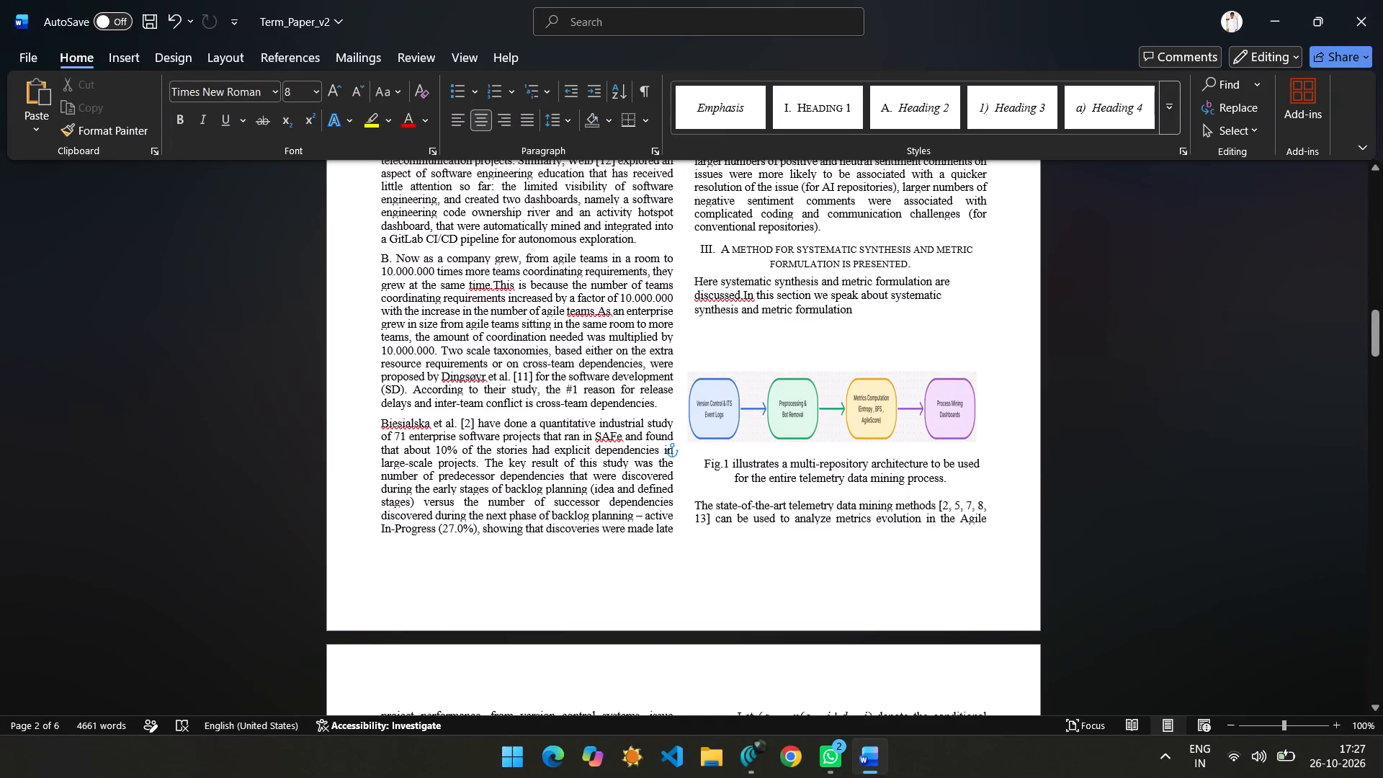
pyautogui.moveTo(820, 393); pyautogui.dragTo(831, 372)
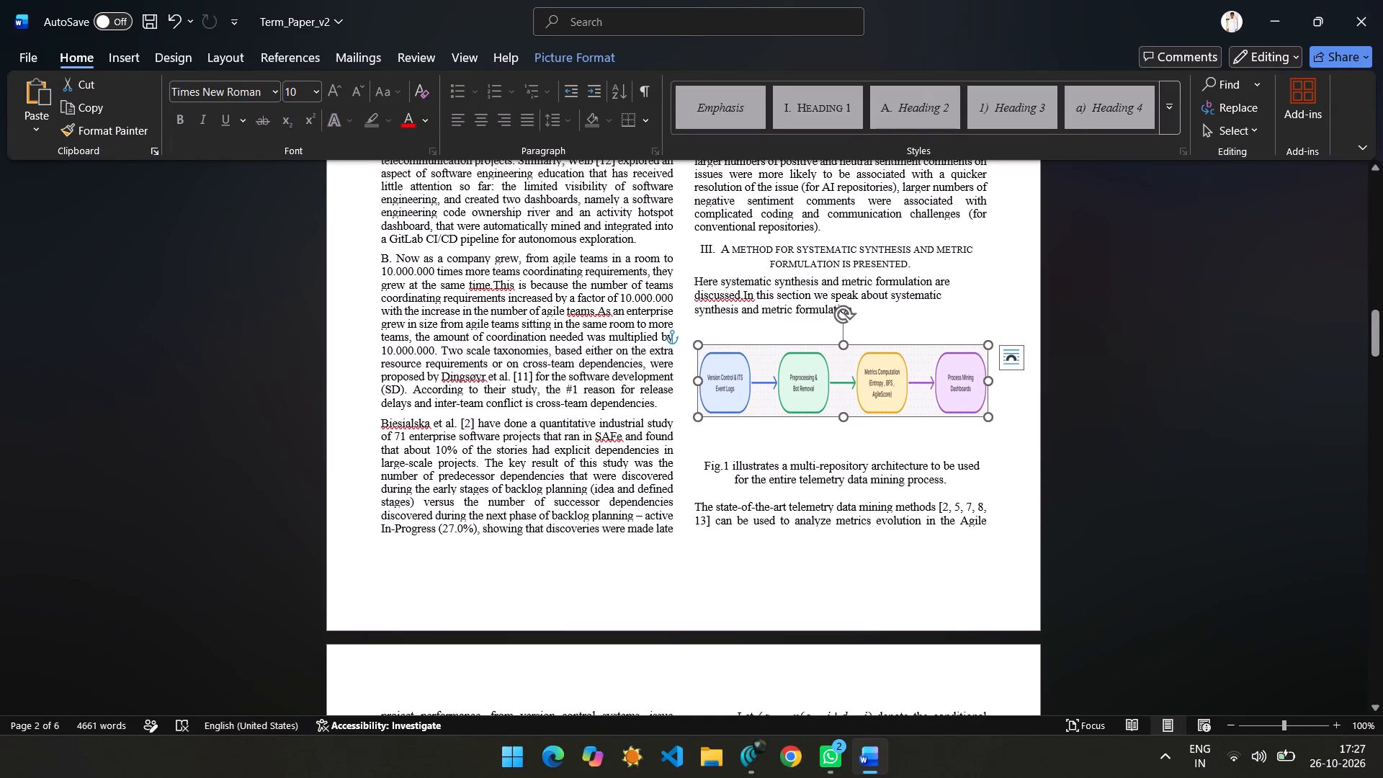
pyautogui.press('Escape')
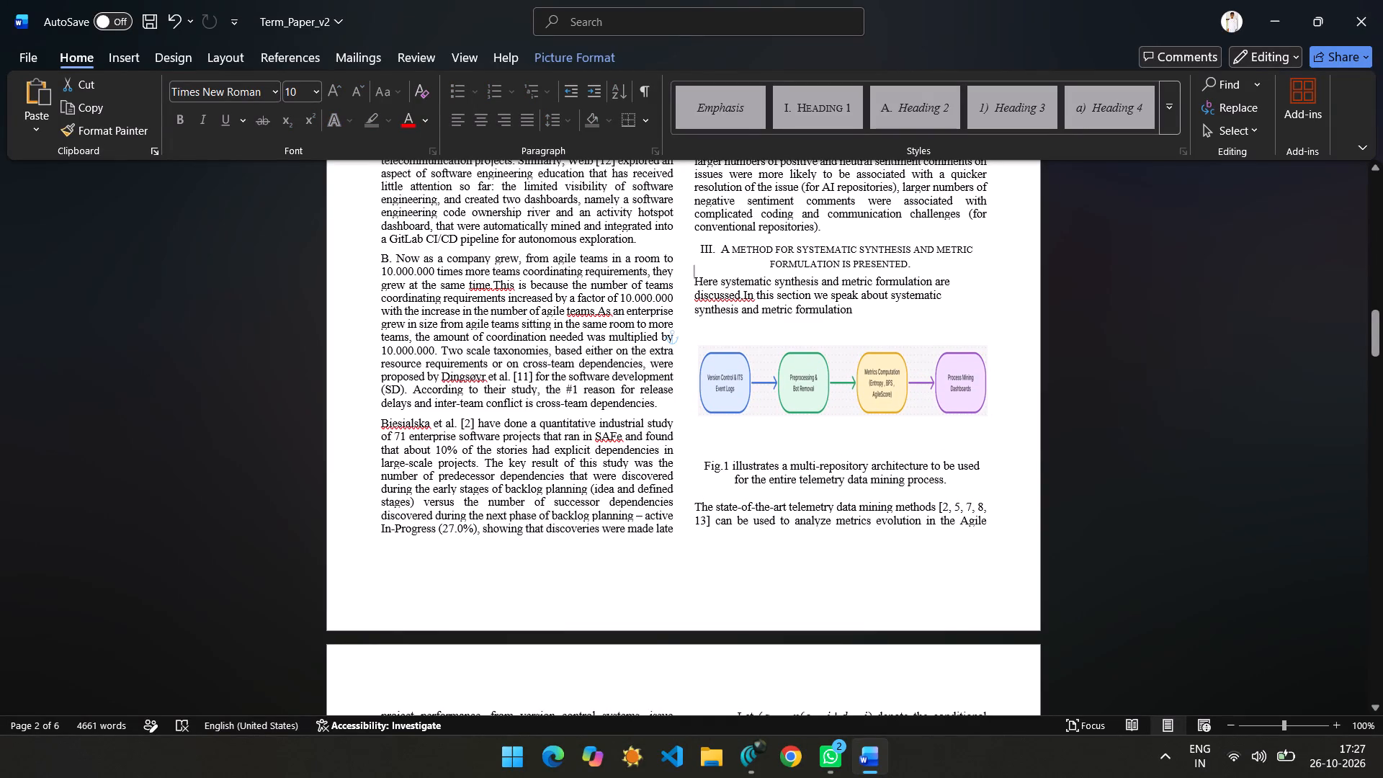
# Insert the missing spaces between "teams." and "As" and between "time." and "This" in paragraph B on page 2.
pyautogui.scroll(6, 931, 342)
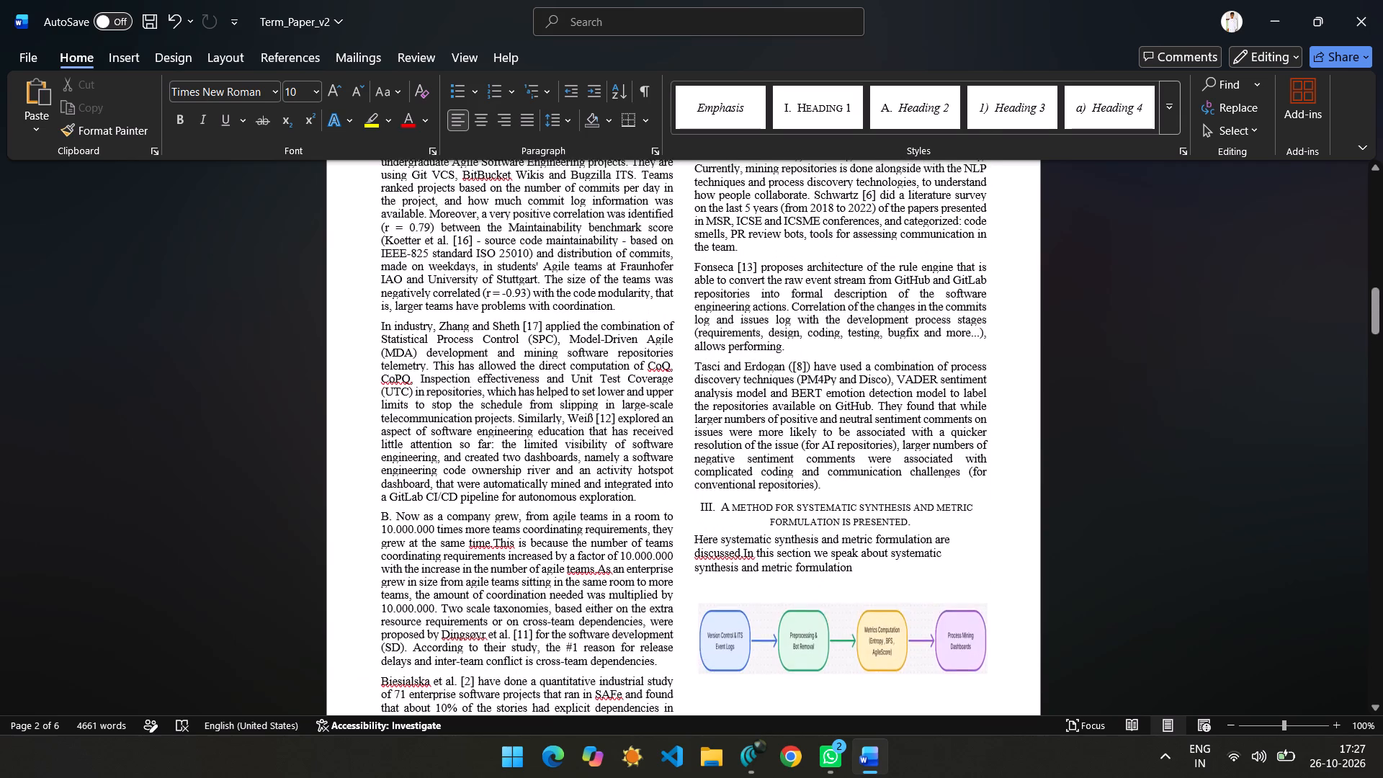
pyautogui.scroll(9, 931, 342)
pyautogui.scroll(-11, 931, 342)
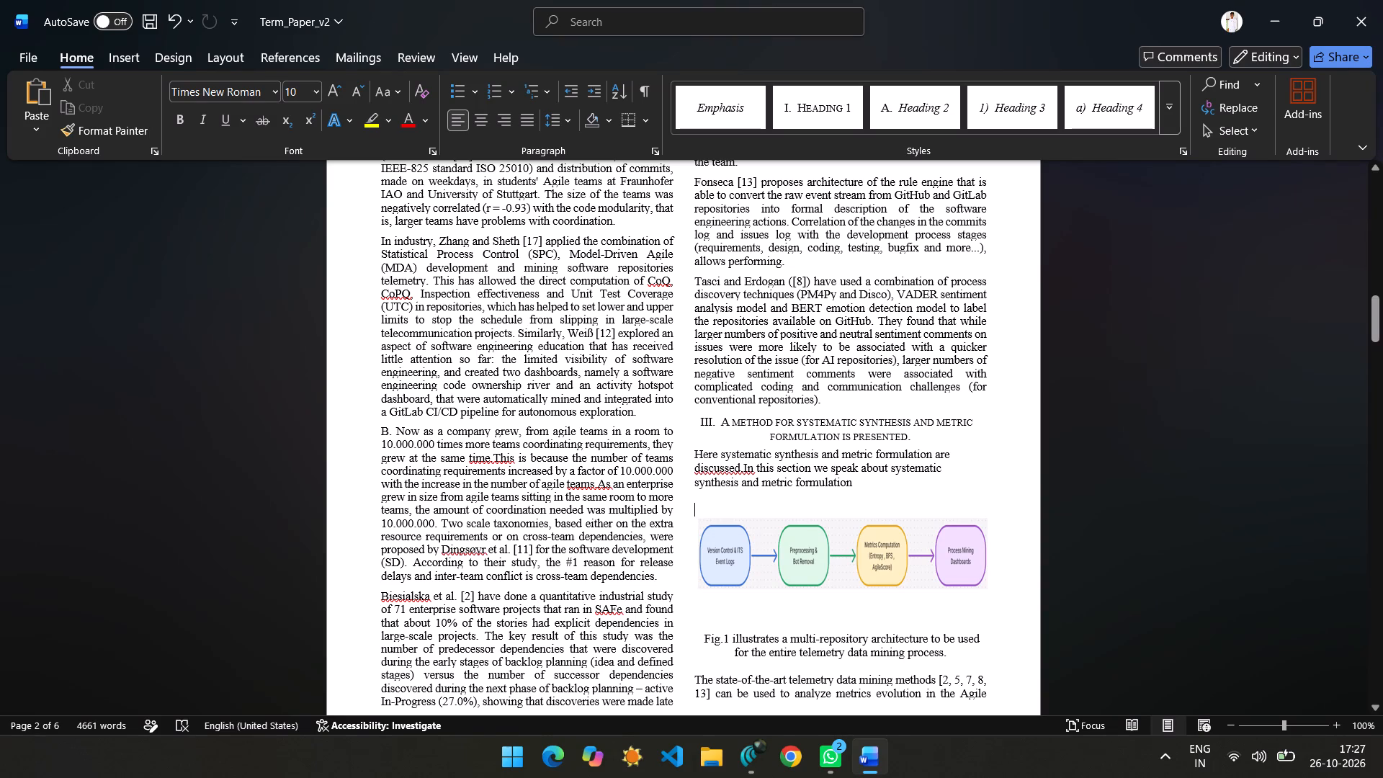
pyautogui.click(596, 491)
pyautogui.click(596, 488)
pyautogui.press('space')
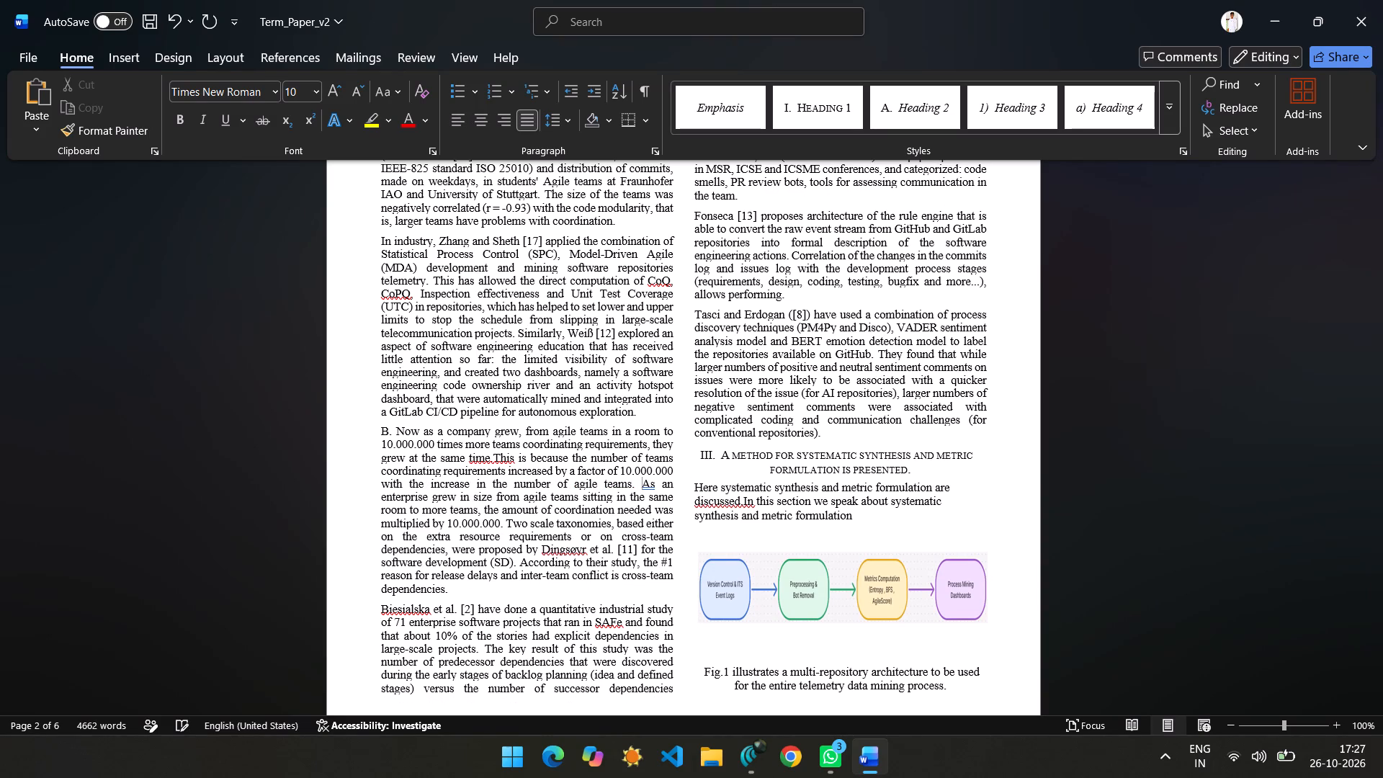
pyautogui.click(493, 462)
pyautogui.press('space')
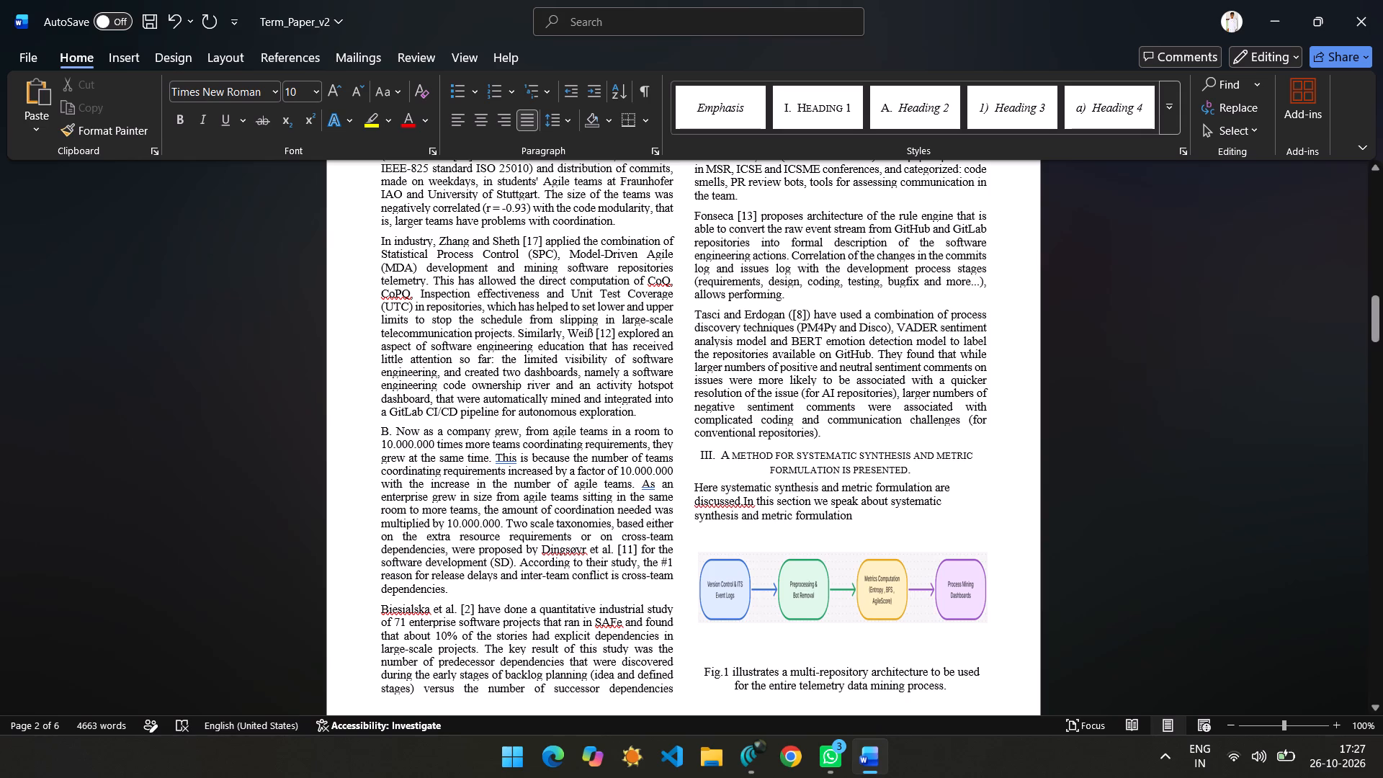
# Insert the missing space between "discussed." and "In" in the introductory text of Section III.
pyautogui.scroll(-4, 752, 491)
pyautogui.scroll(1, 752, 493)
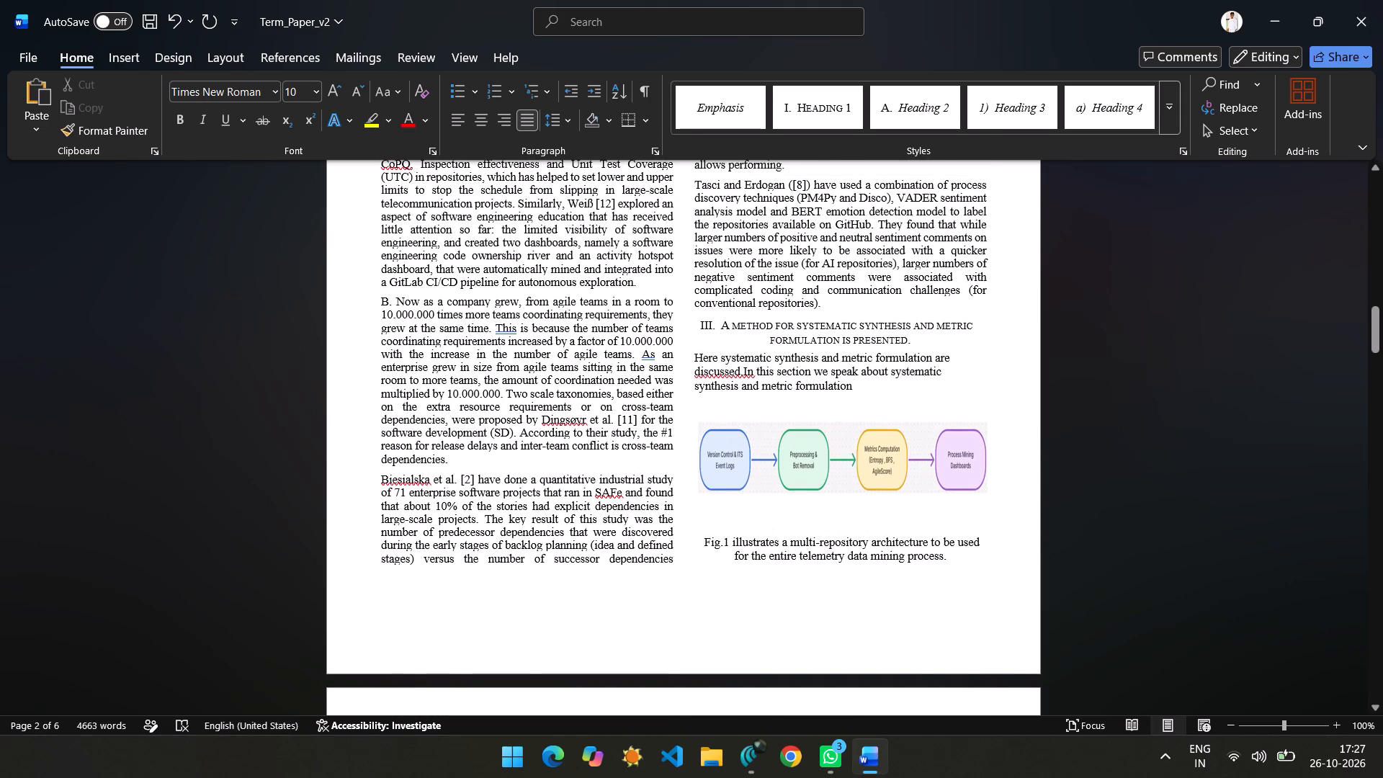
pyautogui.click(743, 374)
pyautogui.press('space')
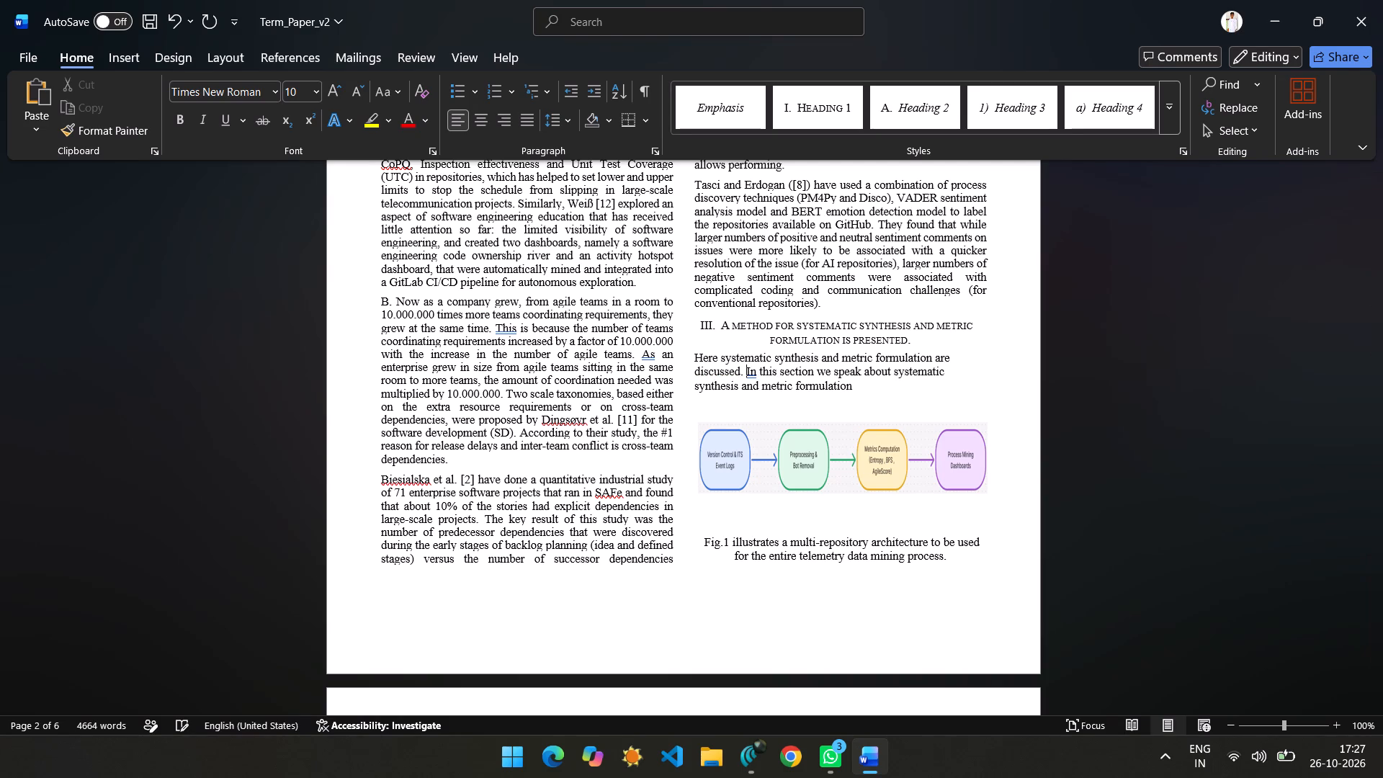
# Review pages 3 to 5, covering the metric formulas, Table I and the Fig. 2 chart, for remaining text and layout errors.
pyautogui.scroll(-20, 738, 486)
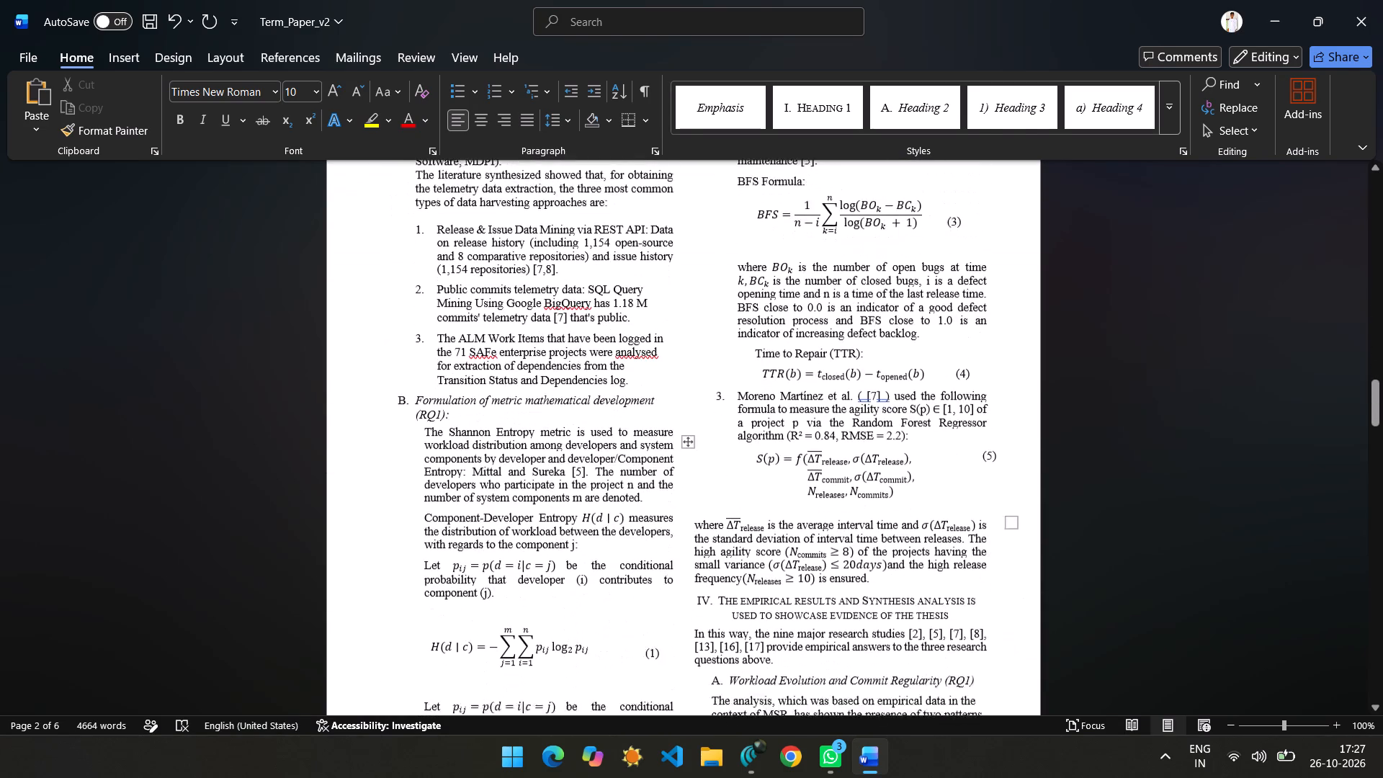
pyautogui.scroll(-3, 688, 473)
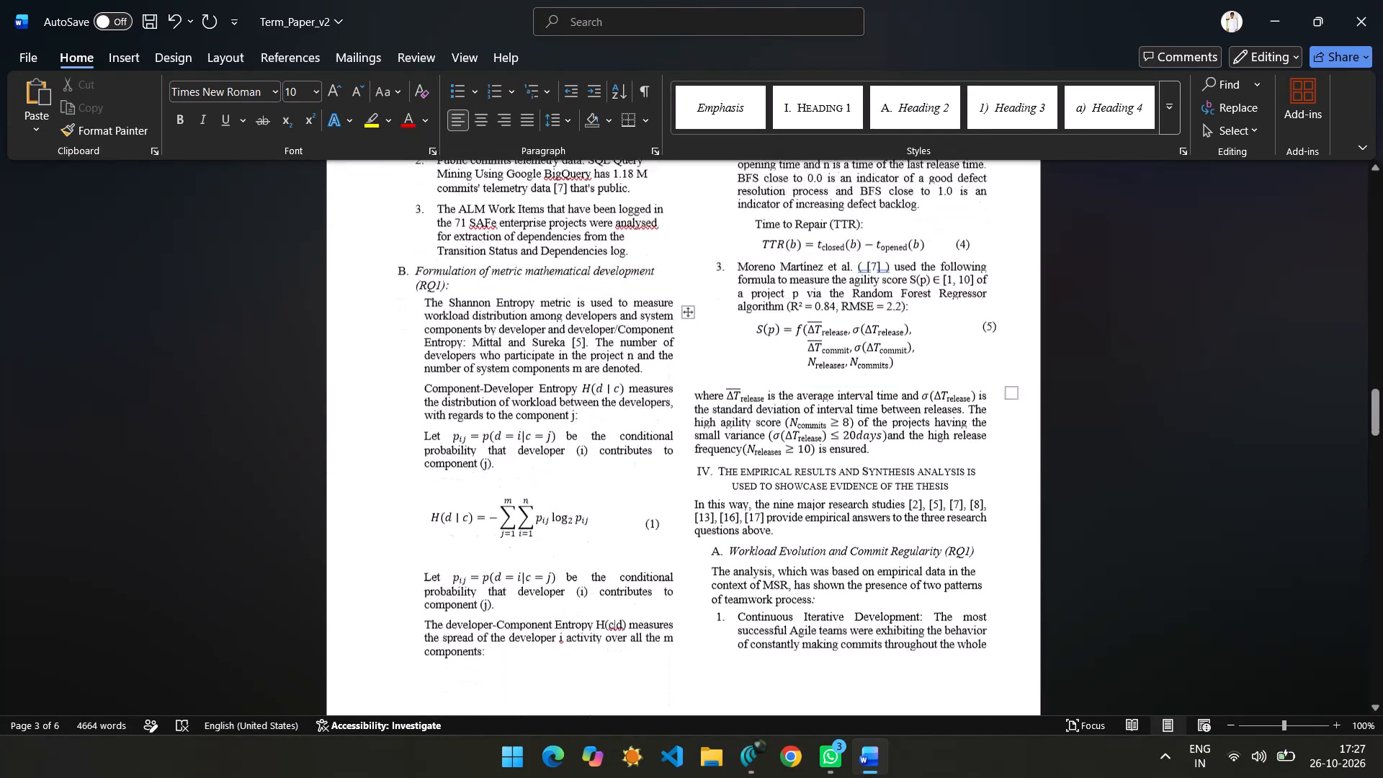
pyautogui.scroll(-20, 688, 473)
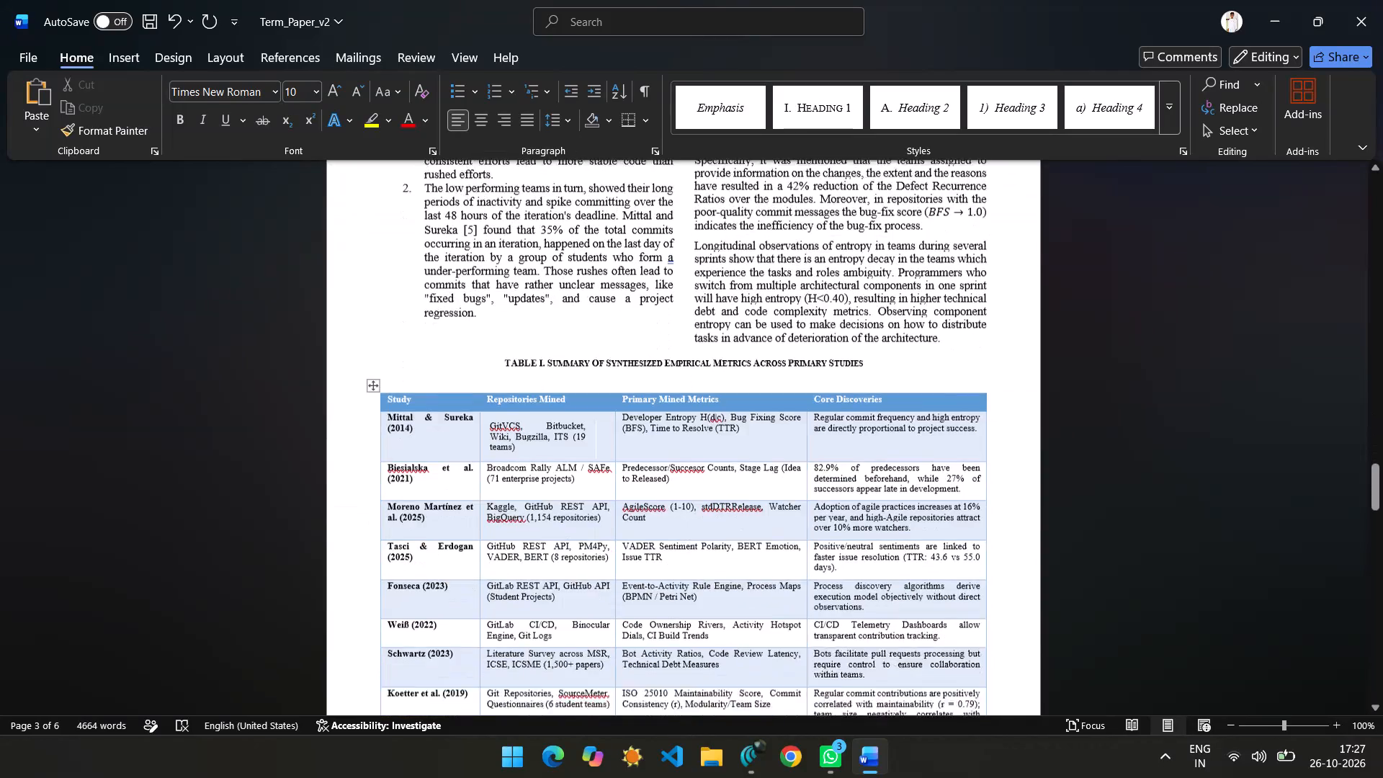
pyautogui.scroll(-18, 688, 473)
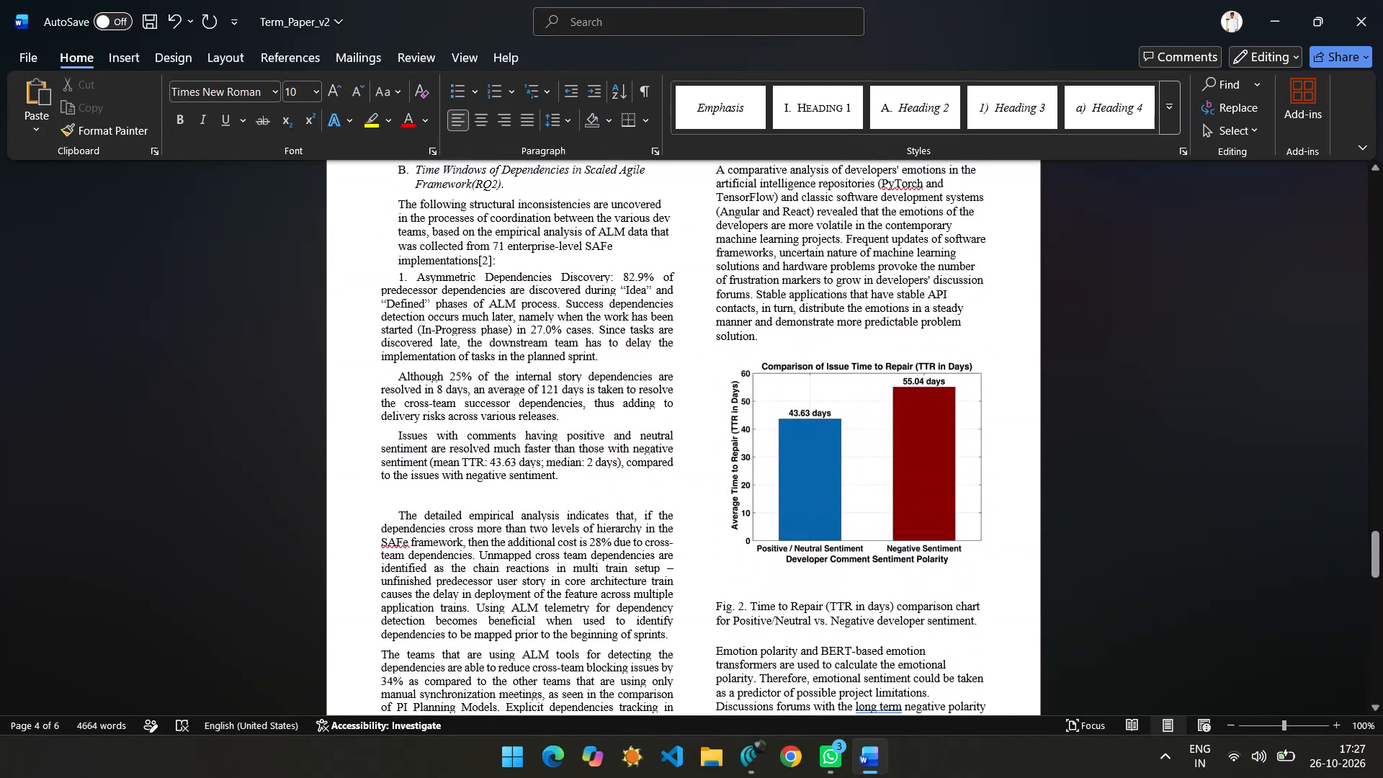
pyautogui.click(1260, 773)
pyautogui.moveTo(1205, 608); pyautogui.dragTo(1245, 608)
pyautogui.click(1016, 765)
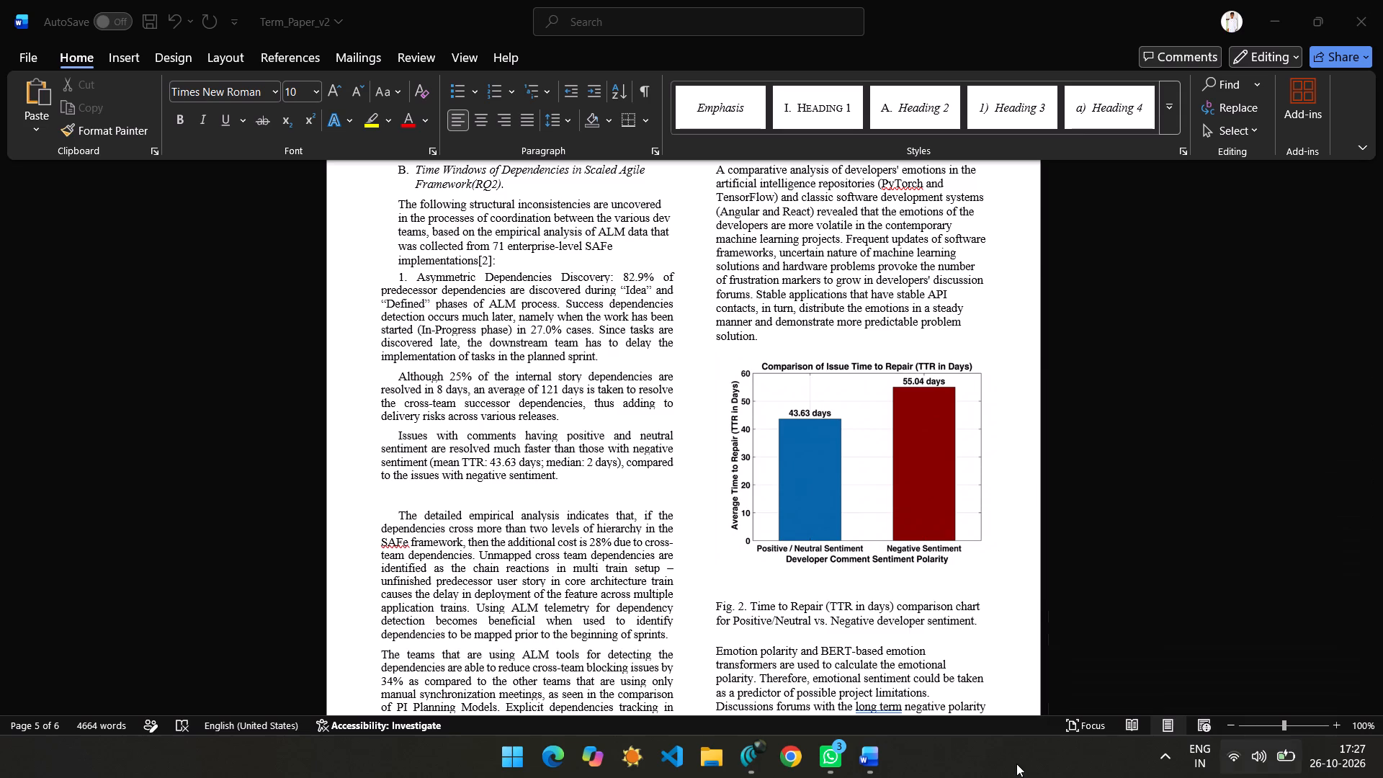
# Review the end of page 5 and page 6, covering the RQ3 results, discussion, threats to validity, conclusion and reference list.
pyautogui.scroll(-13, 819, 540)
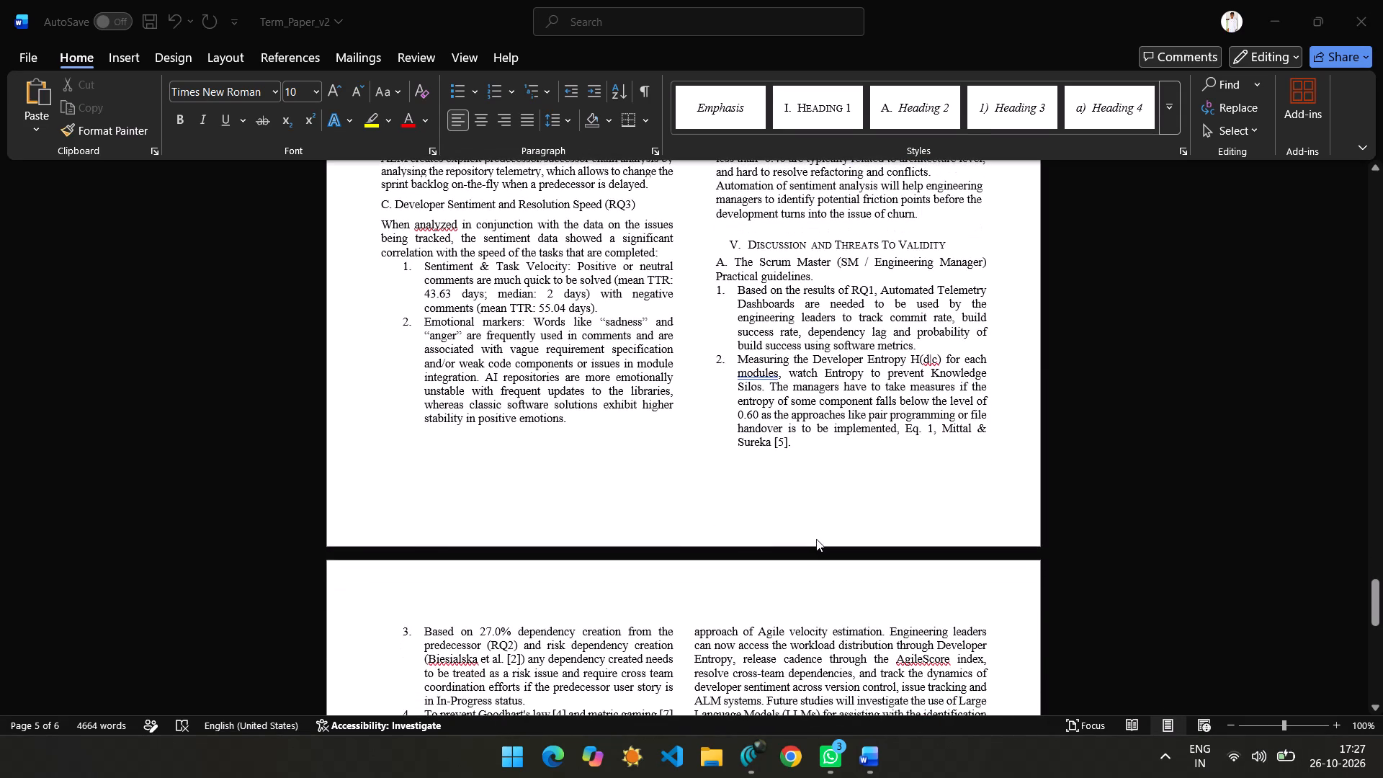
pyautogui.scroll(-8, 836, 452)
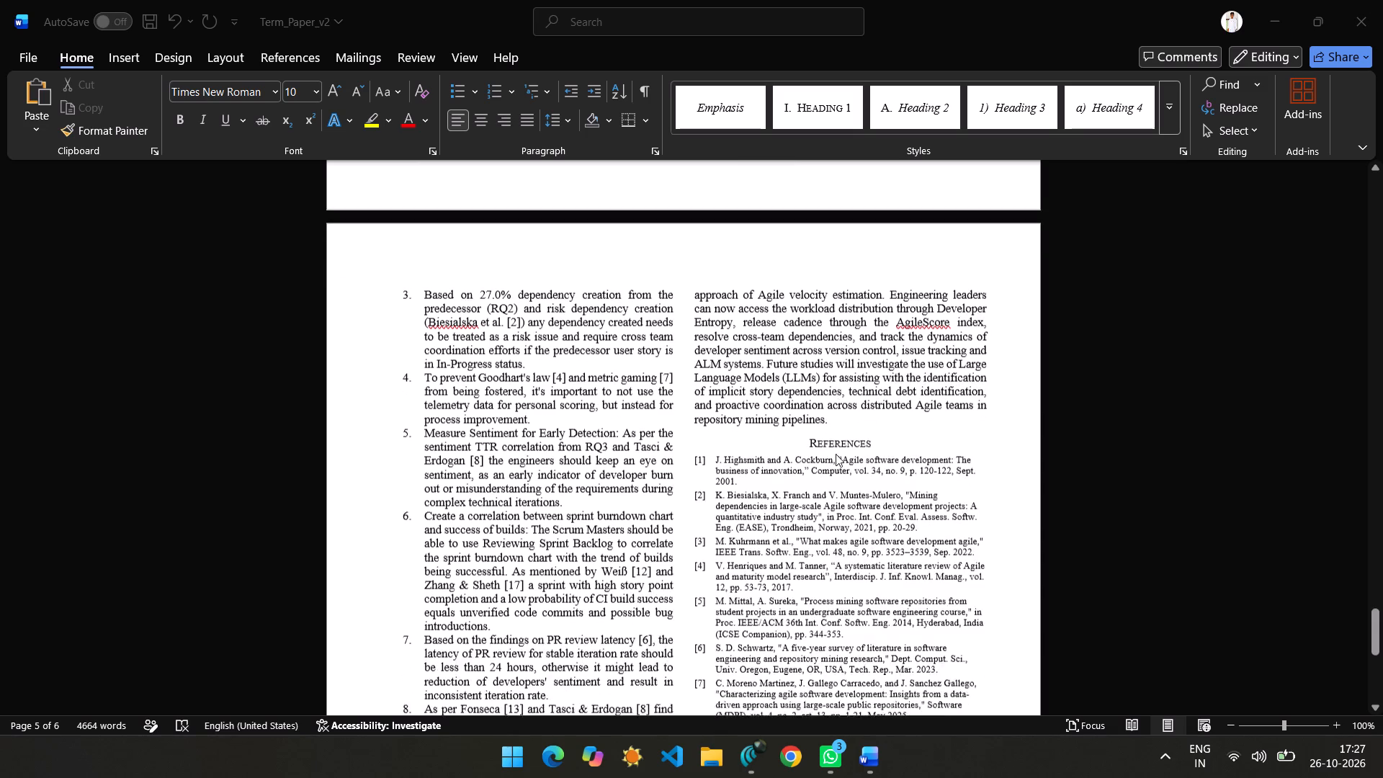
pyautogui.scroll(-17, 825, 466)
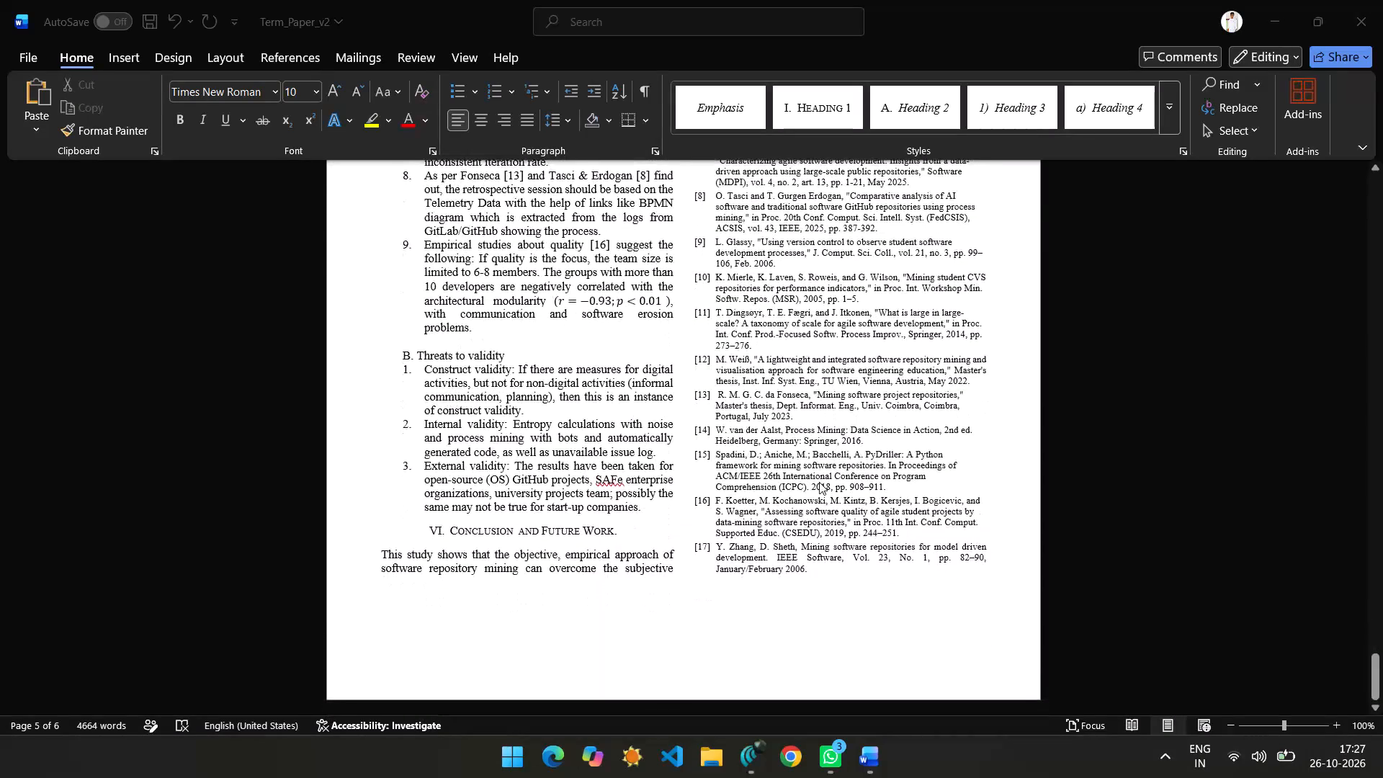
pyautogui.scroll(-6, 819, 482)
pyautogui.scroll(6, 819, 484)
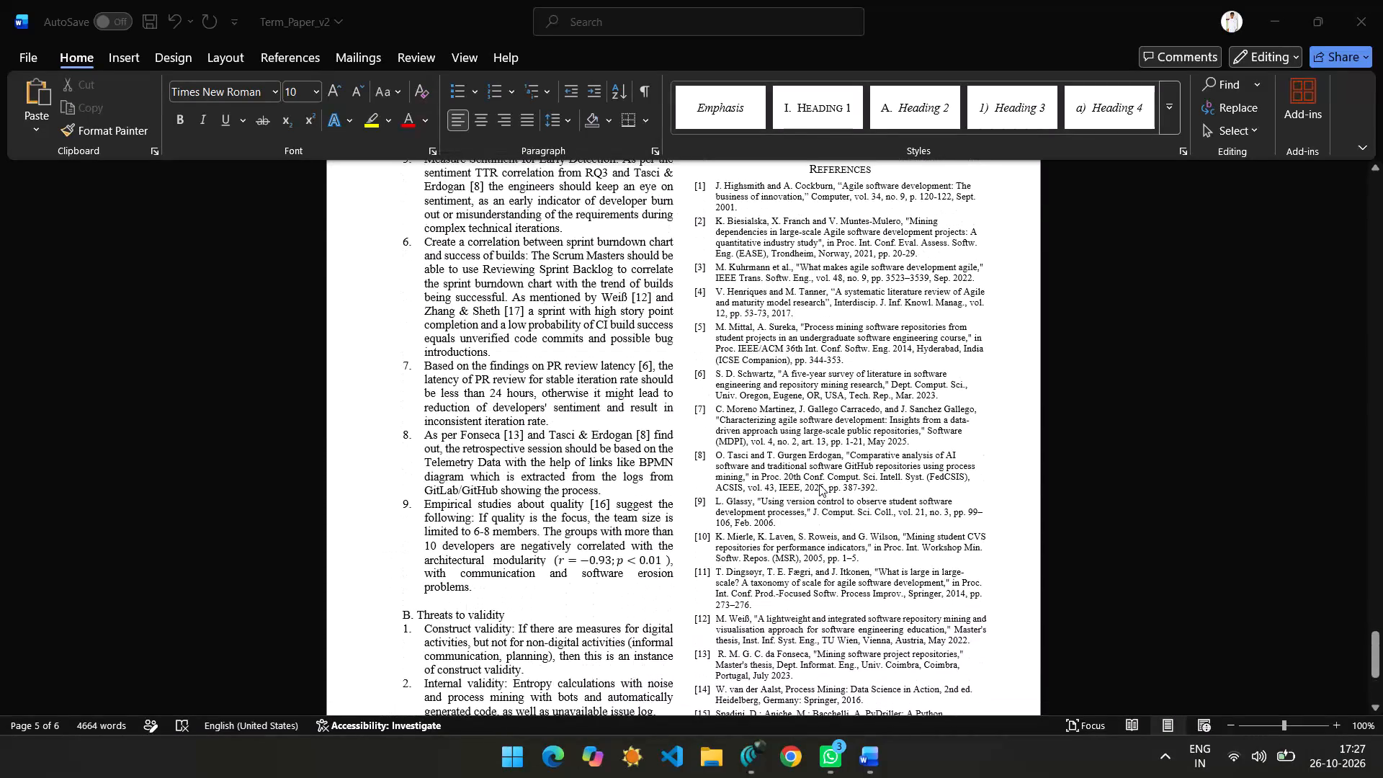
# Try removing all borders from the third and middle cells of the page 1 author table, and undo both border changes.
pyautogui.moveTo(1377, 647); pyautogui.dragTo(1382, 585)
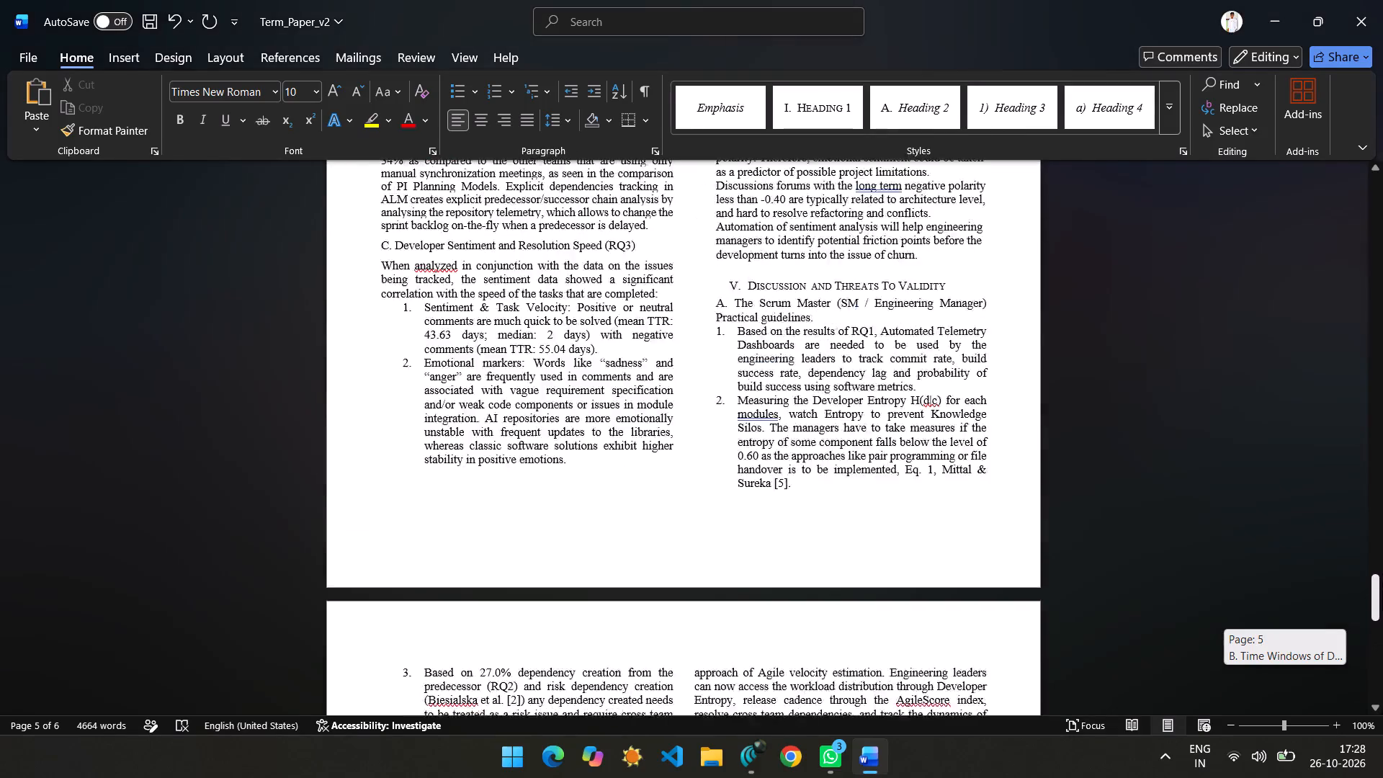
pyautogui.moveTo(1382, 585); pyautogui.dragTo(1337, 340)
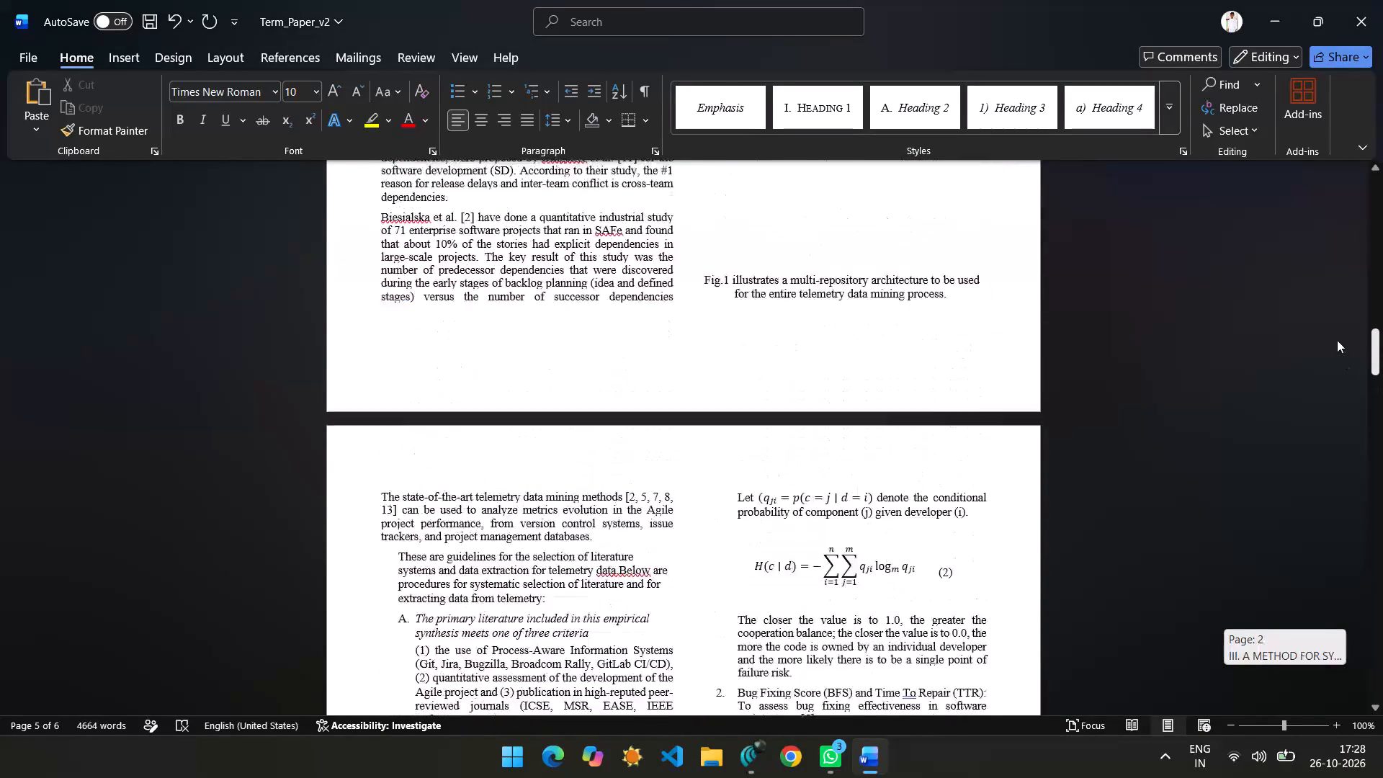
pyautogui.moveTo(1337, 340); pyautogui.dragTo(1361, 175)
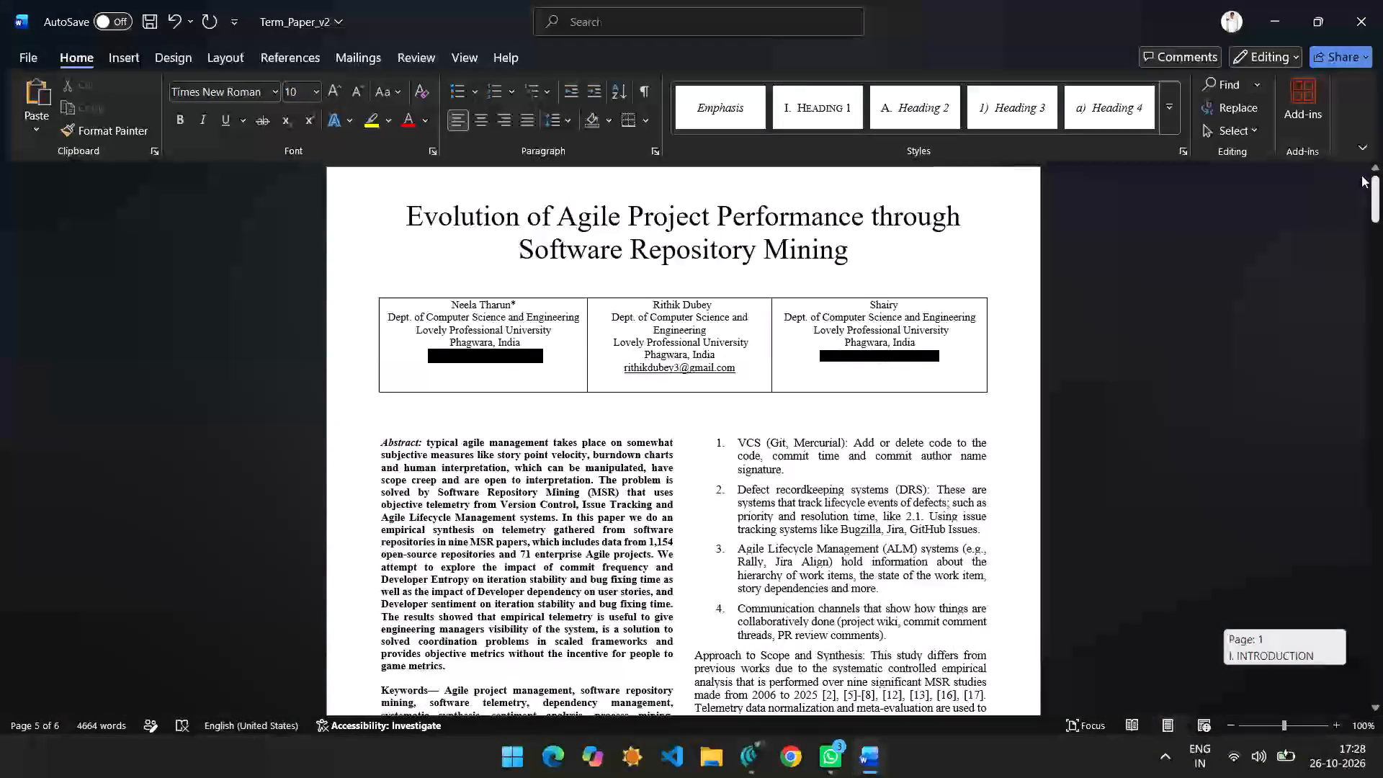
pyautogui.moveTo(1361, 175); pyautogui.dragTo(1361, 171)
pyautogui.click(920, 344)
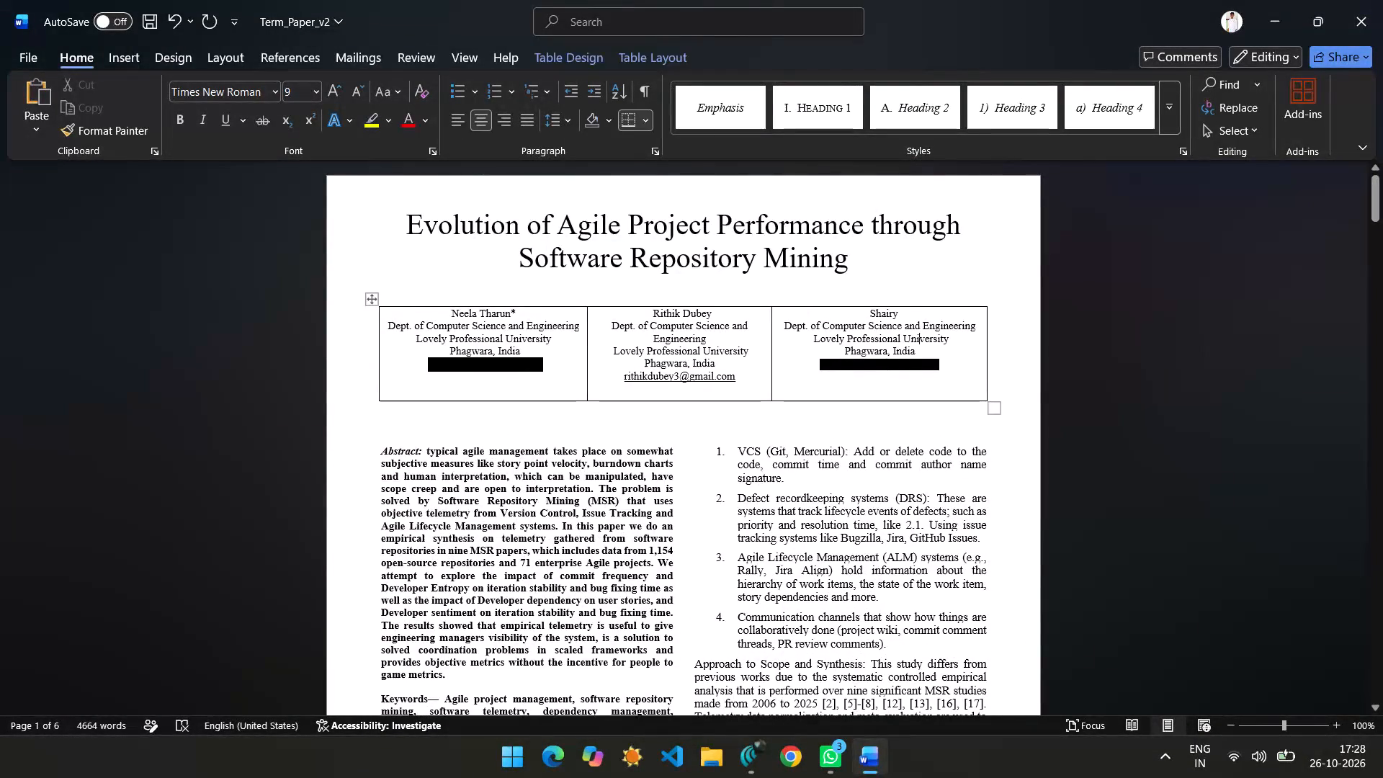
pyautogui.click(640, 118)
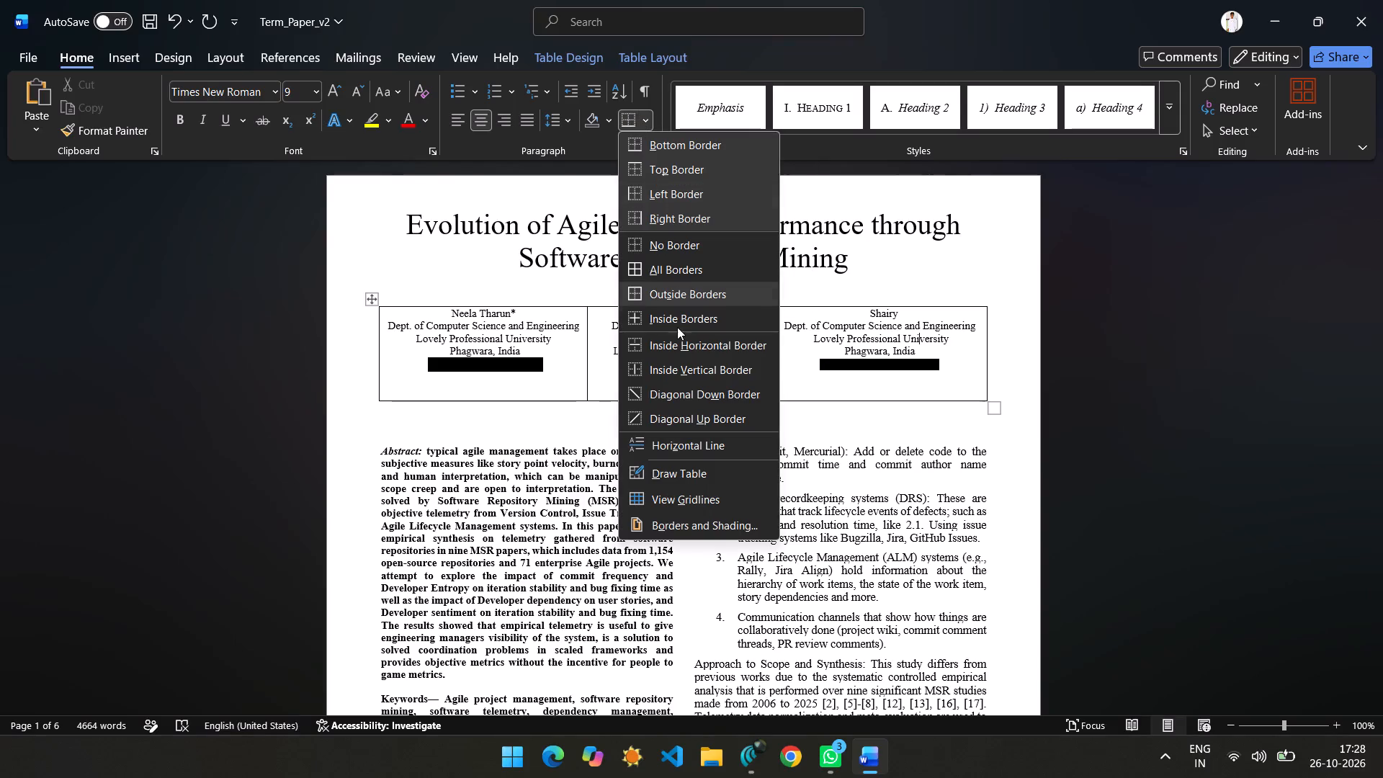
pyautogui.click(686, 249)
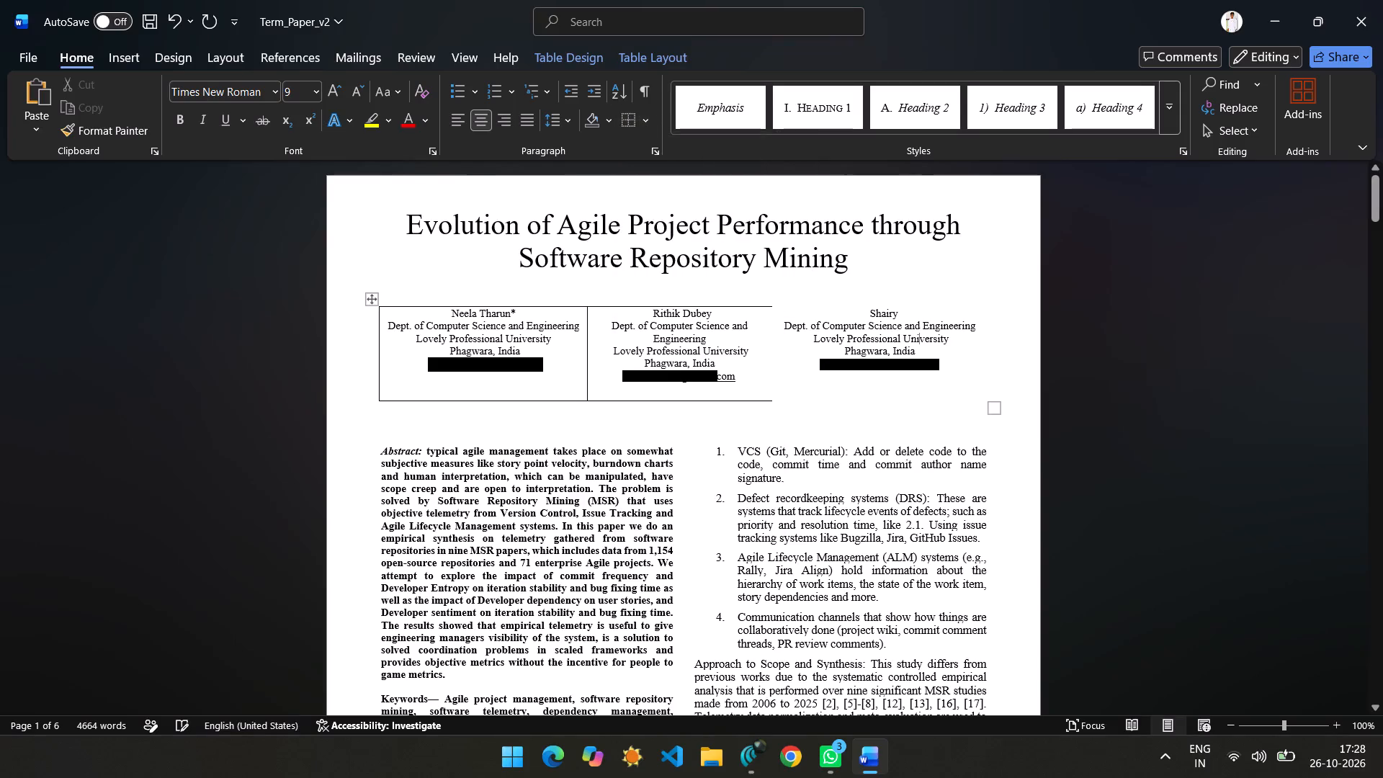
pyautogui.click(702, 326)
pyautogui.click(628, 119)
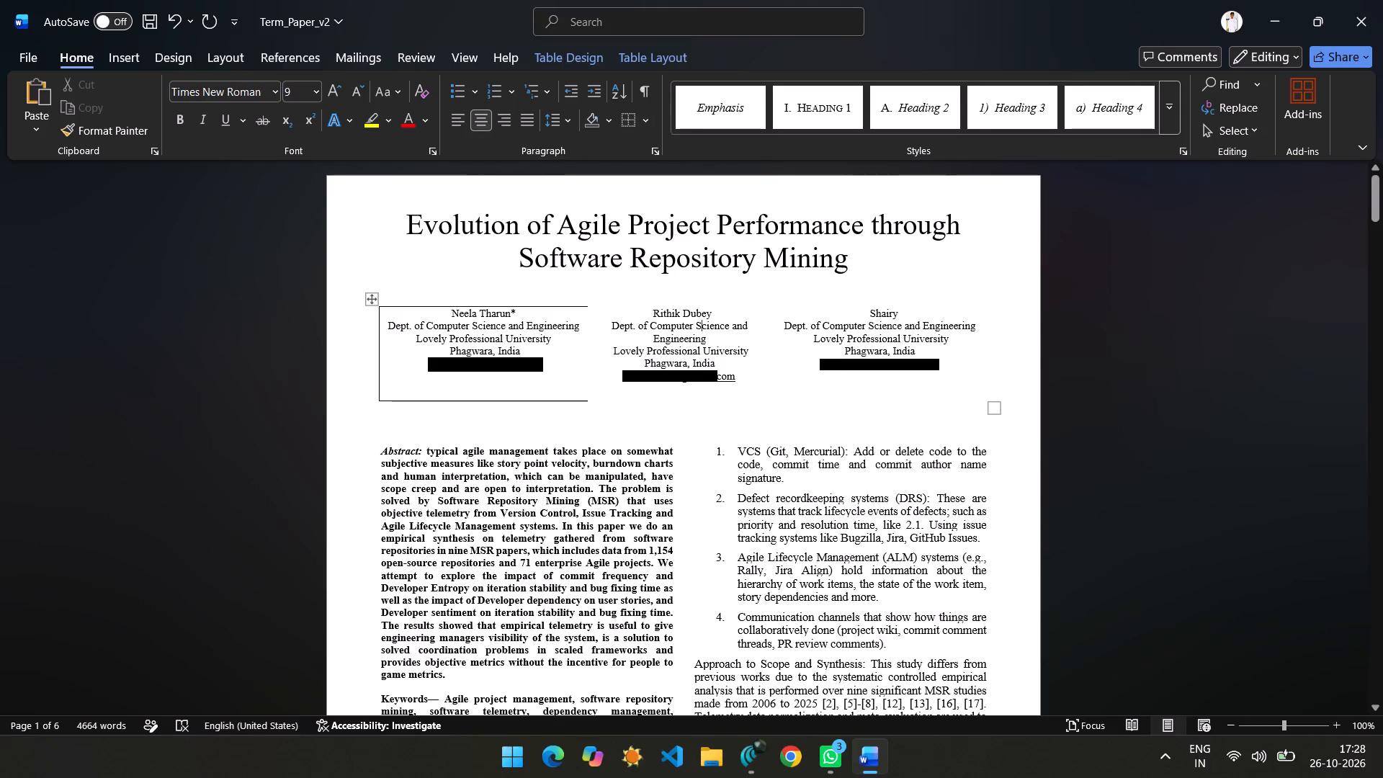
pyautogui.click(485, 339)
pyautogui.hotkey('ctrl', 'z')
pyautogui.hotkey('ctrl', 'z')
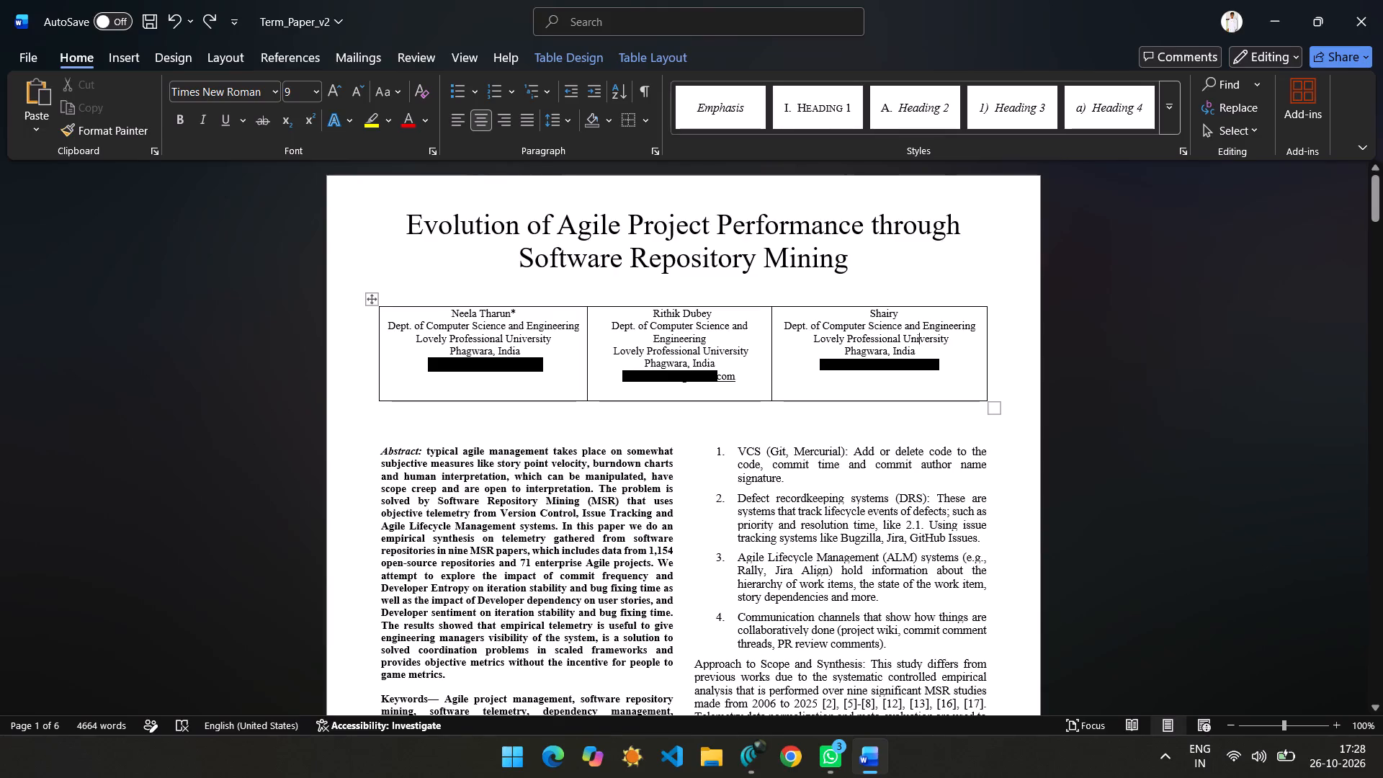
# Narrow the author table slightly by moving both of its outer side borders inward.
pyautogui.moveTo(986, 347); pyautogui.dragTo(979, 347)
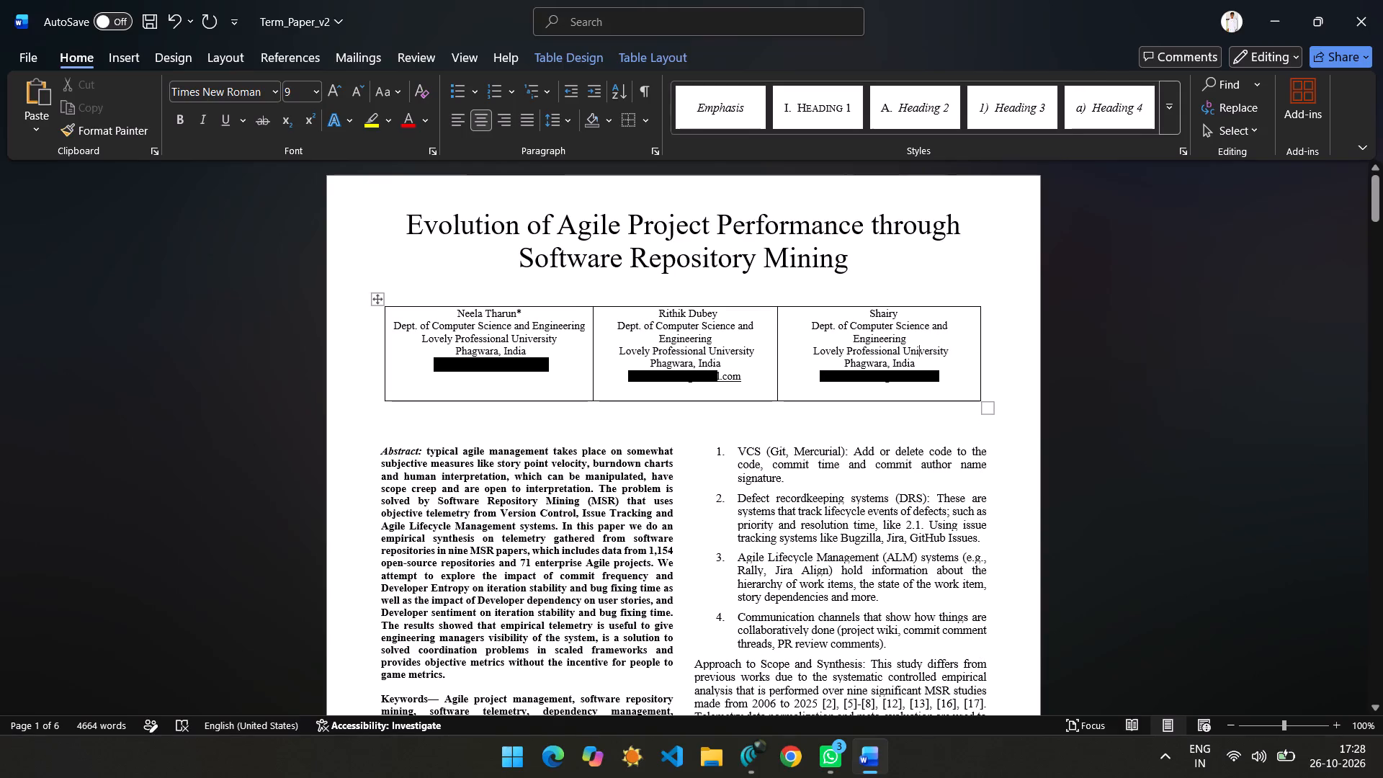
pyautogui.moveTo(384, 344); pyautogui.dragTo(390, 344)
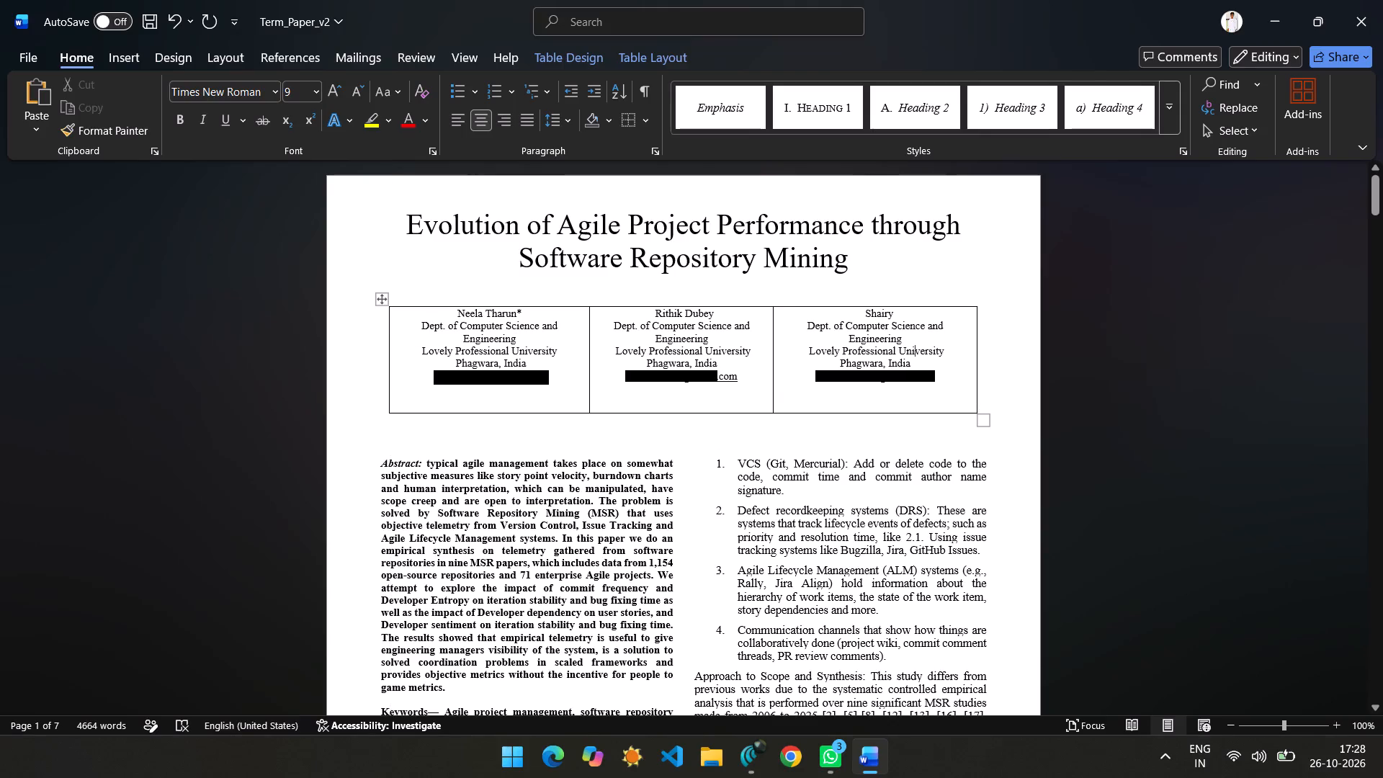
# Remove all borders from the three author table cells by applying No Border to the third, middle and first cells.
pyautogui.click(741, 411)
pyautogui.click(627, 117)
pyautogui.click(661, 388)
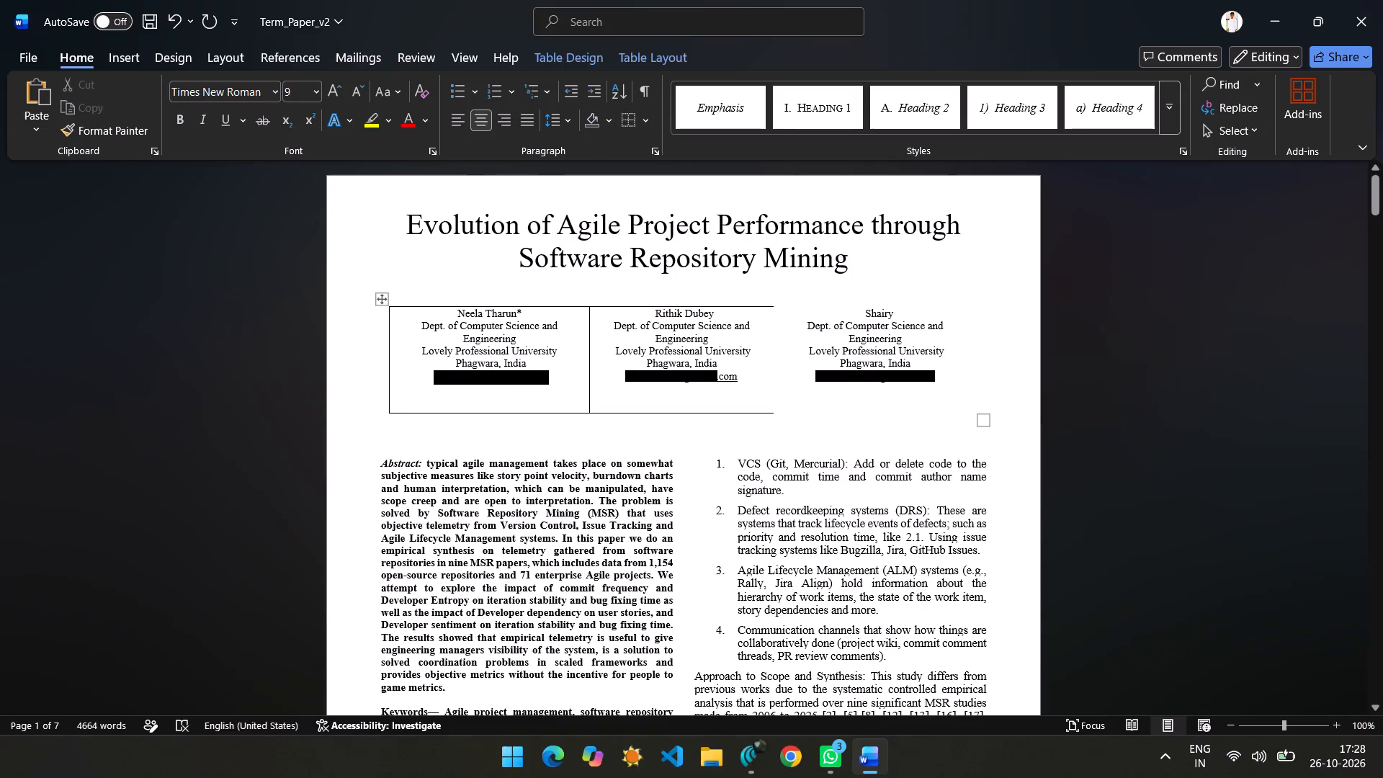
pyautogui.click(630, 118)
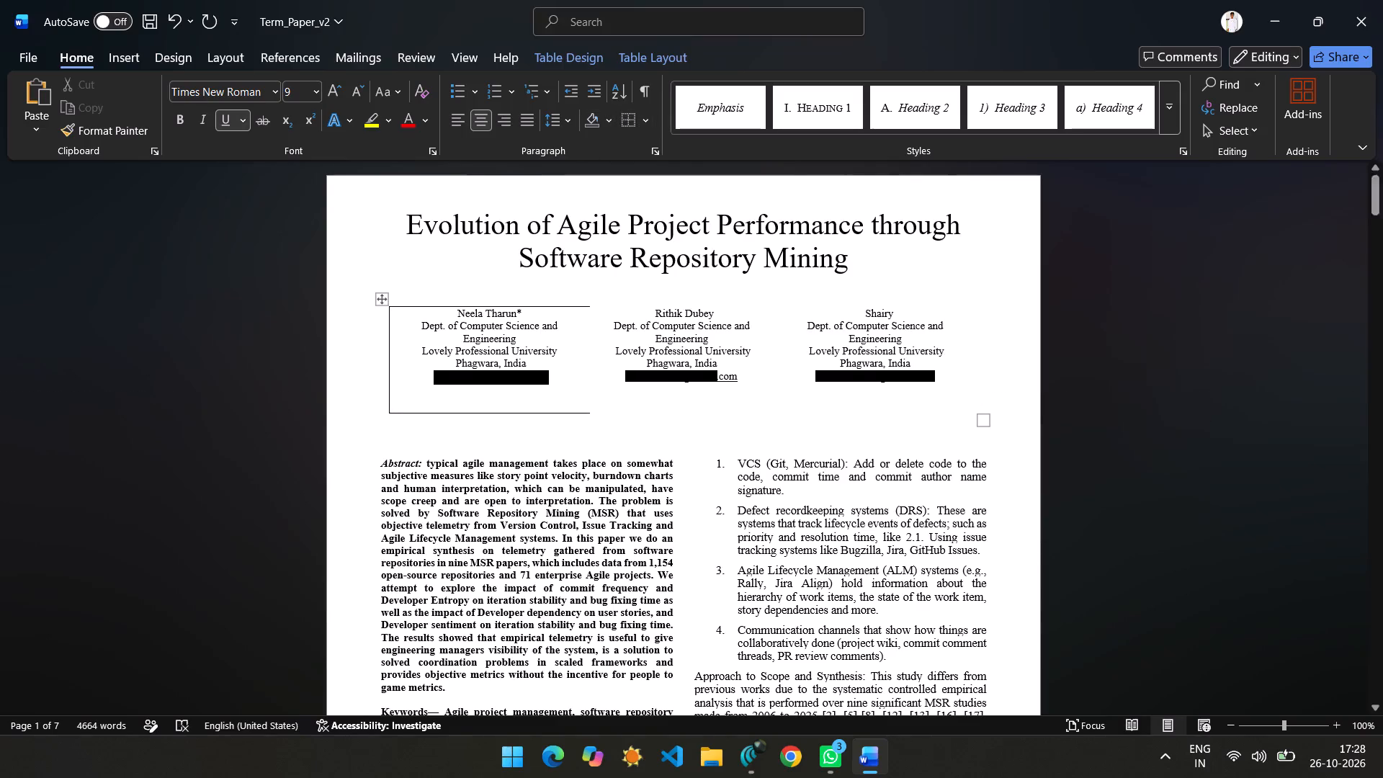
pyautogui.click(505, 390)
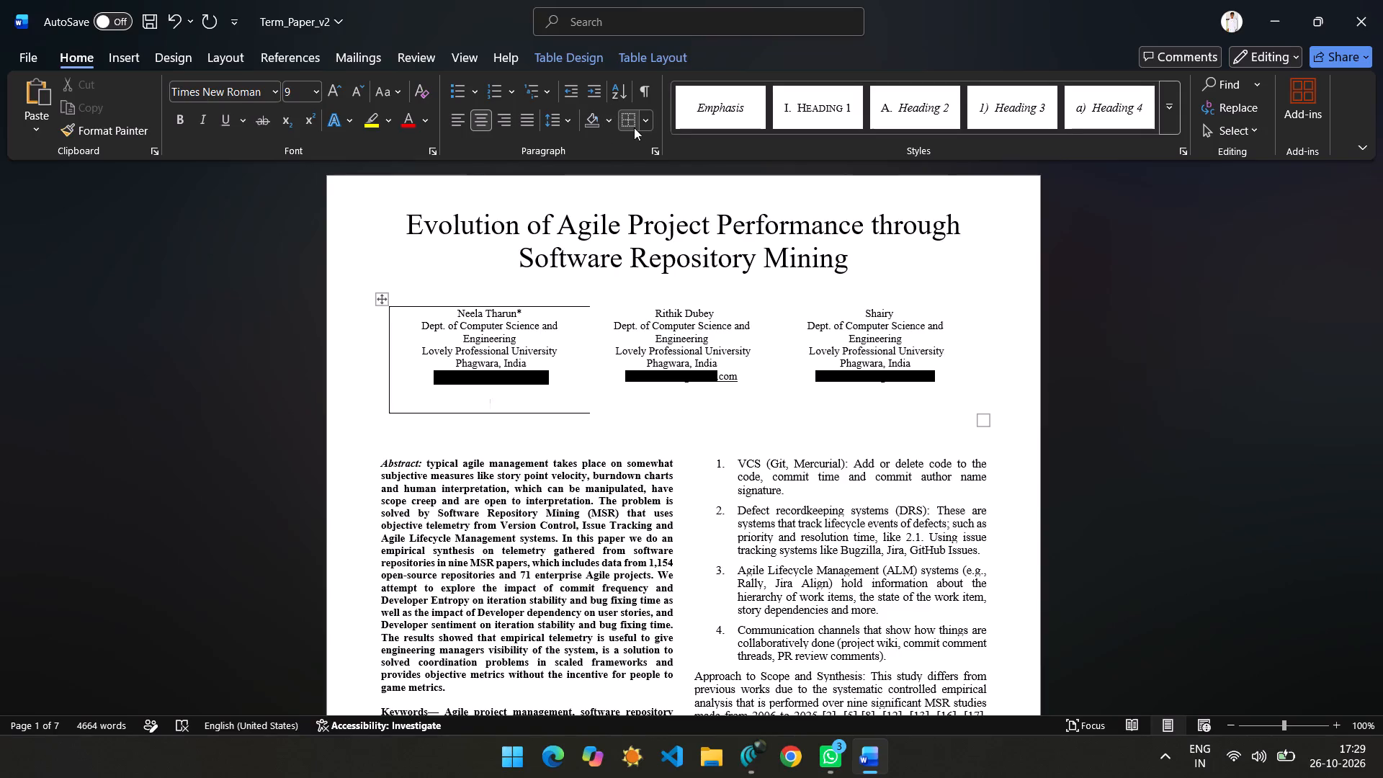
pyautogui.click(634, 128)
pyautogui.click(802, 436)
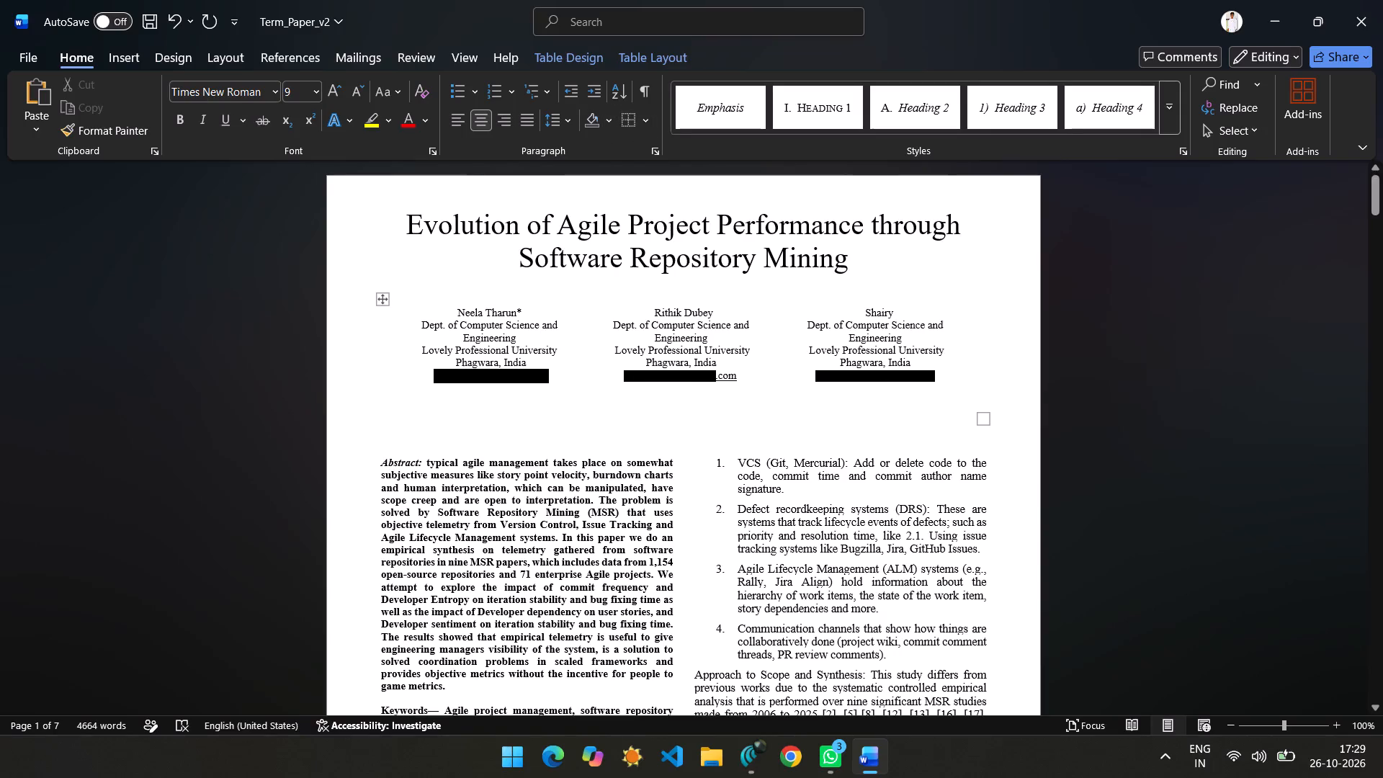
pyautogui.press('Escape')
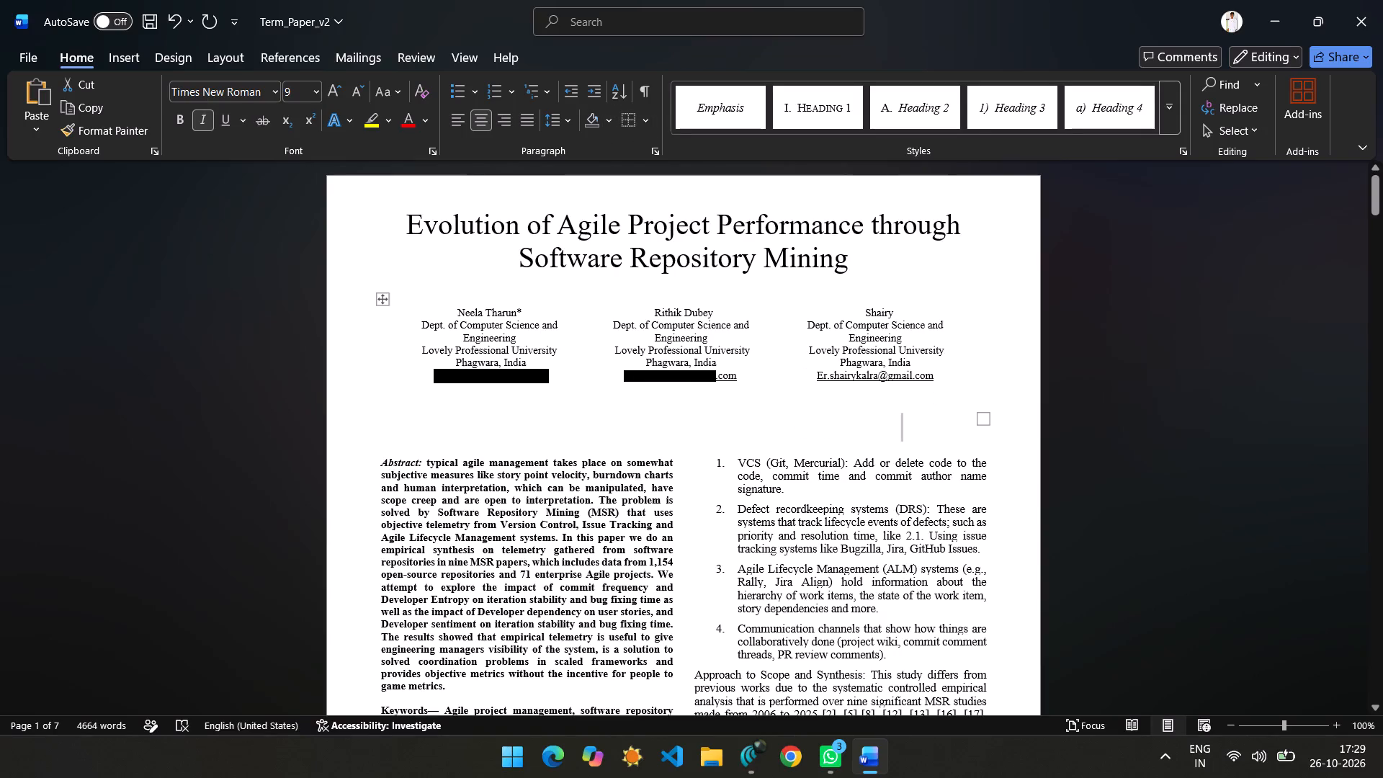
pyautogui.click(784, 591)
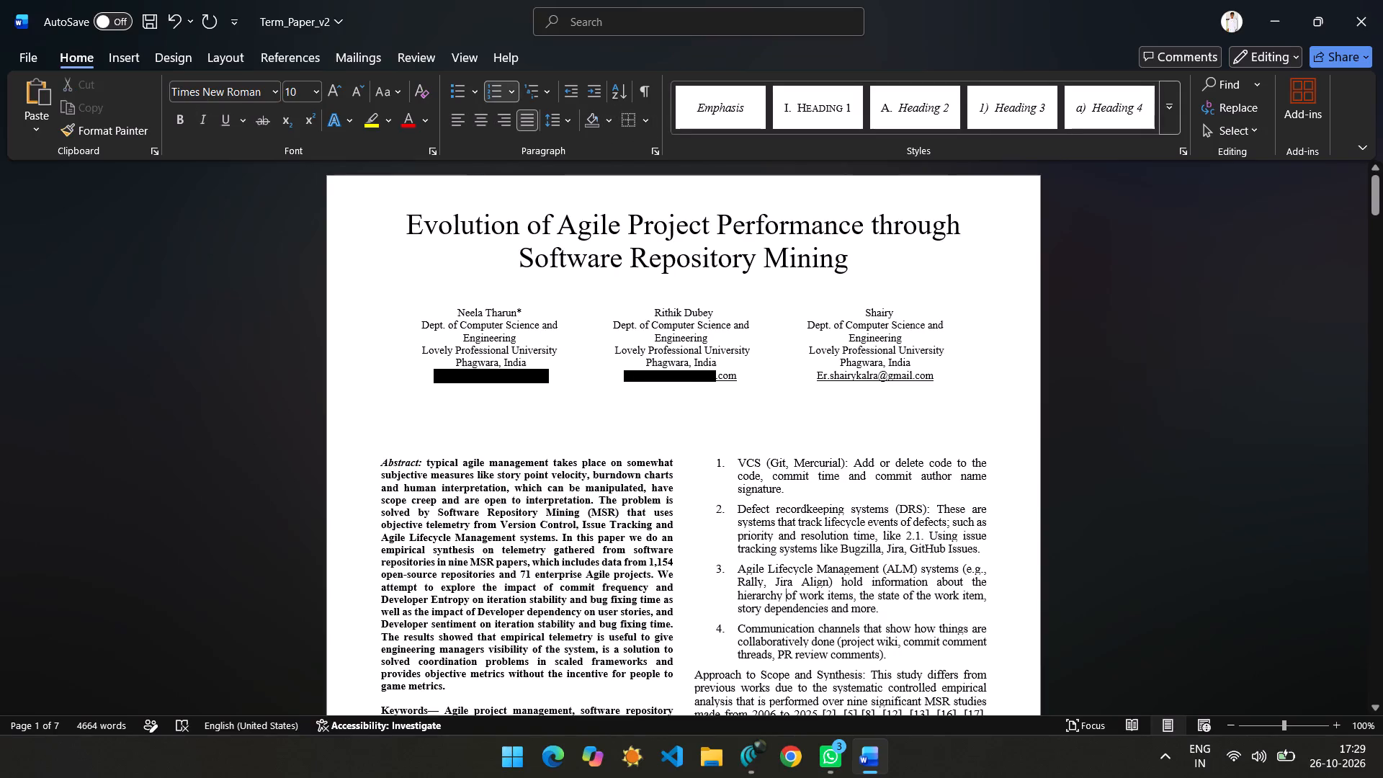
# Capitalize the first word after "Abstract:" on page 1 as "Typical".
pyautogui.scroll(-1, 803, 527)
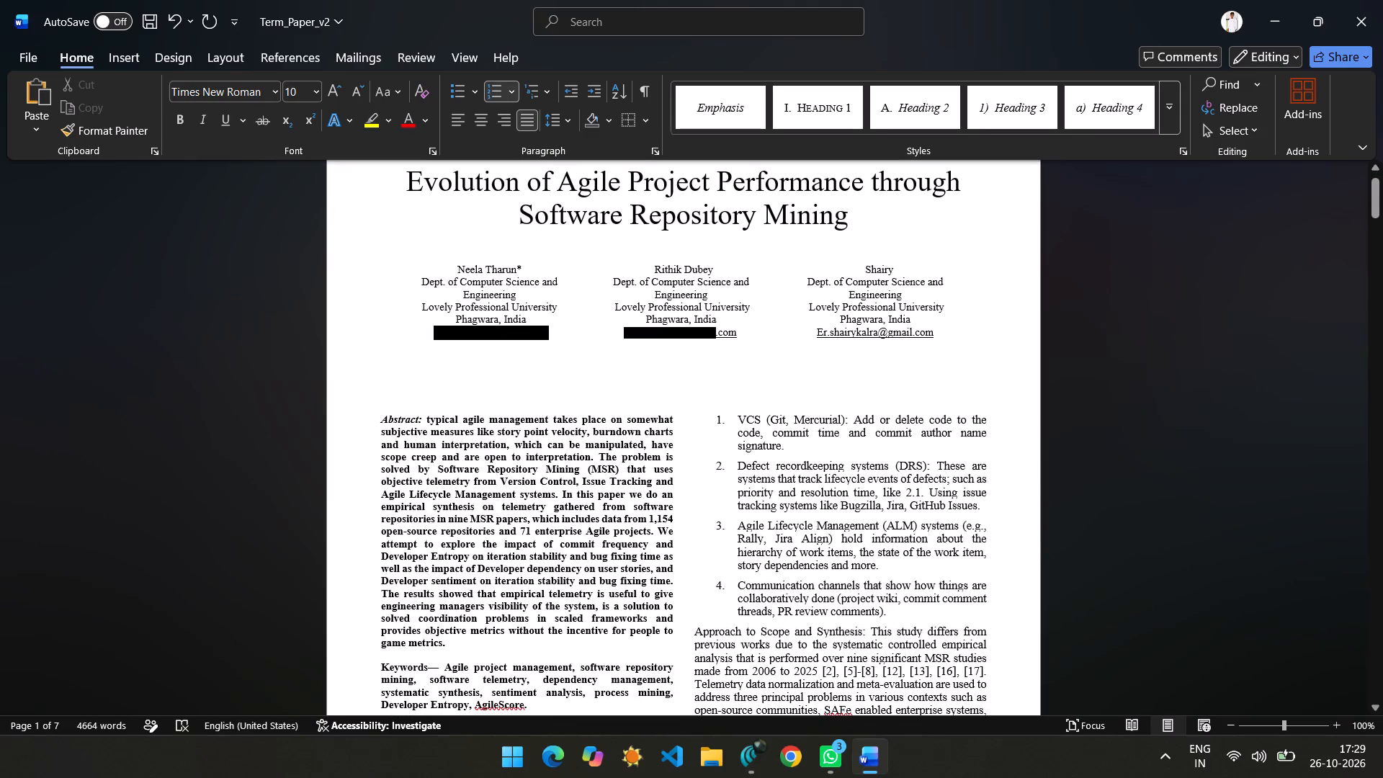
pyautogui.scroll(-6, 819, 509)
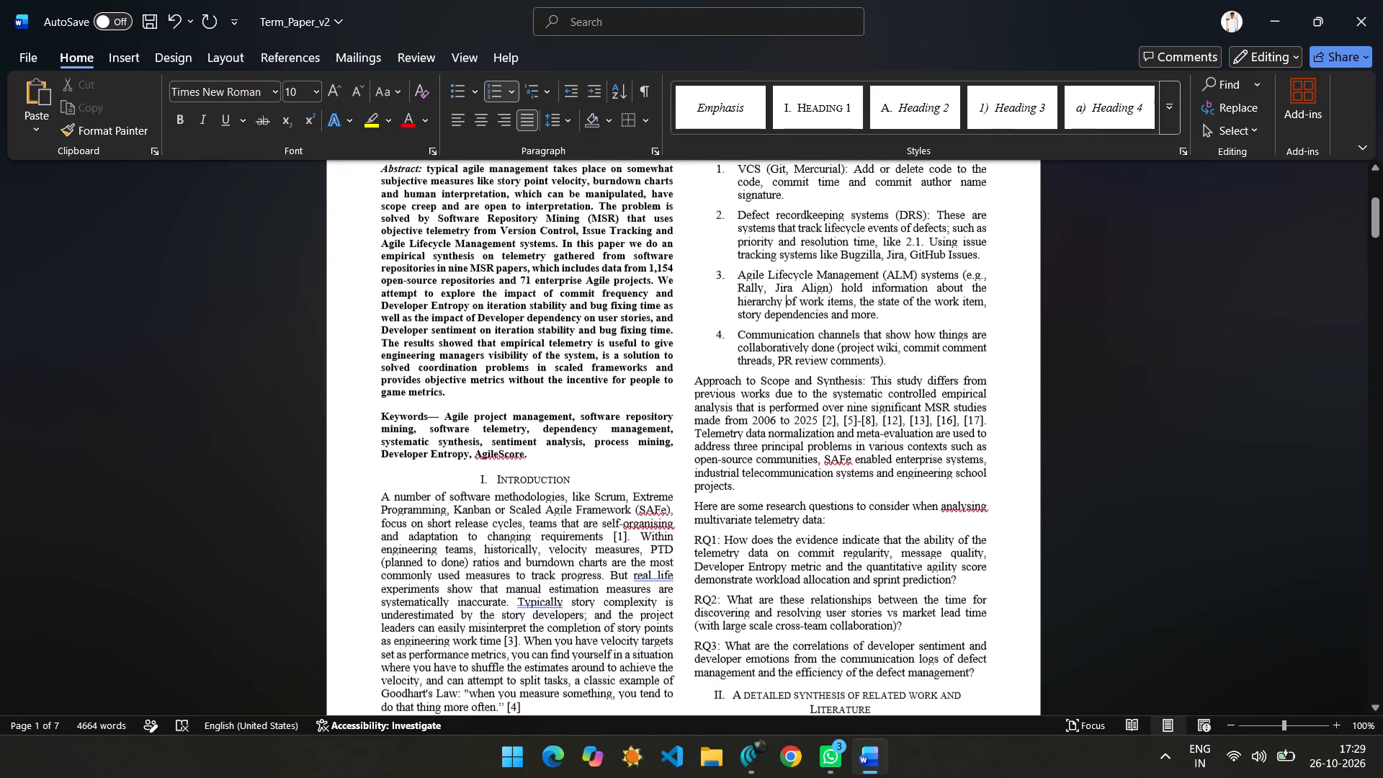
pyautogui.scroll(-7, 819, 509)
pyautogui.scroll(7, 819, 509)
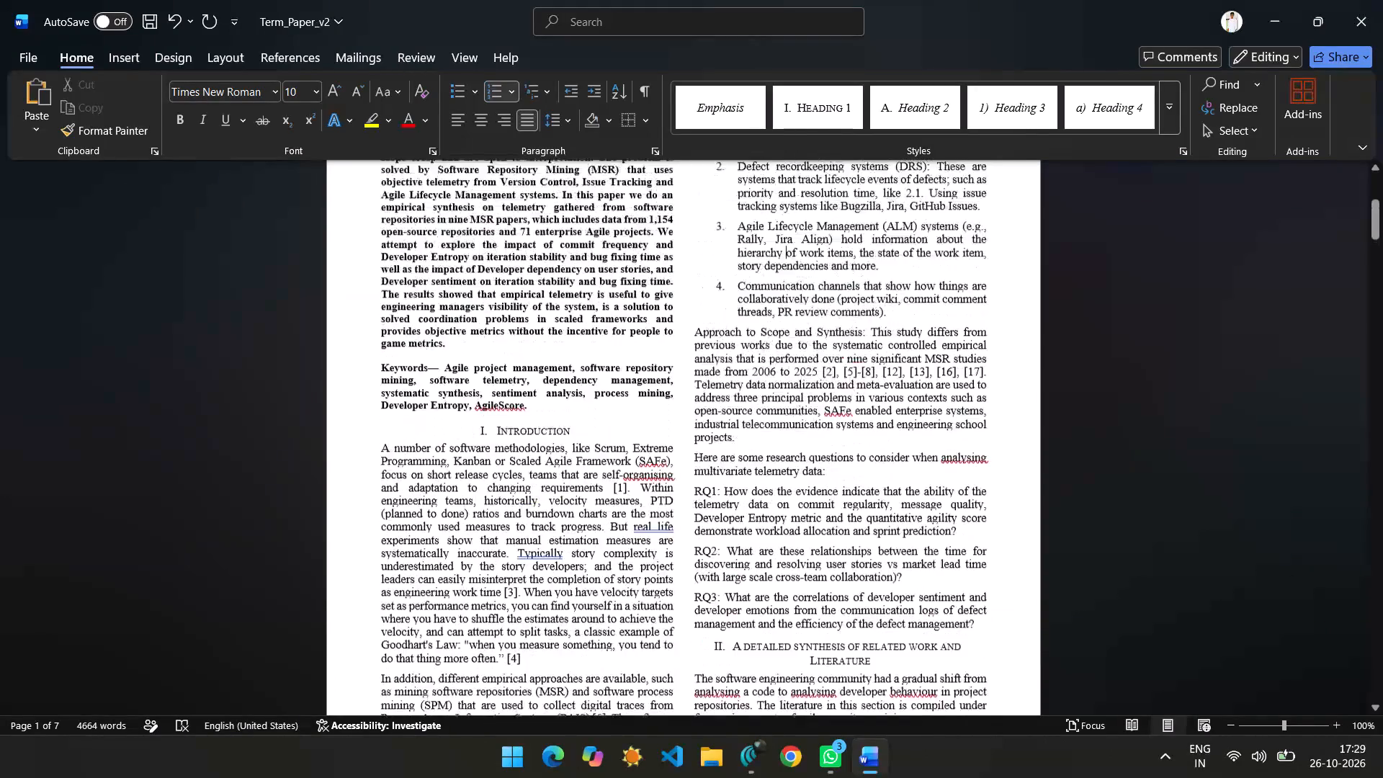
pyautogui.scroll(5, 819, 509)
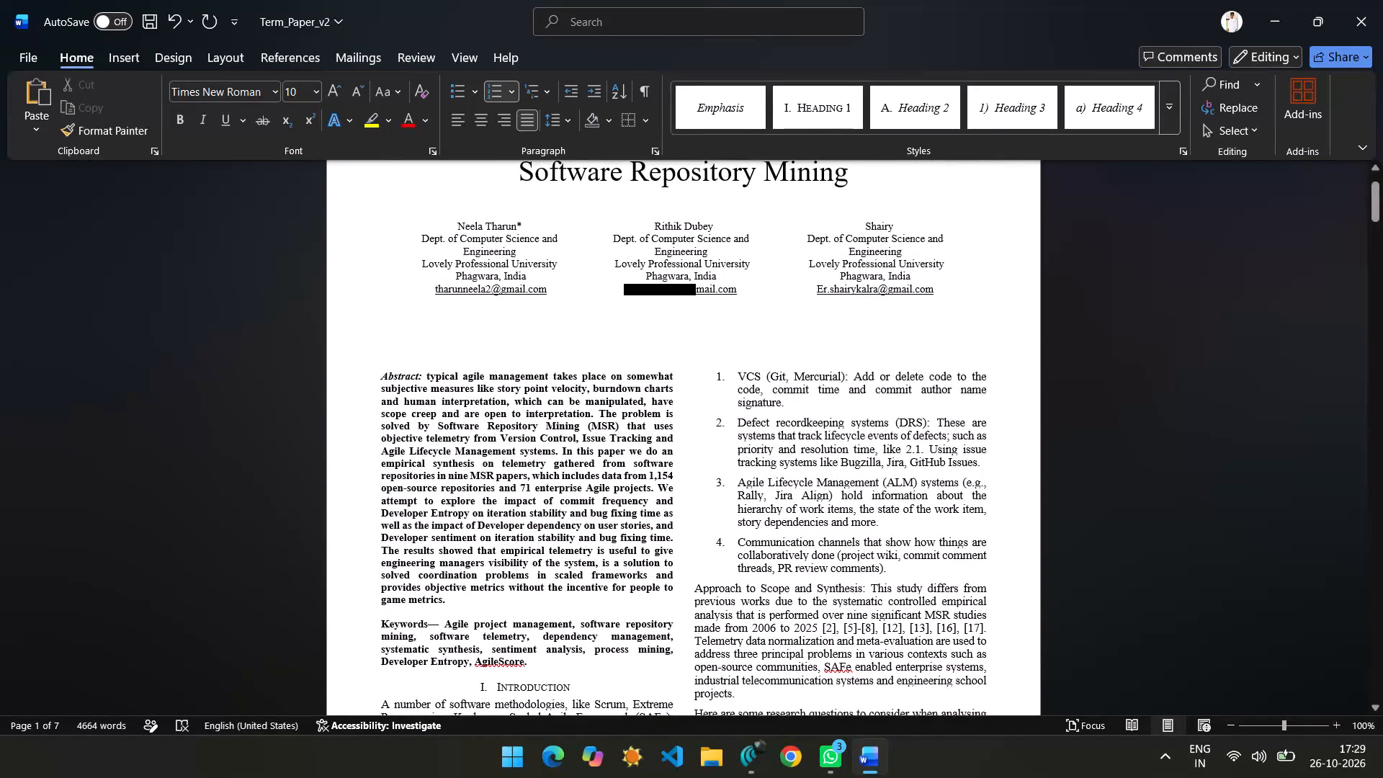
pyautogui.click(431, 370)
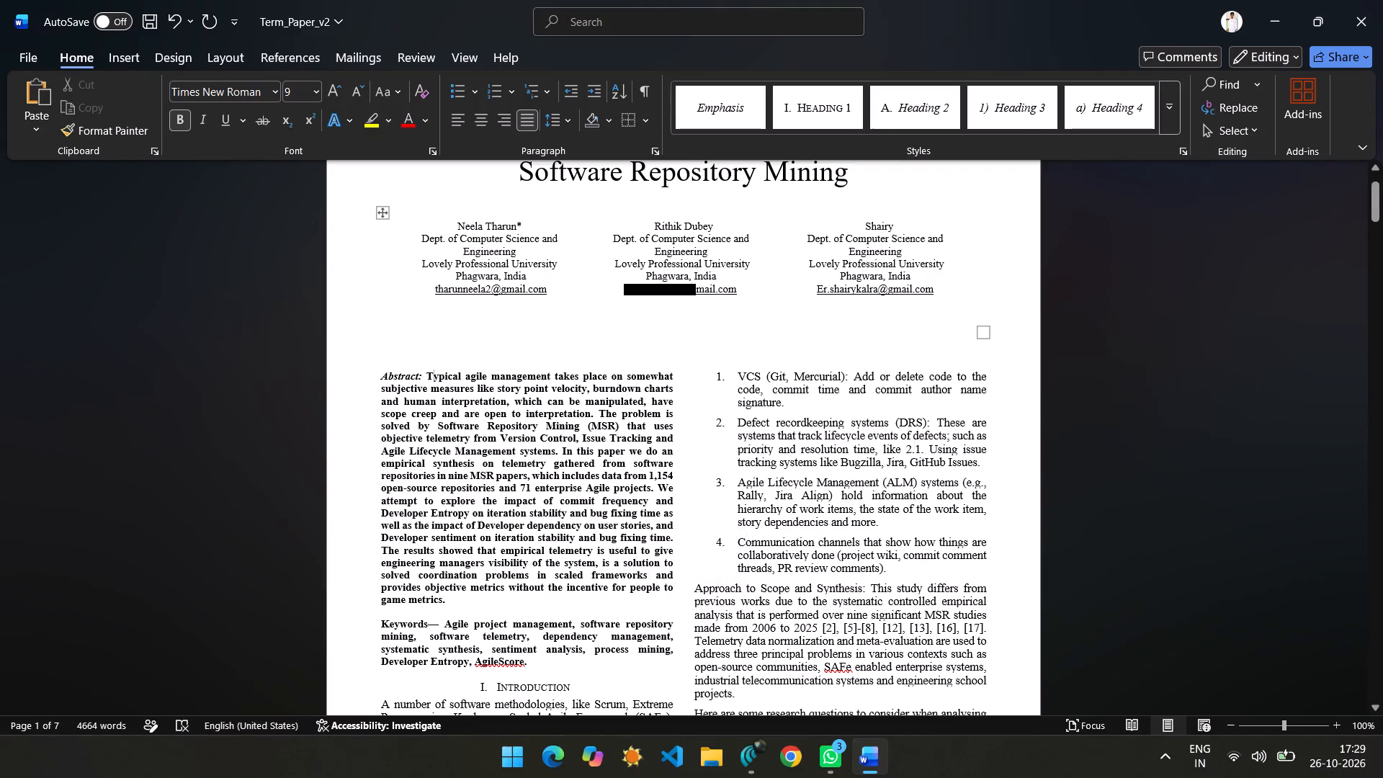
# Review the document from page 1 down to the RQ1 text and Table I for remaining layout and text errors.
pyautogui.moveTo(1379, 203); pyautogui.dragTo(1382, 223)
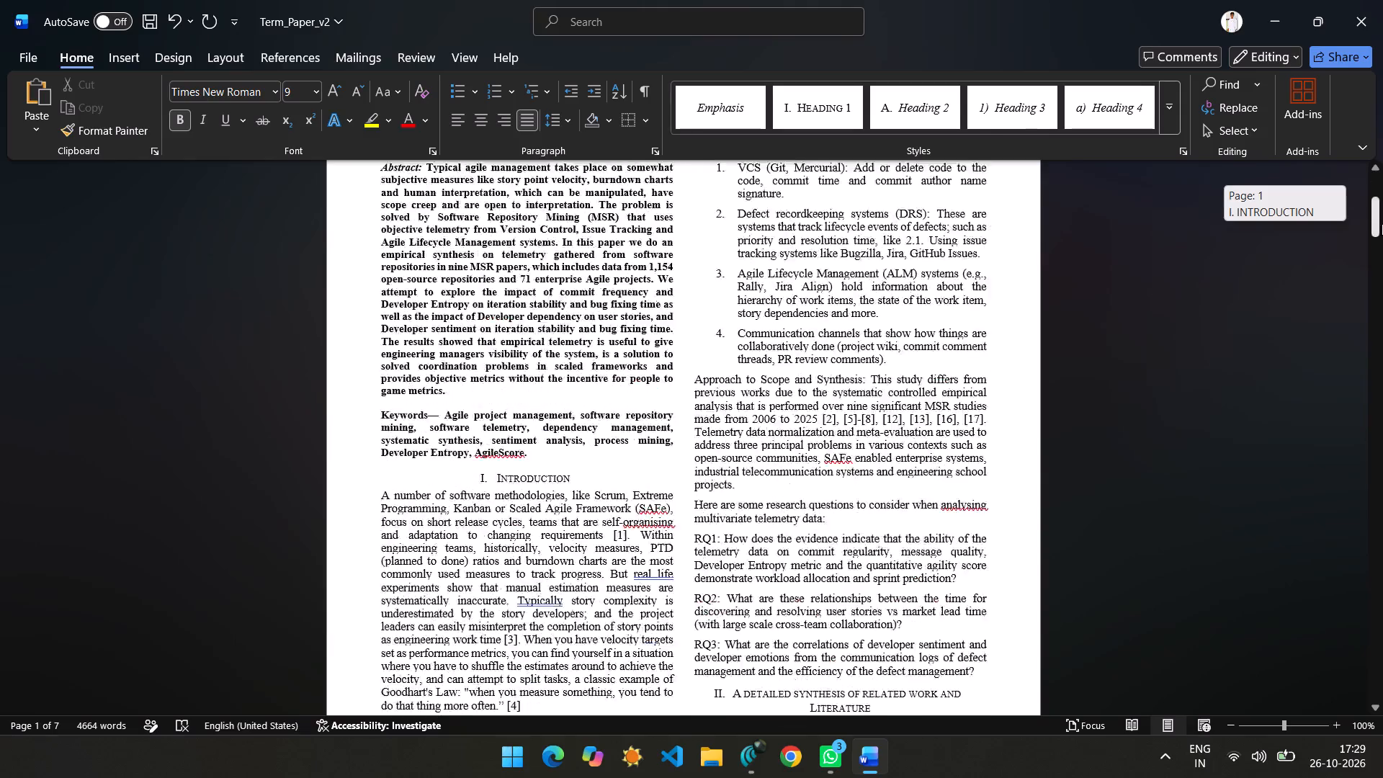
pyautogui.moveTo(1382, 223); pyautogui.dragTo(1382, 401)
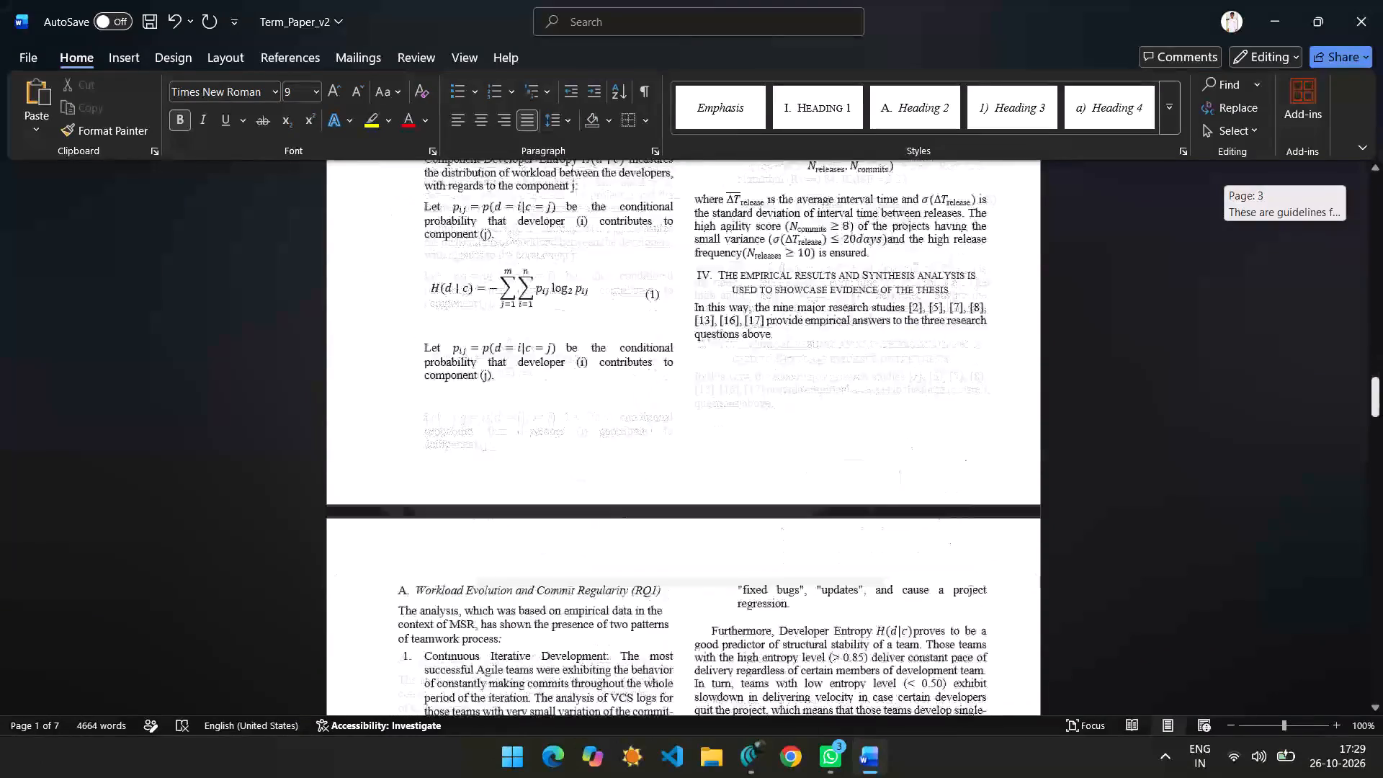
pyautogui.moveTo(1382, 401); pyautogui.dragTo(1376, 430)
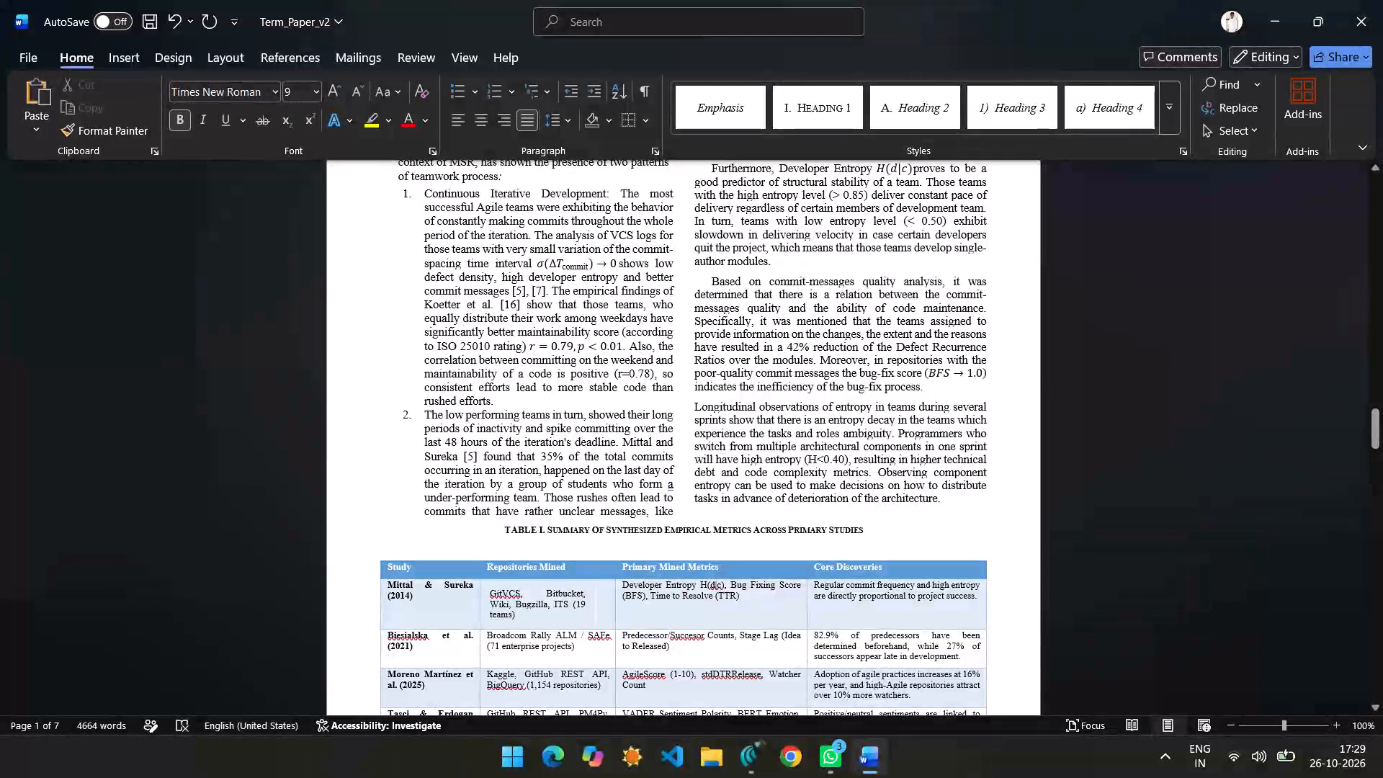
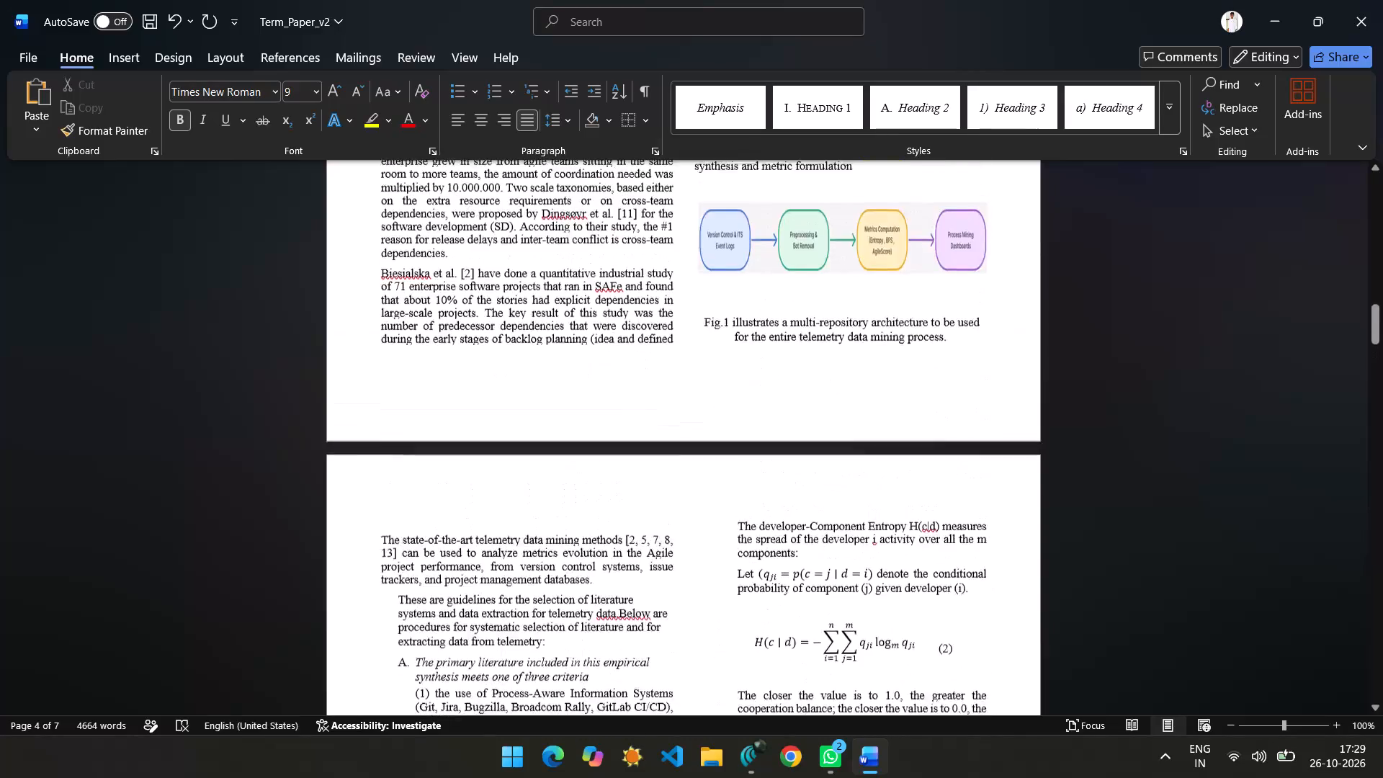
# Return to the beginning of the Term_Paper_v2 document and save it.
pyautogui.scroll(18, 1087, 522)
pyautogui.scroll(18, 1075, 507)
pyautogui.scroll(14, 1075, 507)
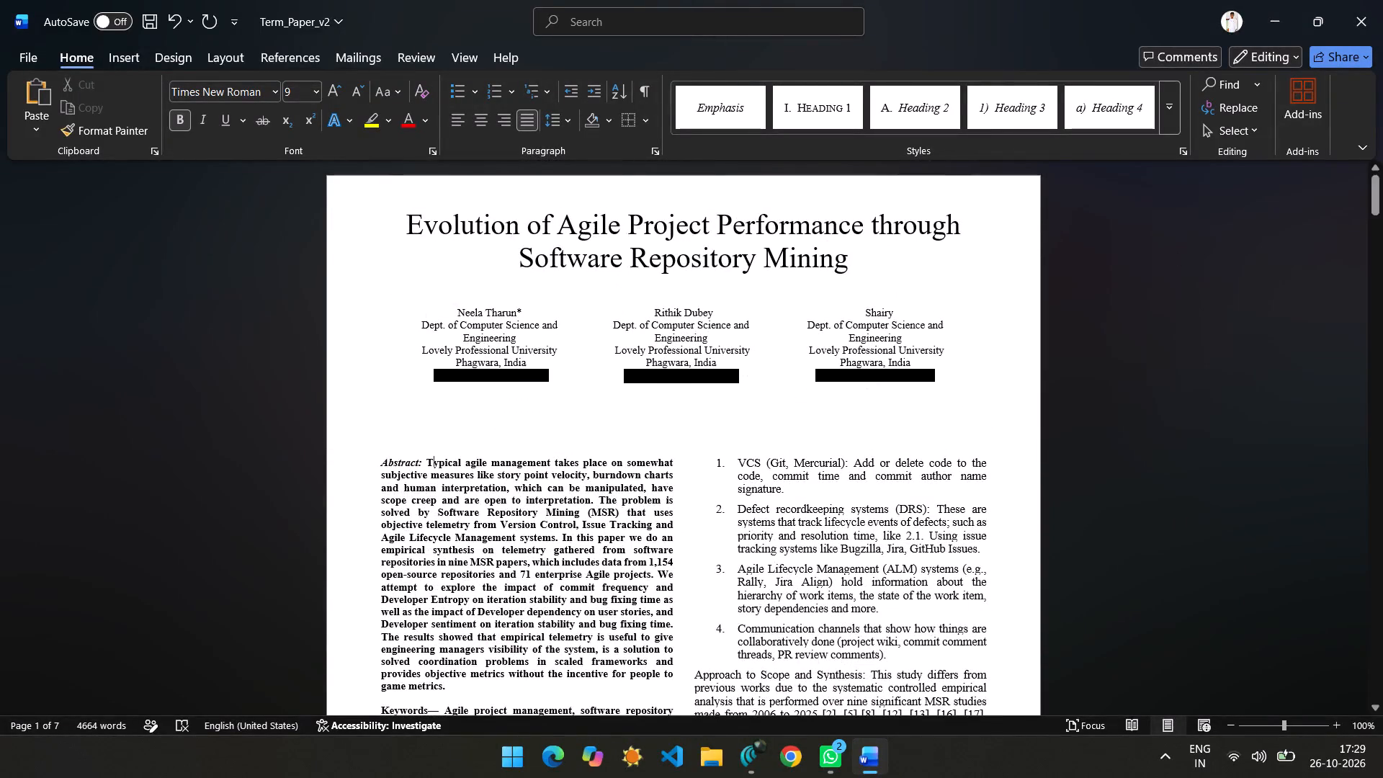
pyautogui.hotkey('ctrl', 's')
pyautogui.hotkey('ctrl', 's')
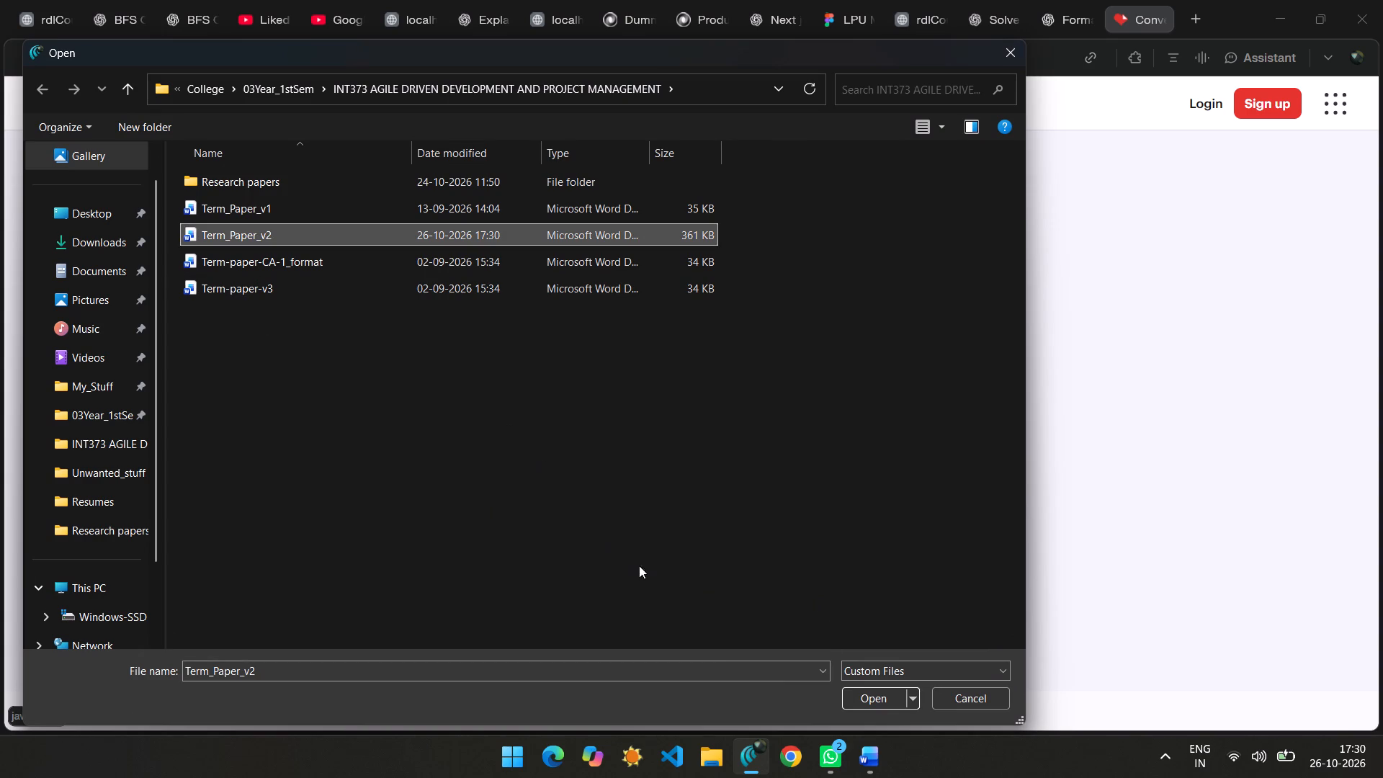
pyautogui.click(880, 706)
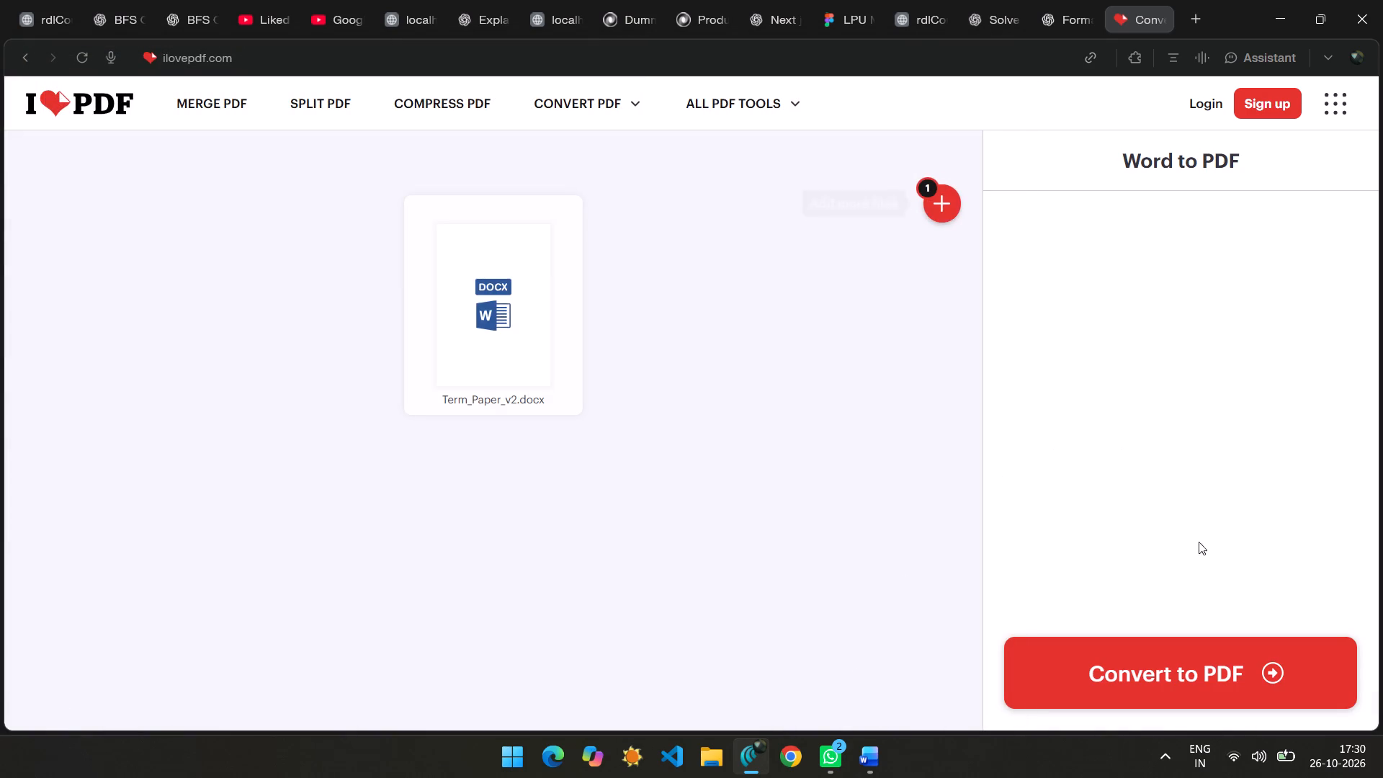
pyautogui.click(1219, 664)
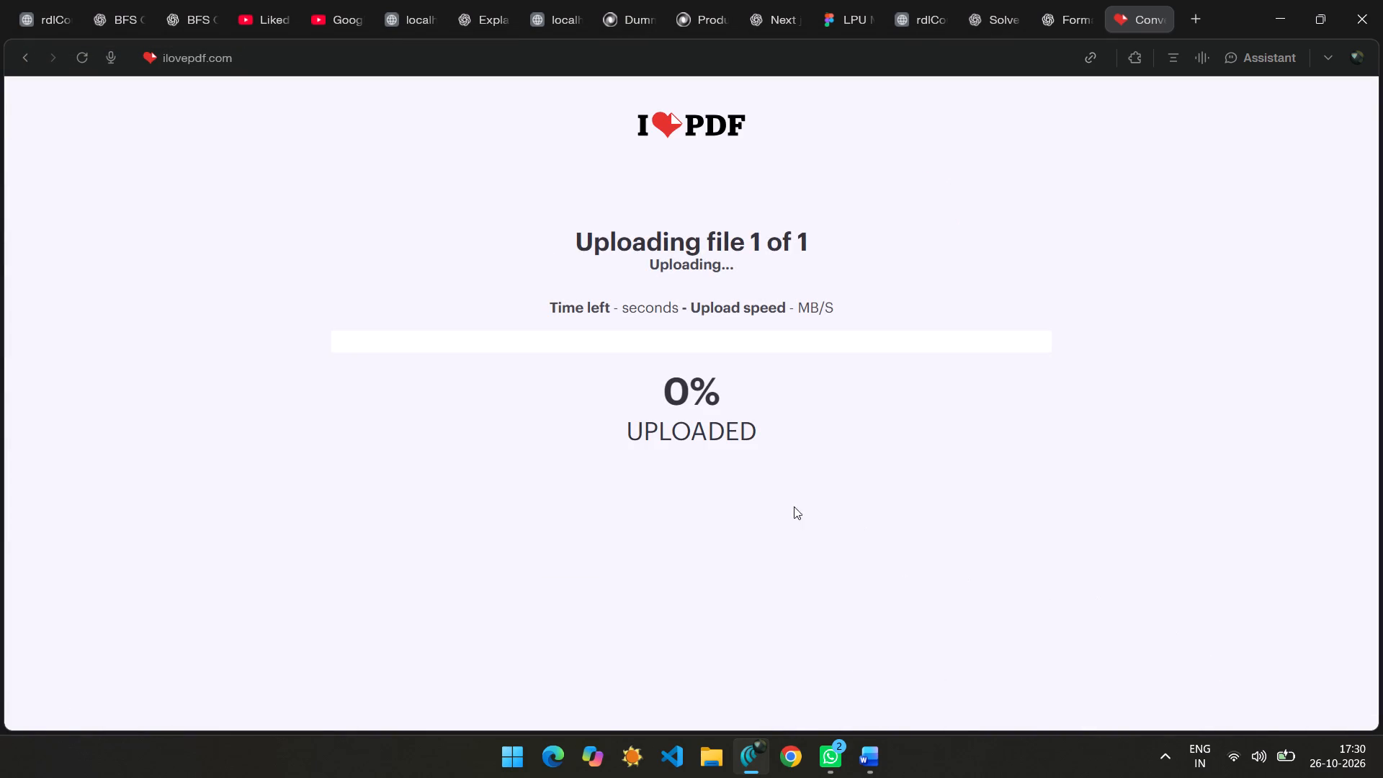
pyautogui.click(699, 777)
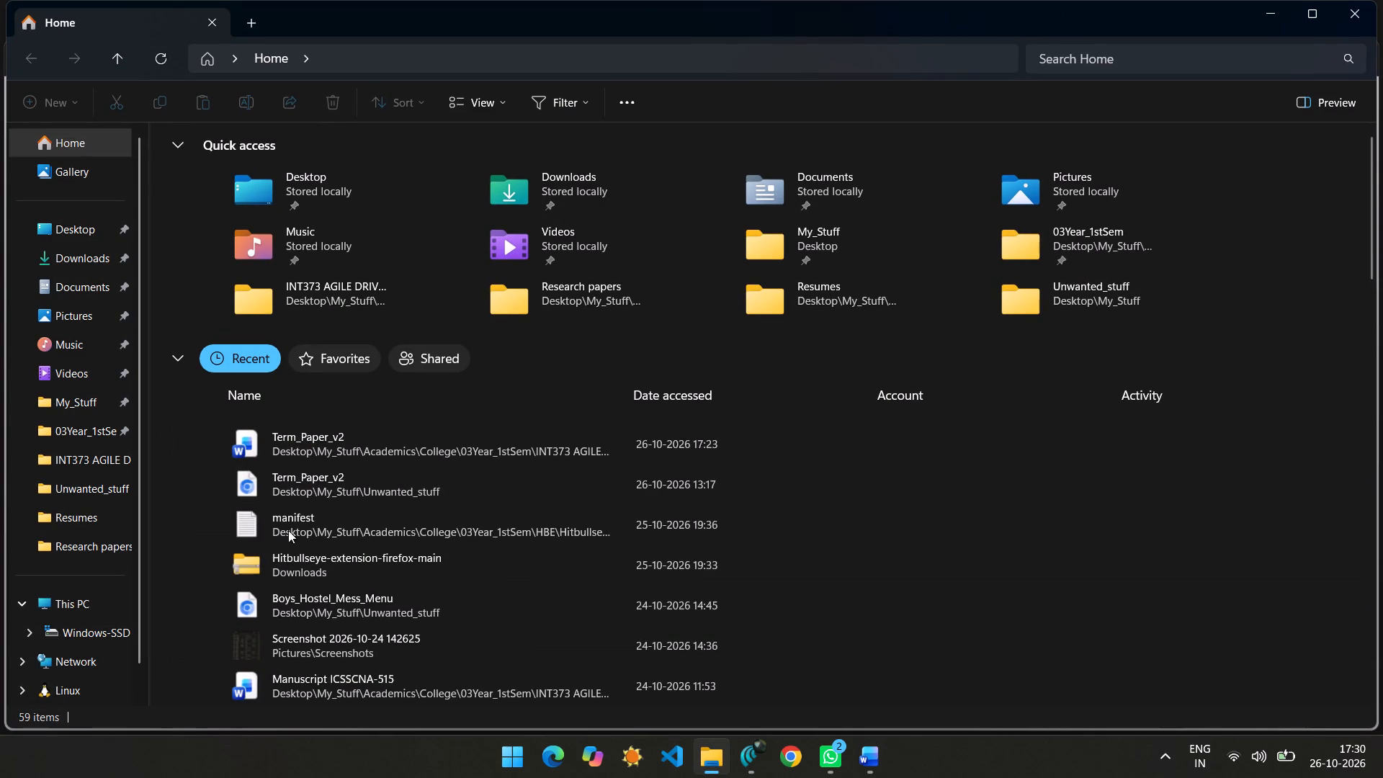
pyautogui.click(303, 480)
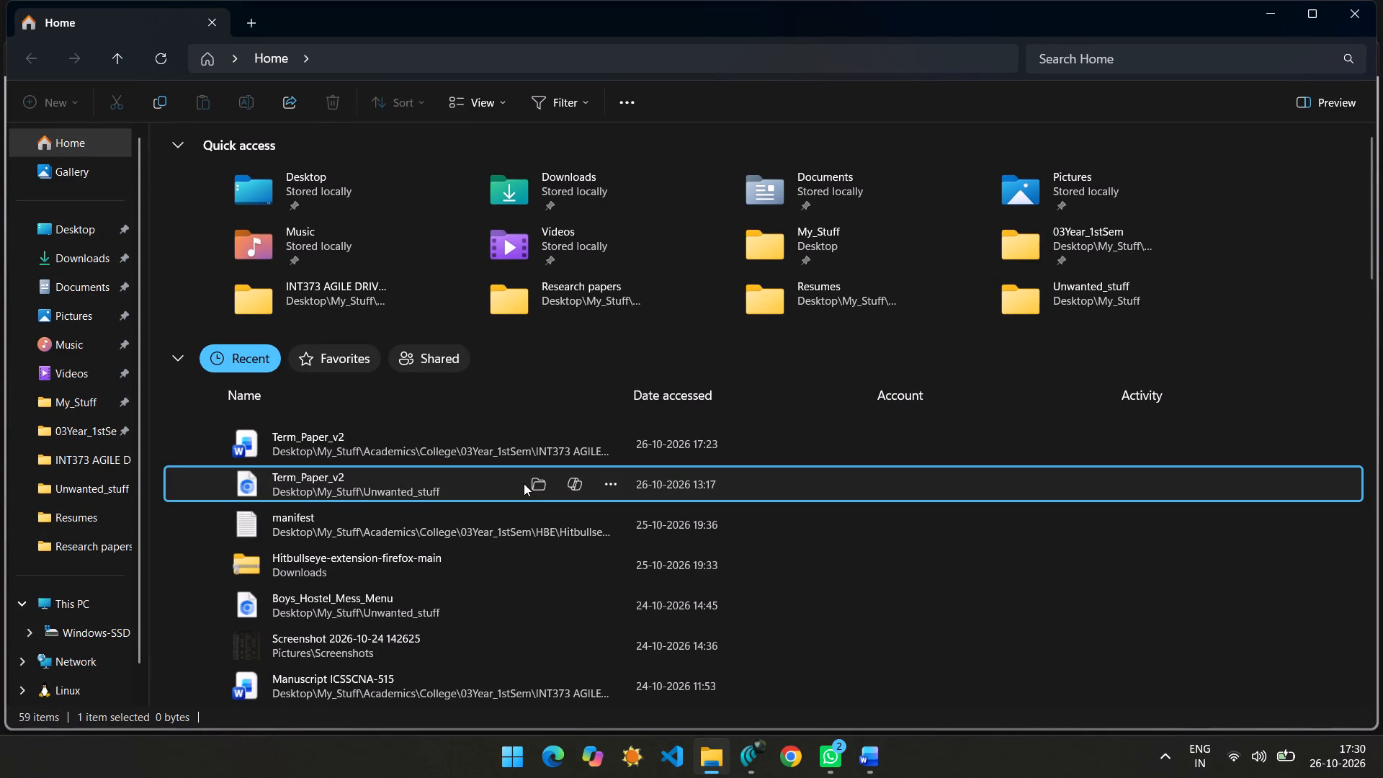
pyautogui.click(534, 483)
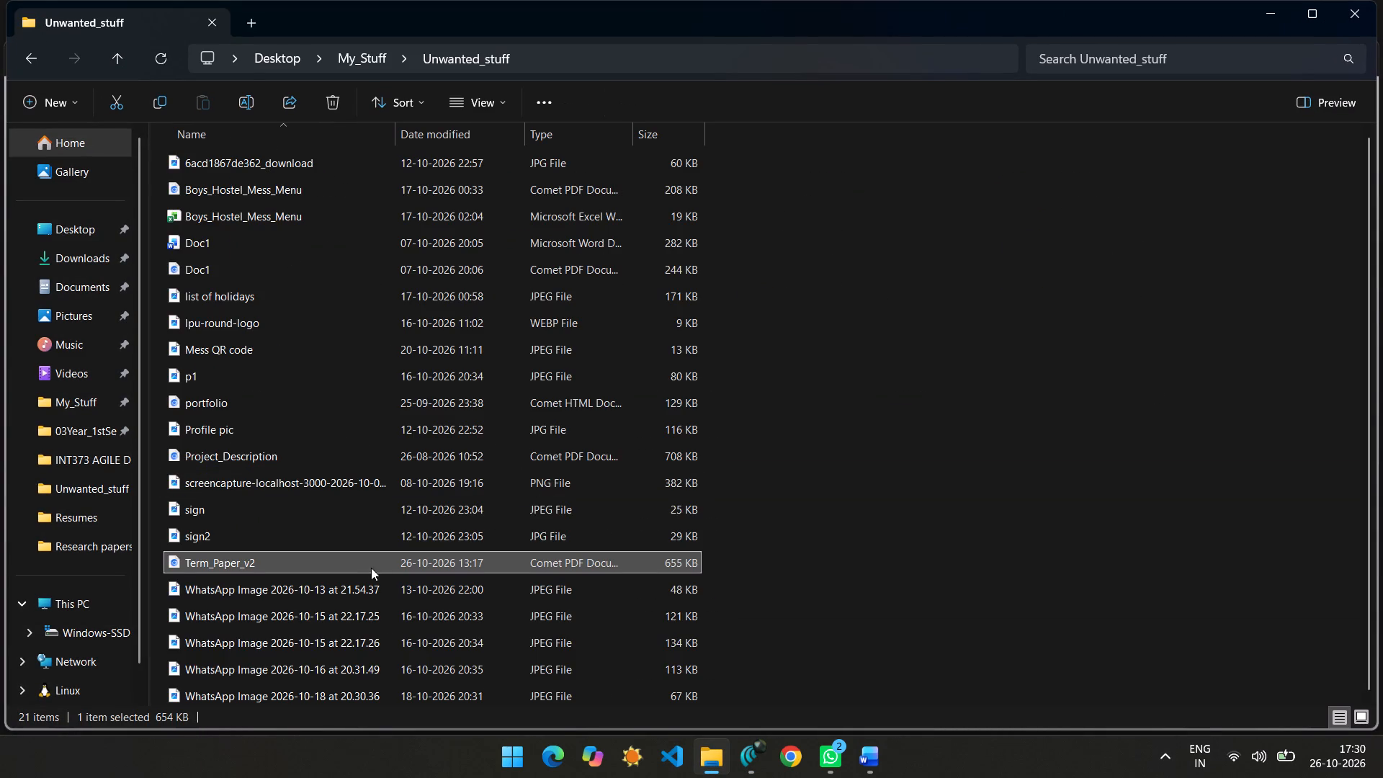
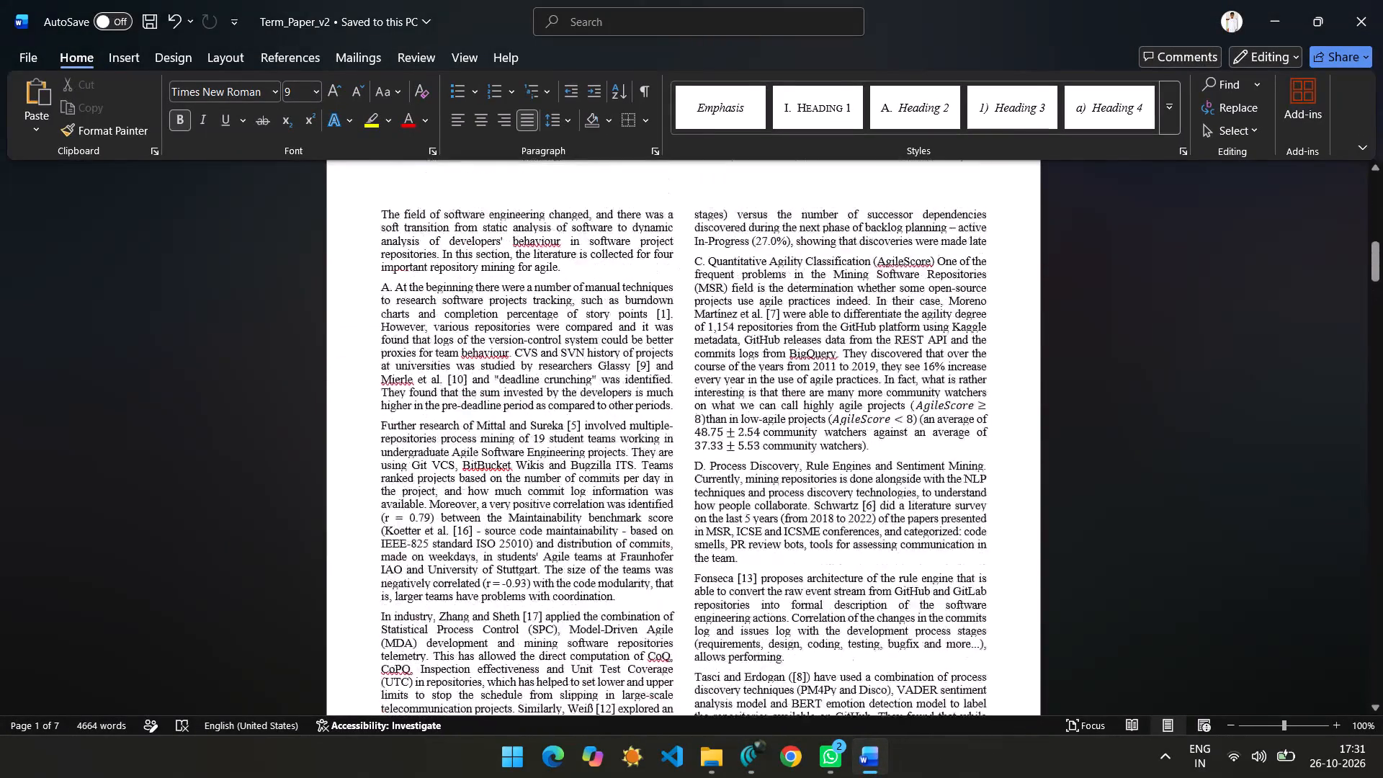
pyautogui.scroll(13, 833, 506)
pyautogui.scroll(10, 833, 506)
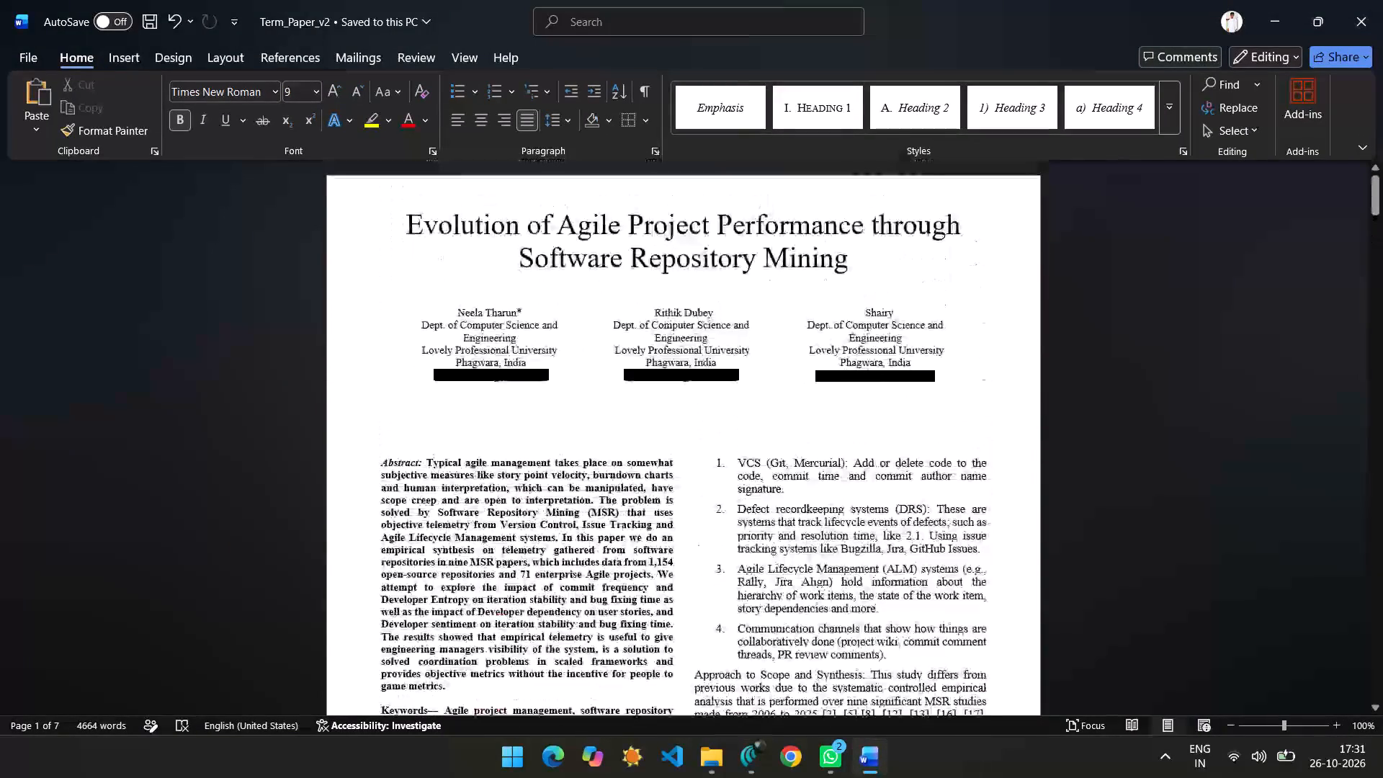
# Undo the latest edits to the abstract, the author table and the related-work text, back to when the table borders were shown.
pyautogui.hotkey('ctrl', 'z')
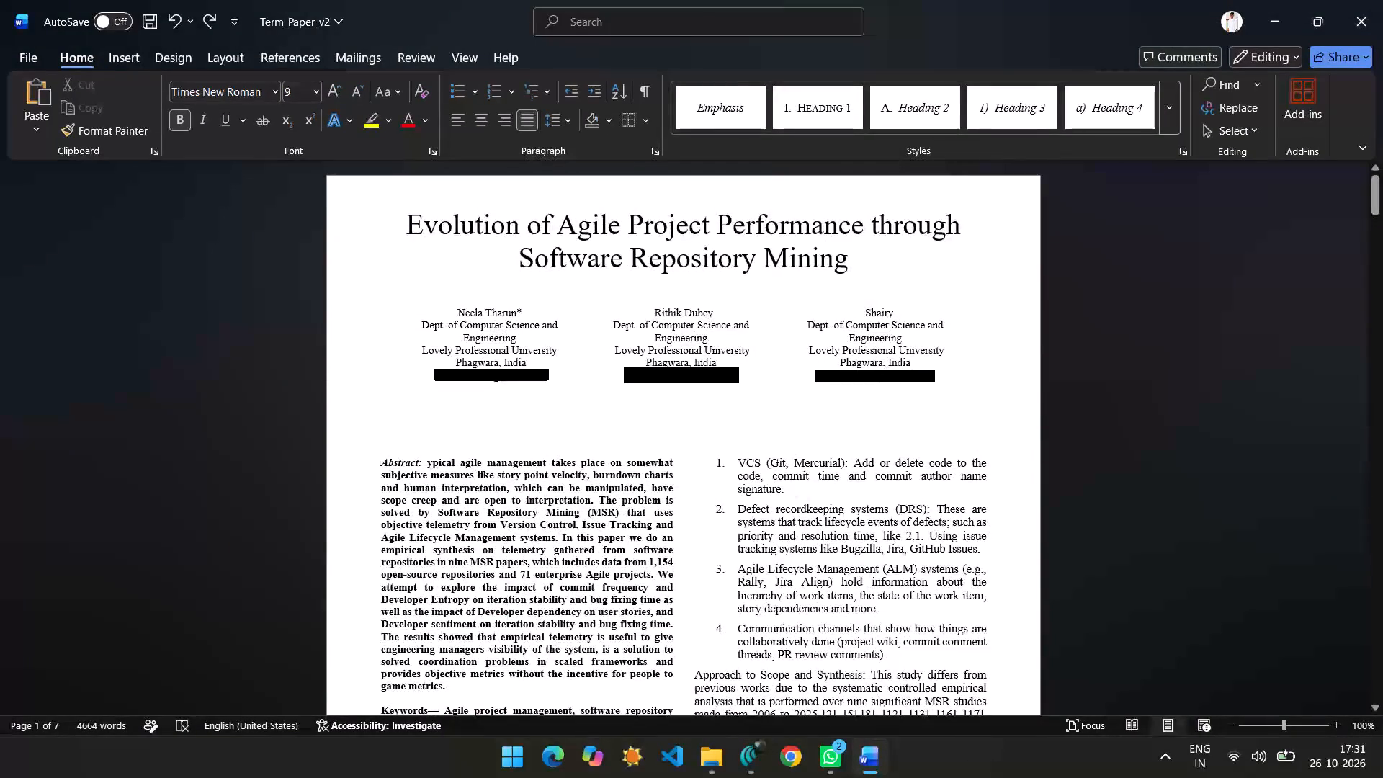
pyautogui.hotkey('ctrl', 'z')
pyautogui.hotkey('ctrl', 'z')
pyautogui.hotkey('ctrl', 'z')
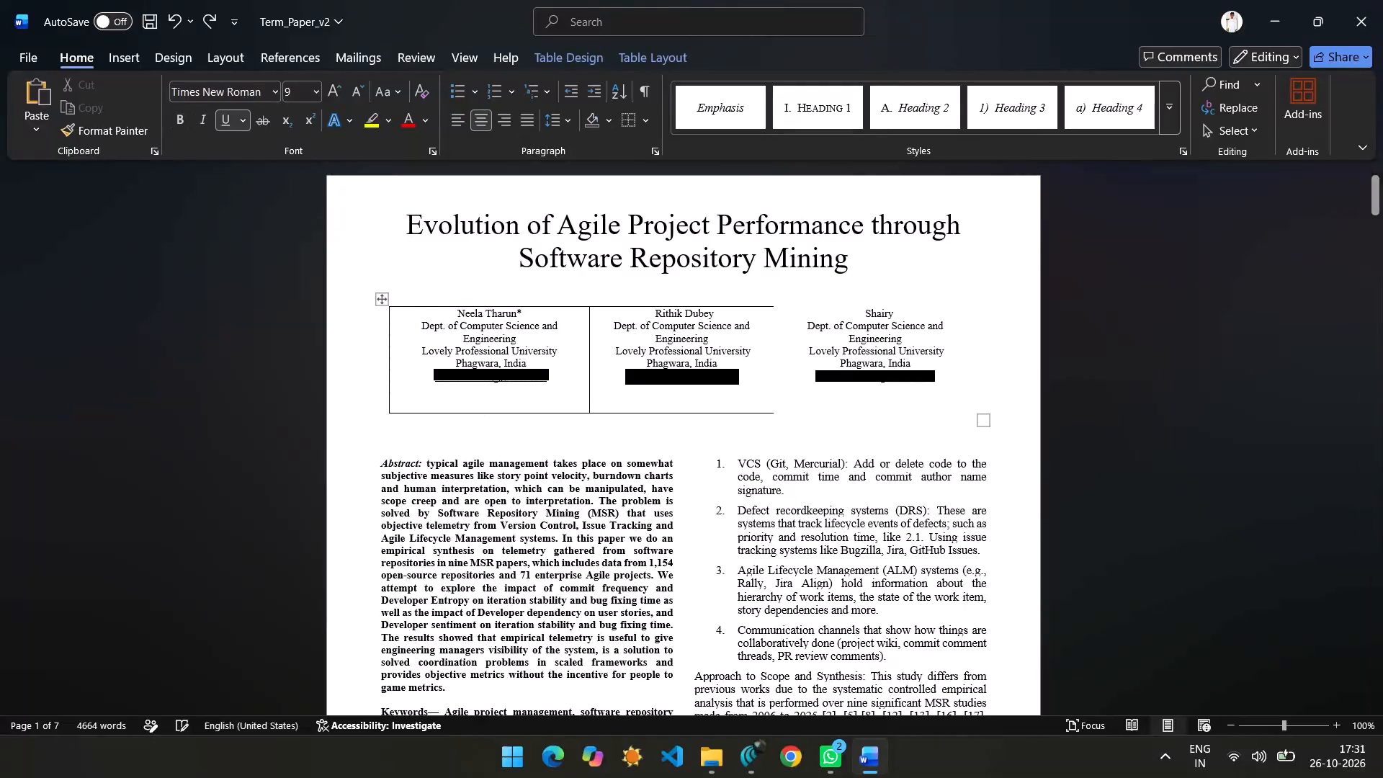
pyautogui.hotkey('ctrl', 'z')
pyautogui.hotkey('ctrl', 'z')
pyautogui.hotkey('ctrl', 'z')
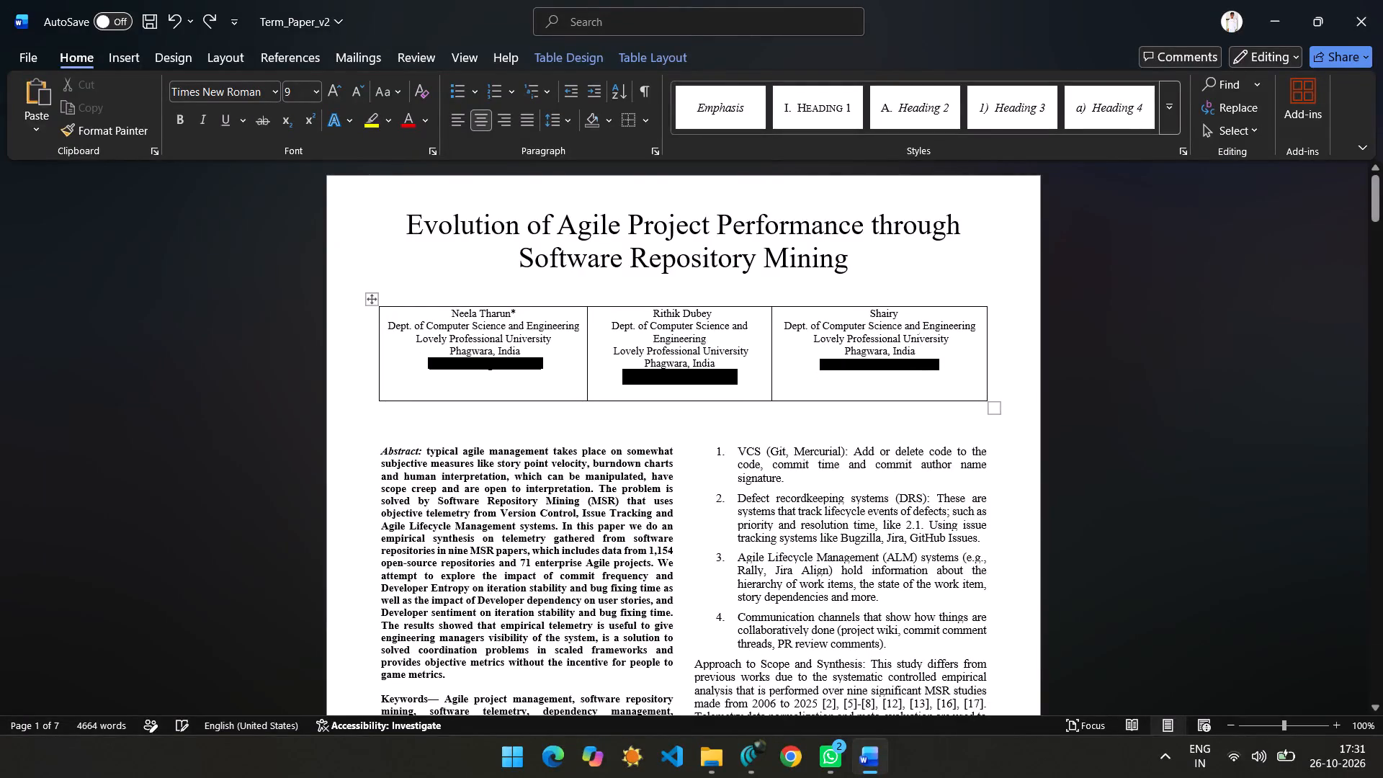
pyautogui.hotkey('ctrl', 'z')
pyautogui.hotkey('ctrl', 'z')
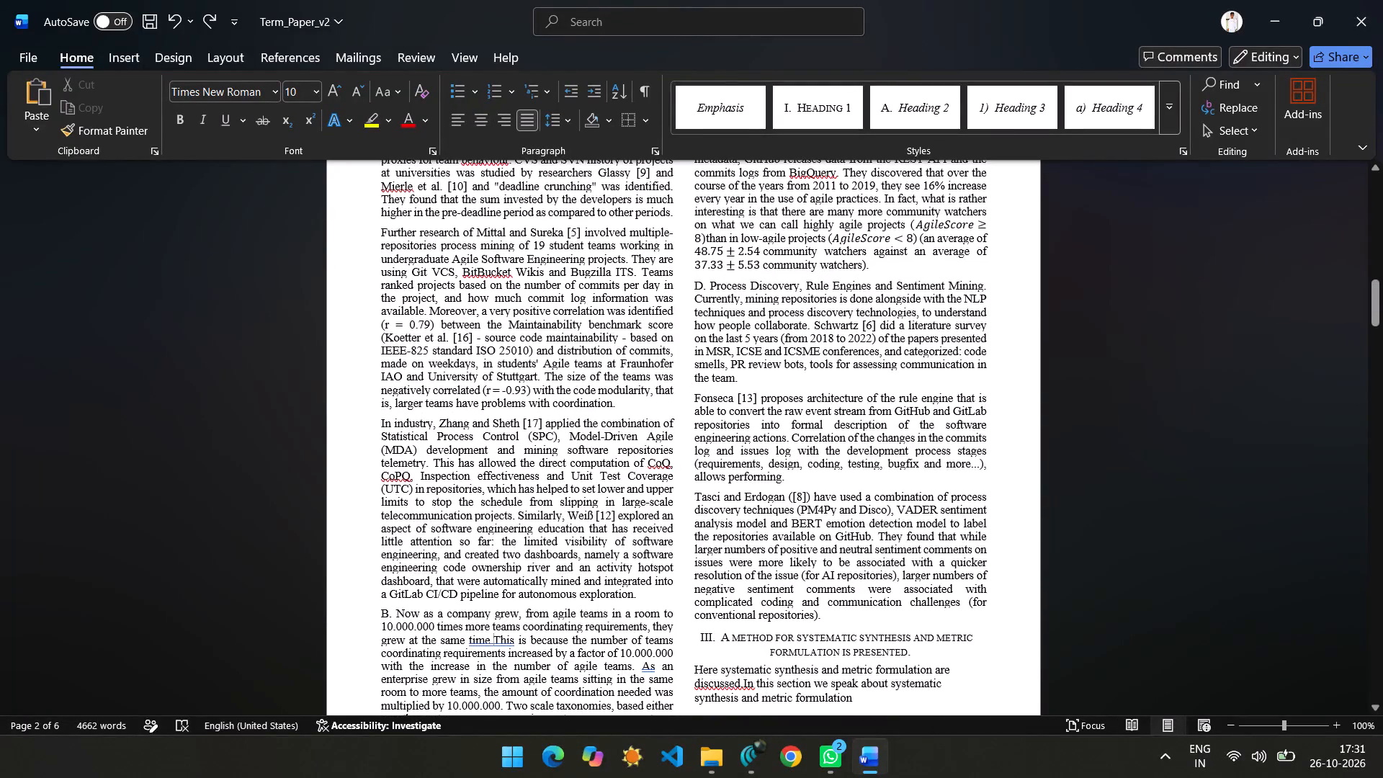
pyautogui.hotkey('ctrl', 'z')
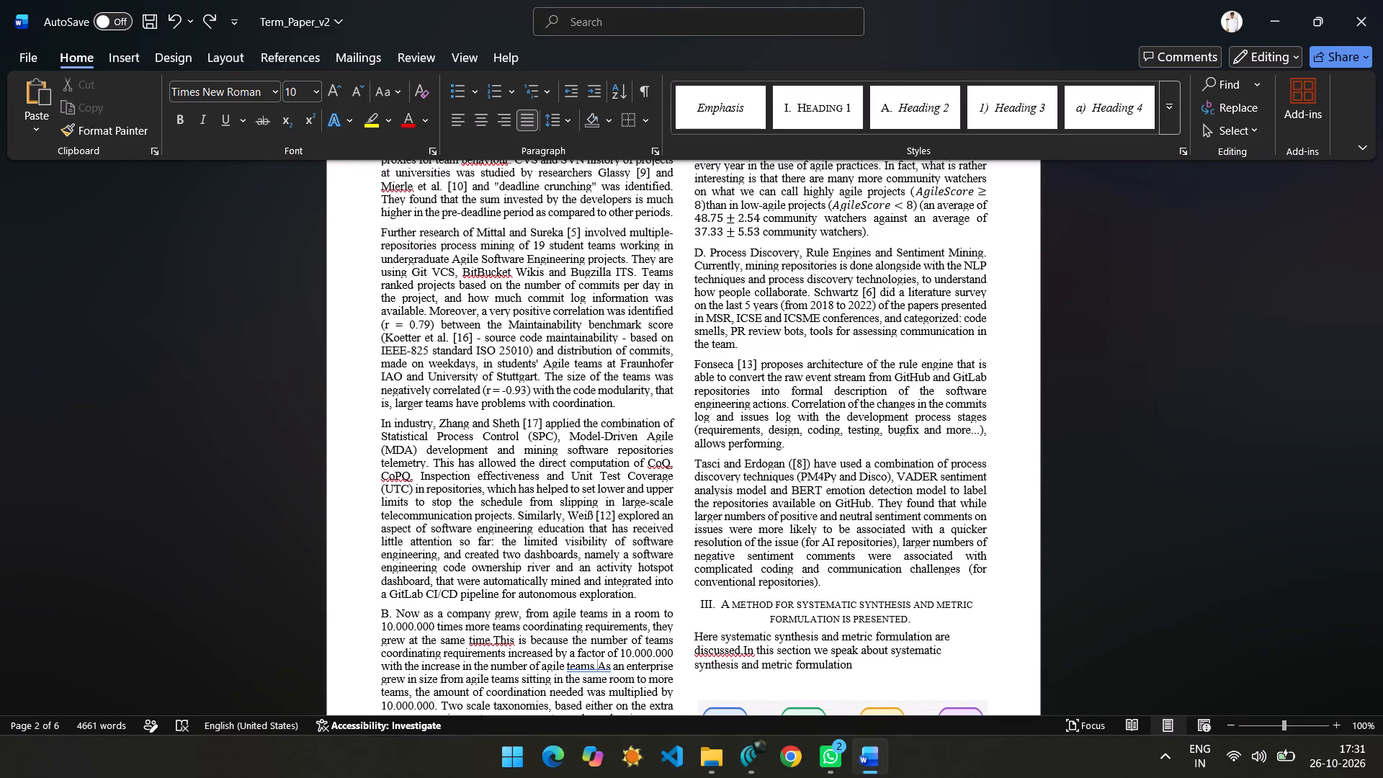
# Narrow the author table on the first page slightly by moving its right edge inward.
pyautogui.scroll(1, 814, 416)
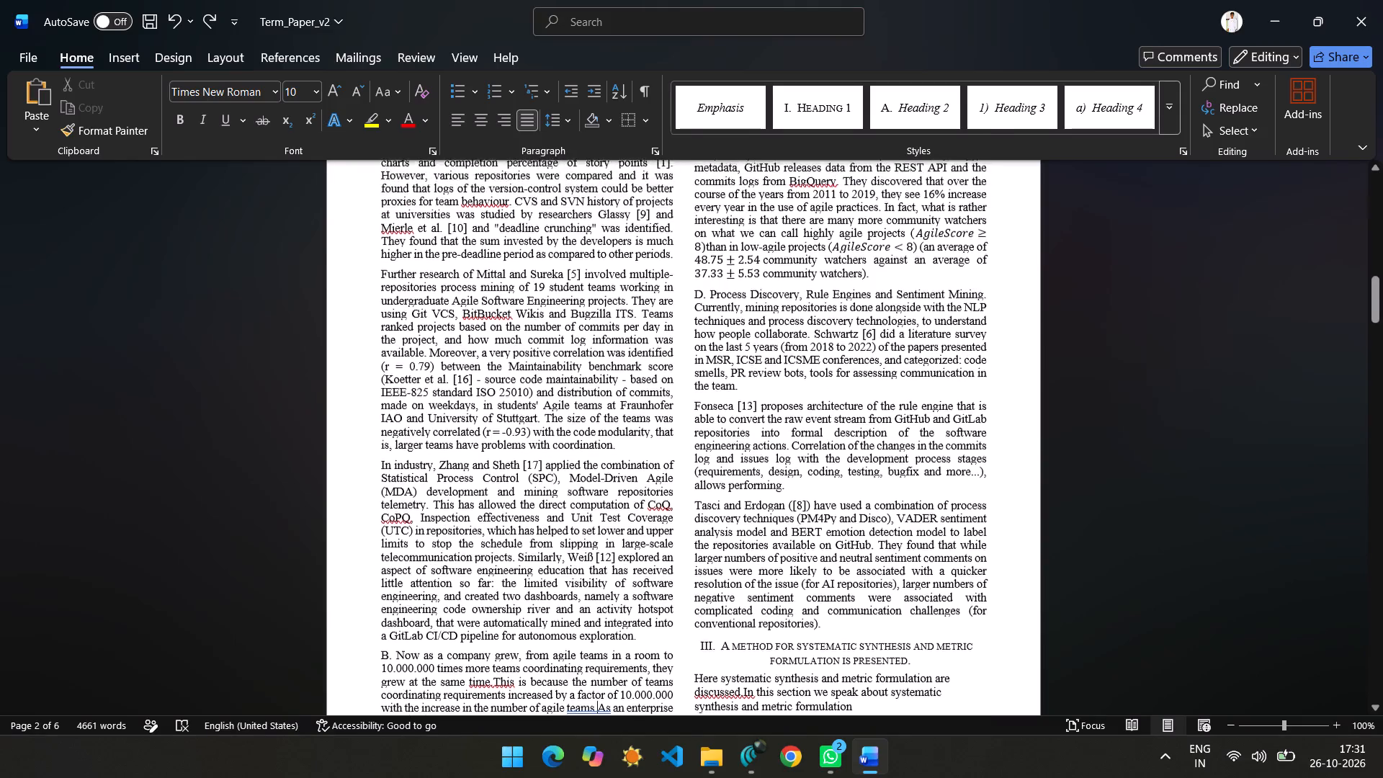
pyautogui.scroll(20, 814, 416)
pyautogui.scroll(7, 814, 416)
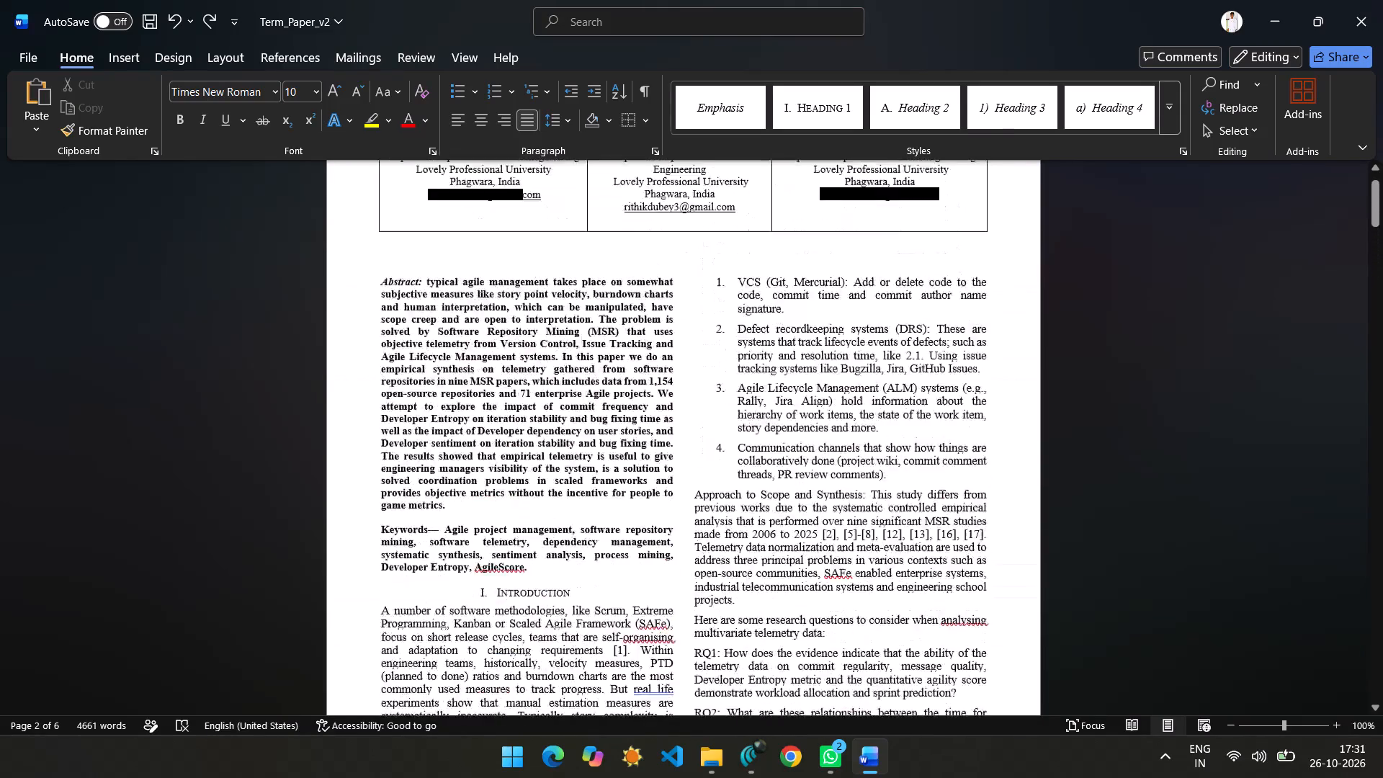
pyautogui.scroll(6, 814, 416)
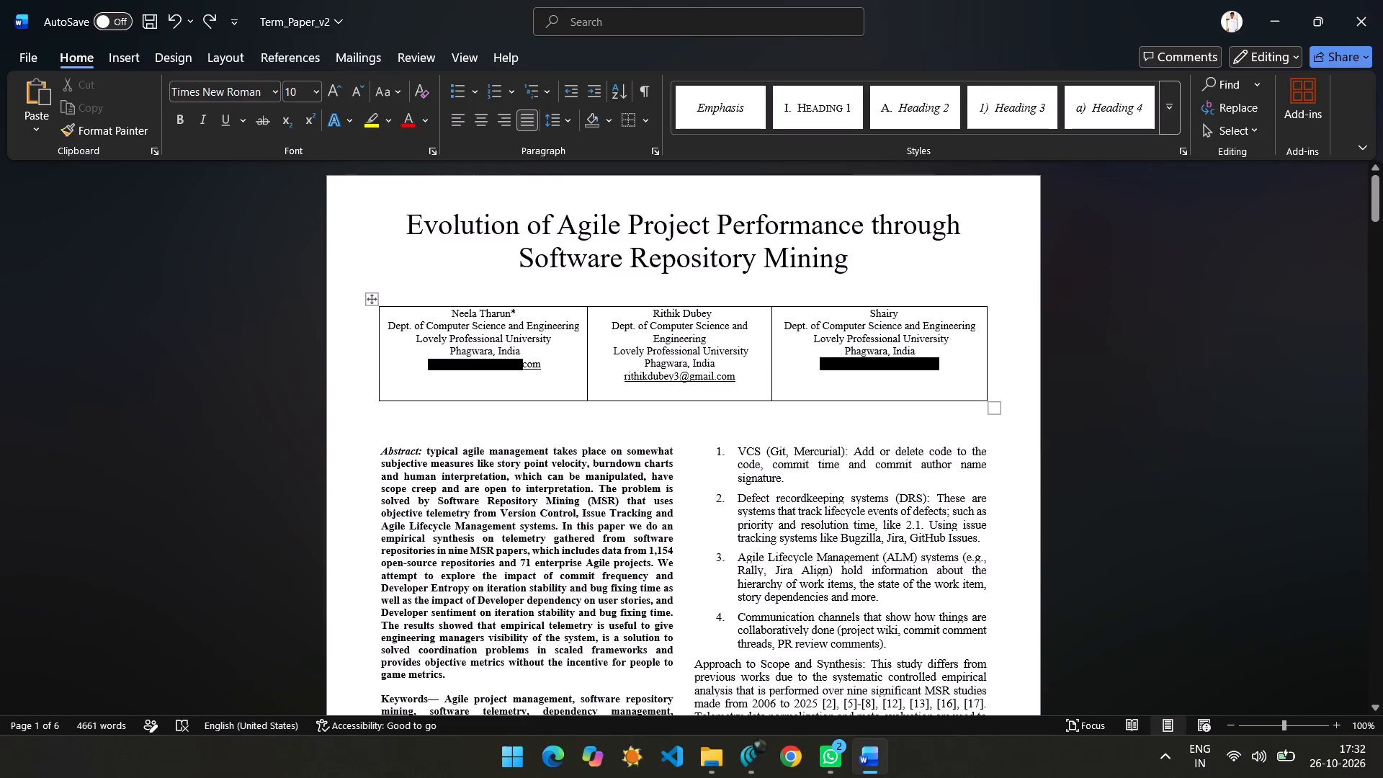
pyautogui.moveTo(987, 344); pyautogui.dragTo(980, 344)
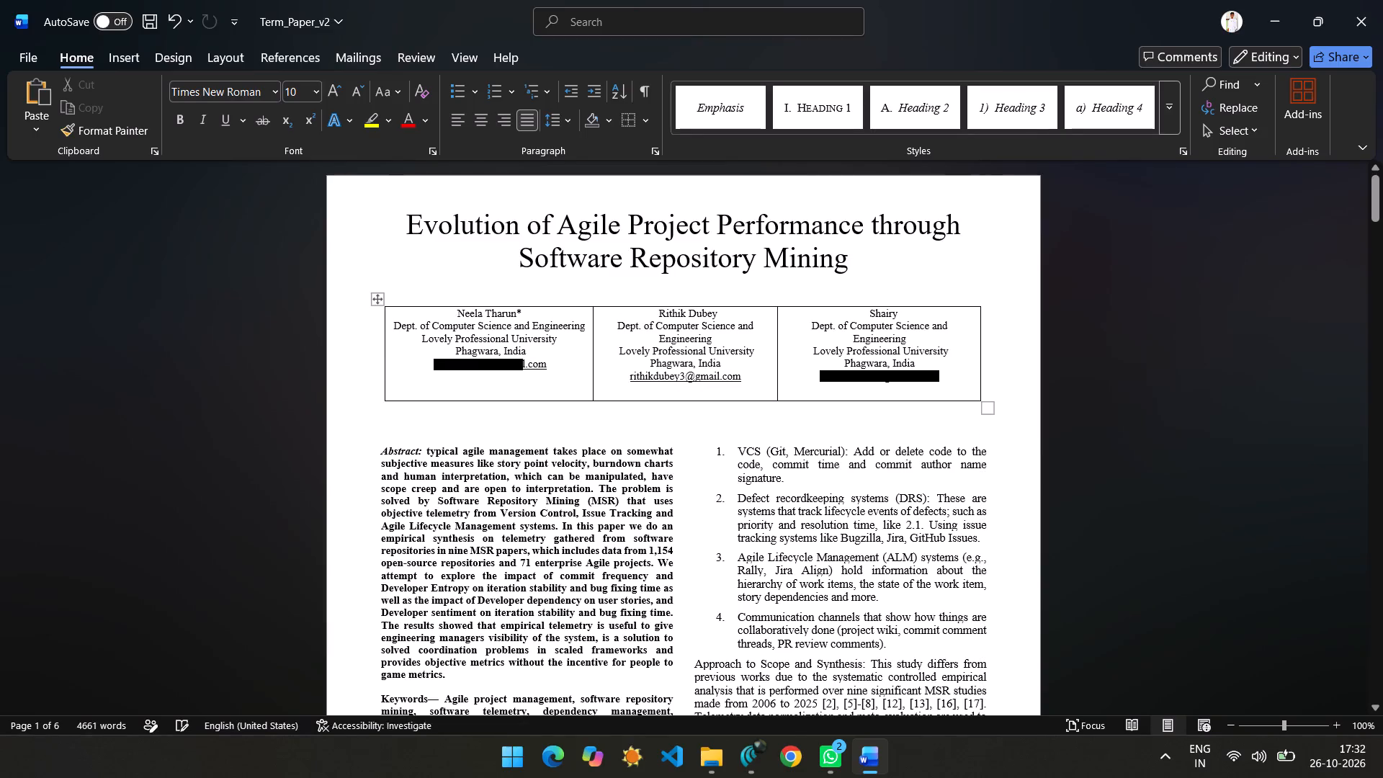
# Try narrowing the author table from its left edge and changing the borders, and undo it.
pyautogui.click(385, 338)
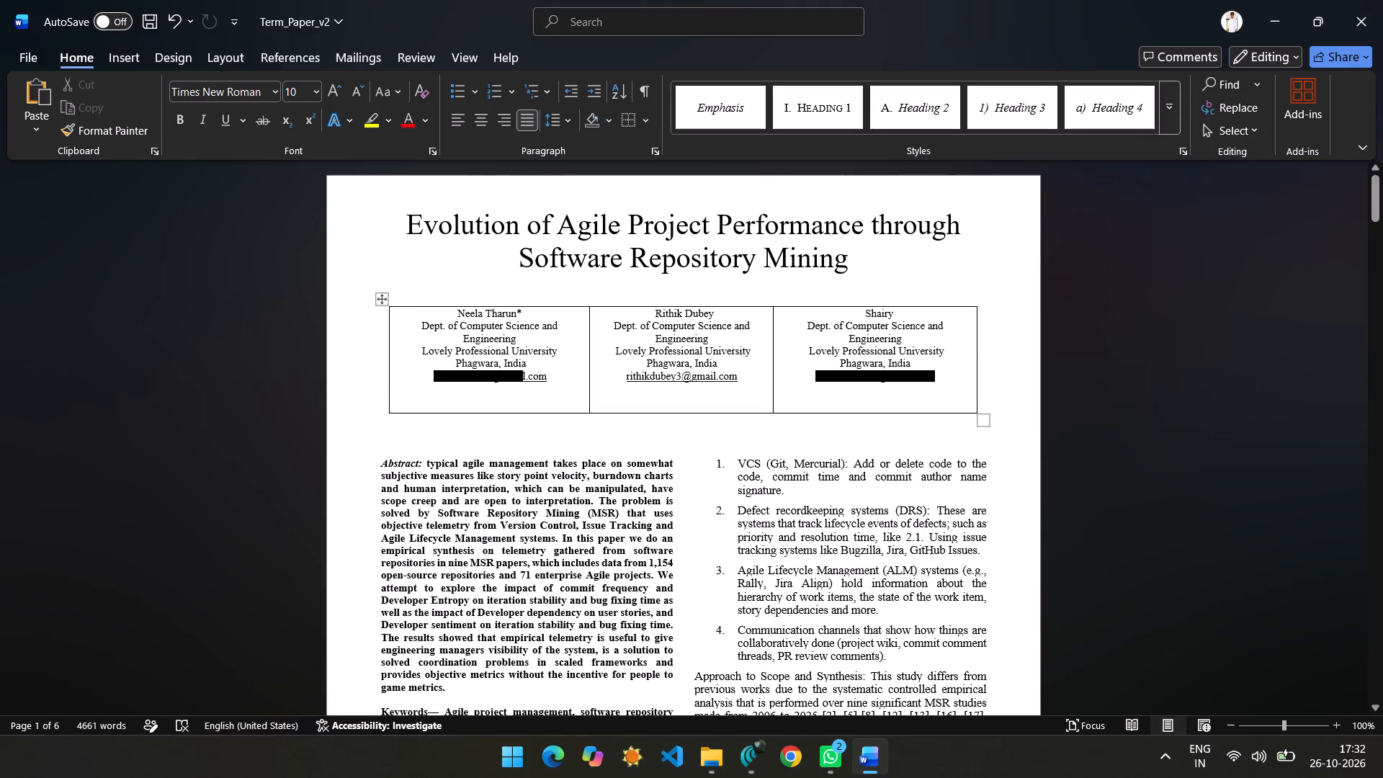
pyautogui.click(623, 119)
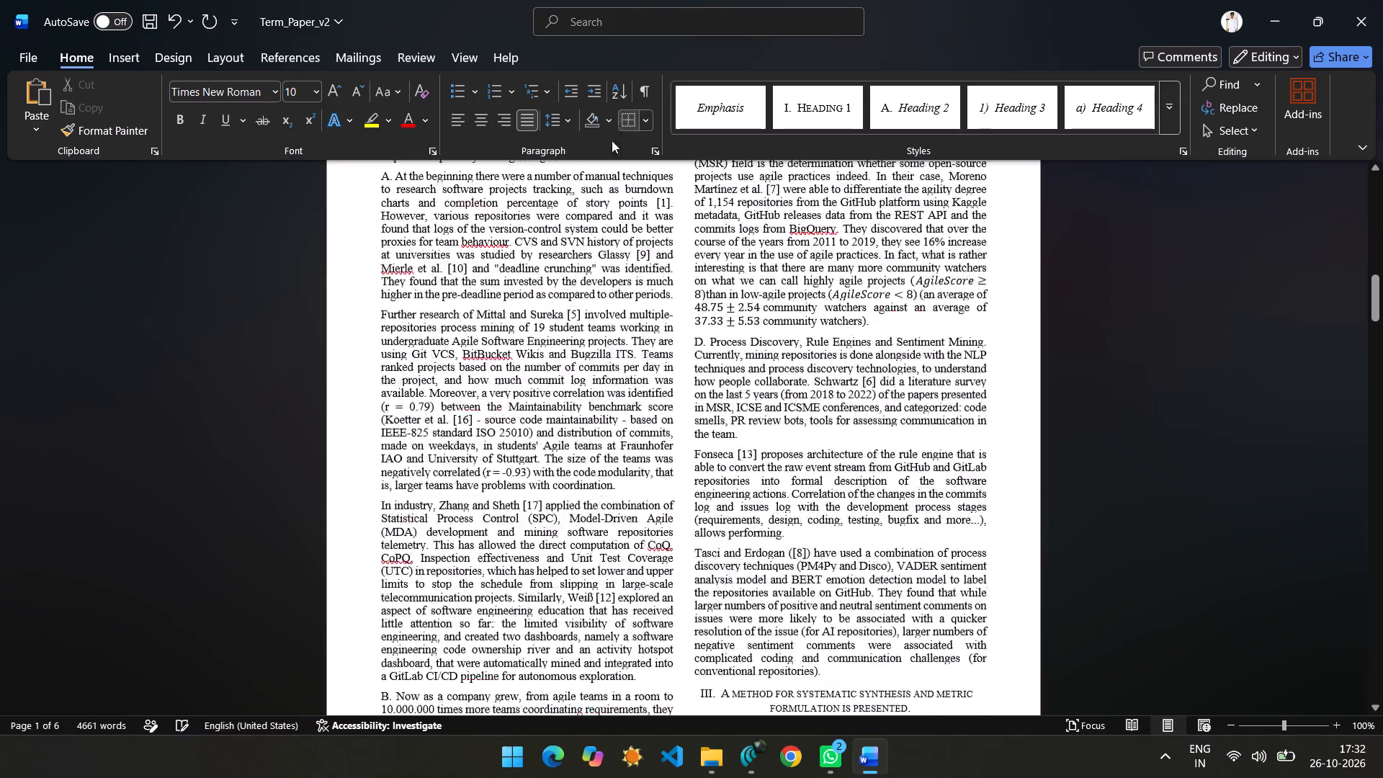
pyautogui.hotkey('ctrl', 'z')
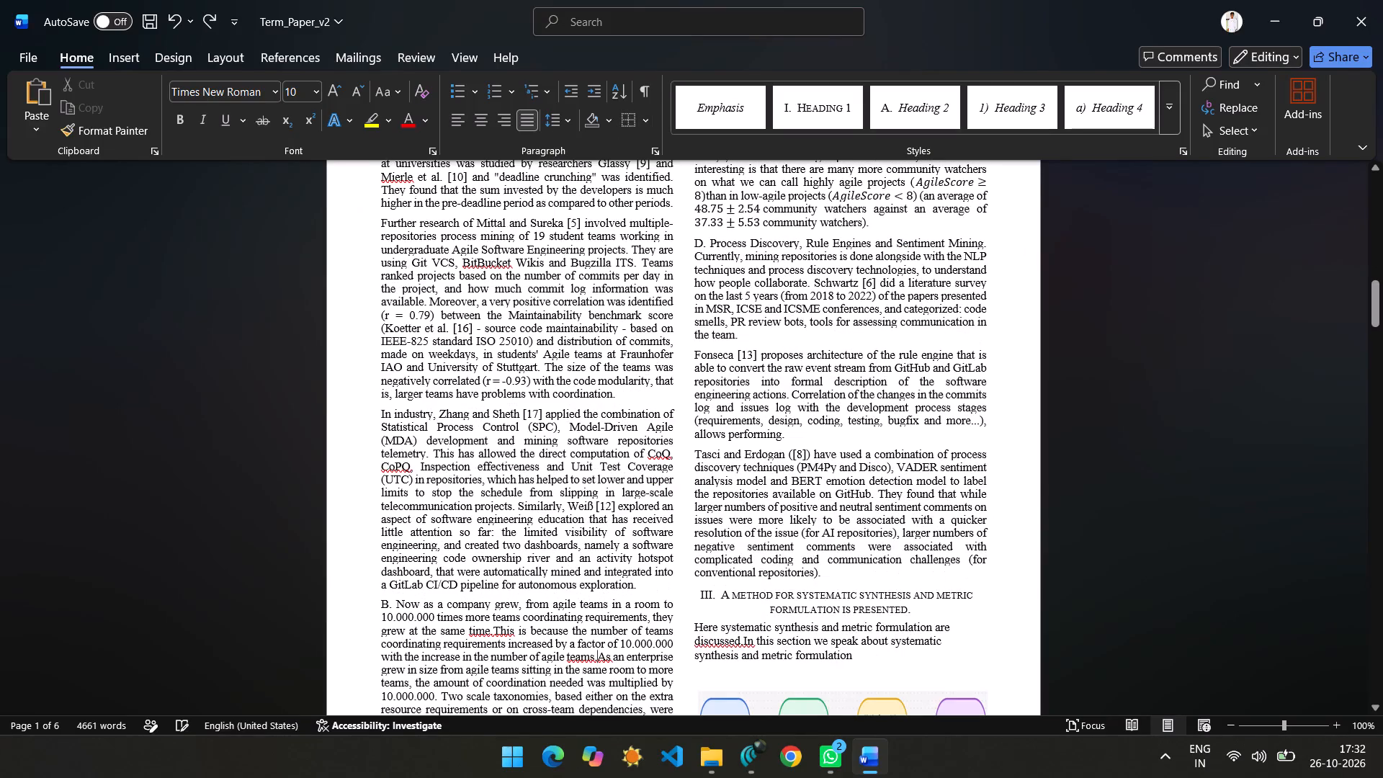
# Move the author table's left edge slightly inward to narrow the table.
pyautogui.scroll(14, 722, 382)
pyautogui.scroll(9, 722, 382)
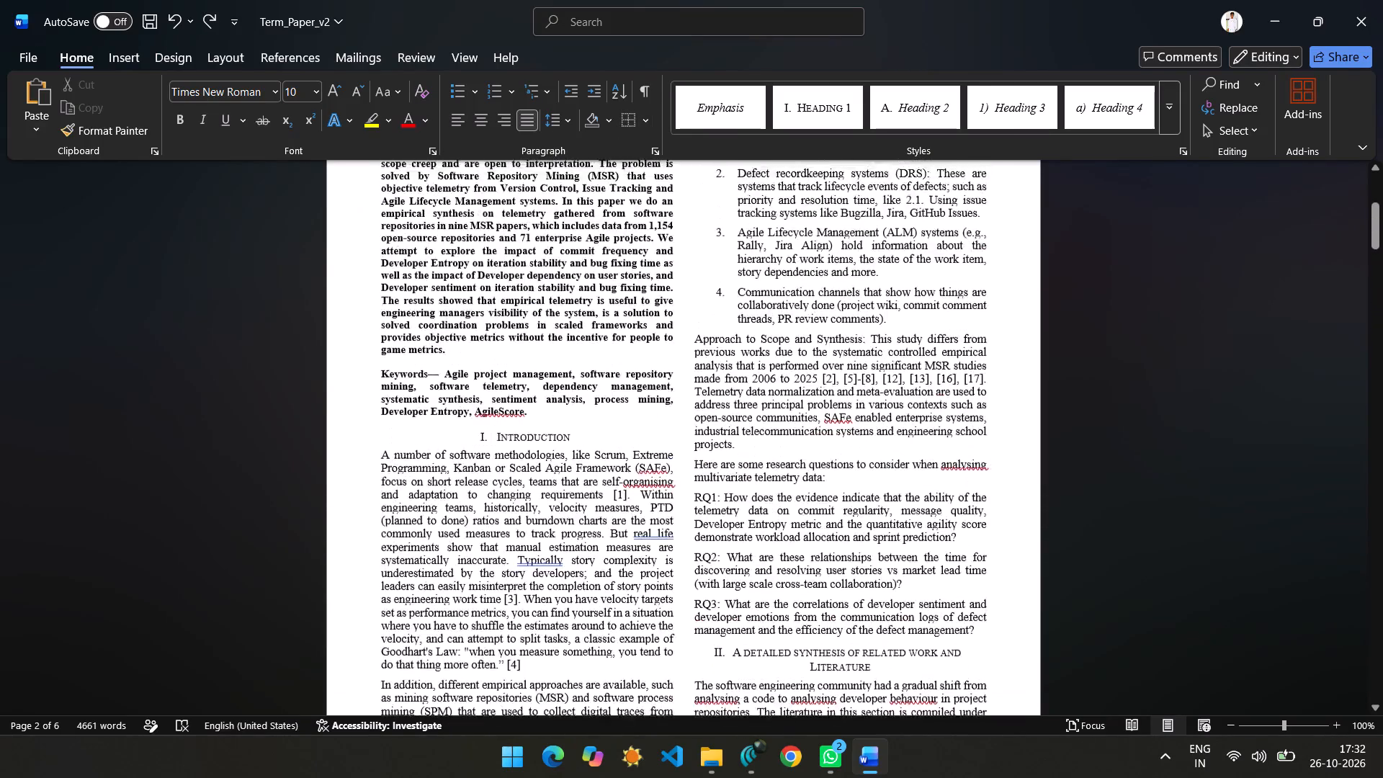
pyautogui.scroll(5, 722, 382)
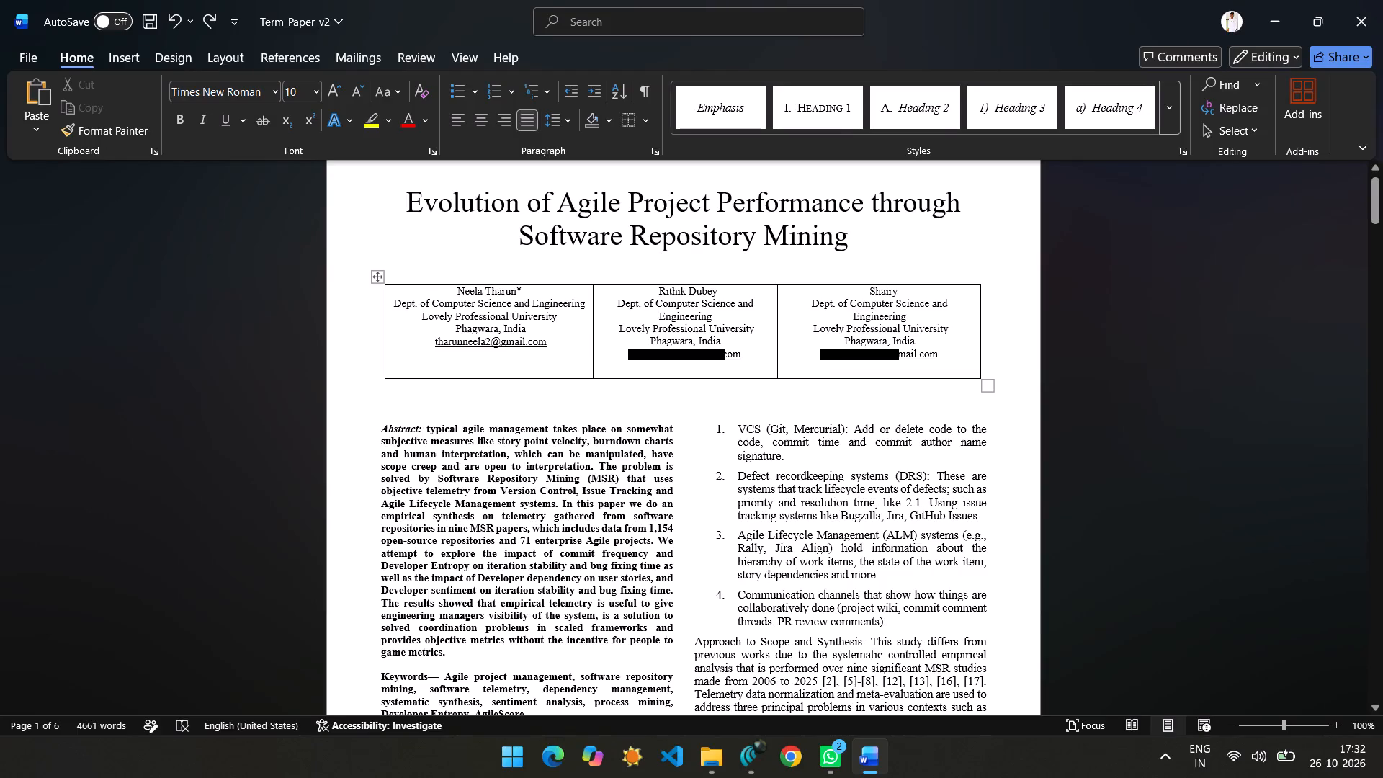
pyautogui.moveTo(384, 326); pyautogui.dragTo(391, 326)
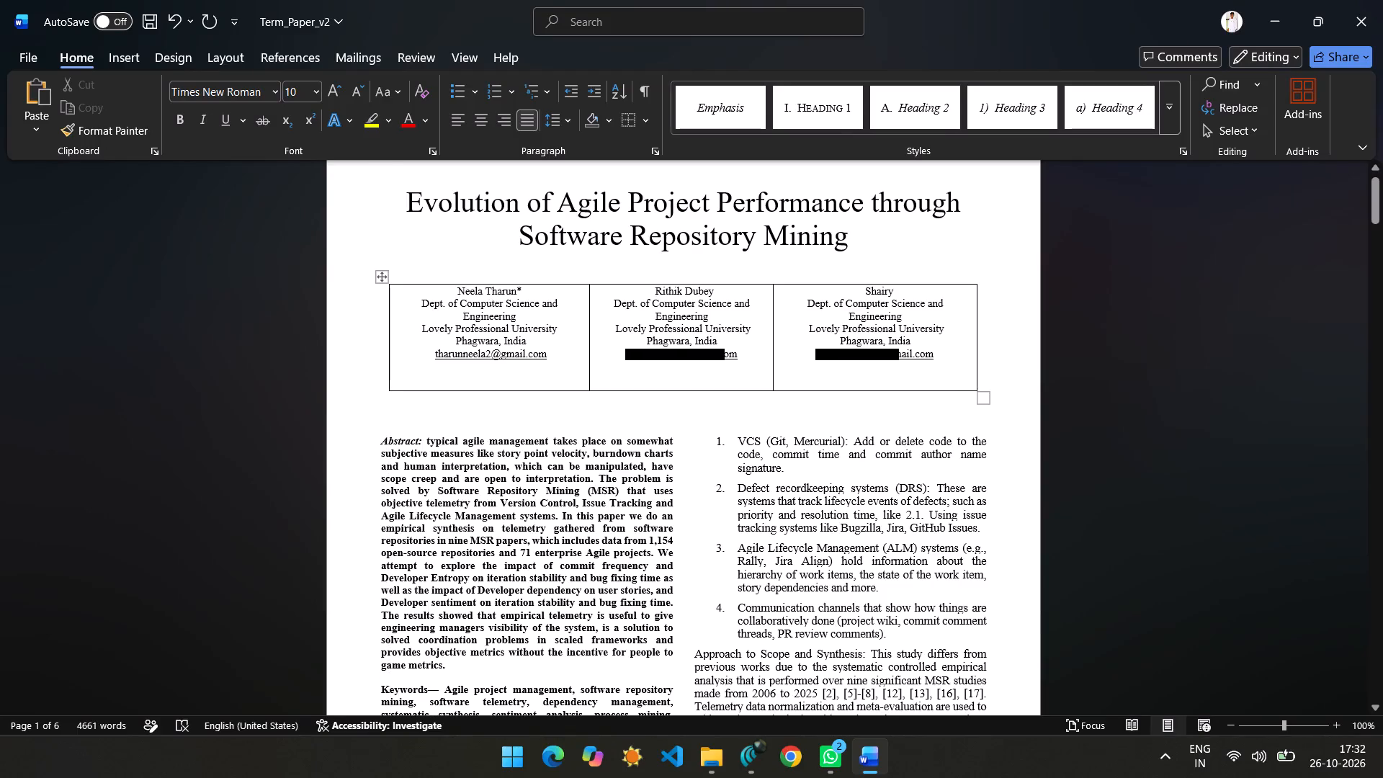
# Place the cursor in the third author's cell of the author table.
pyautogui.click(870, 343)
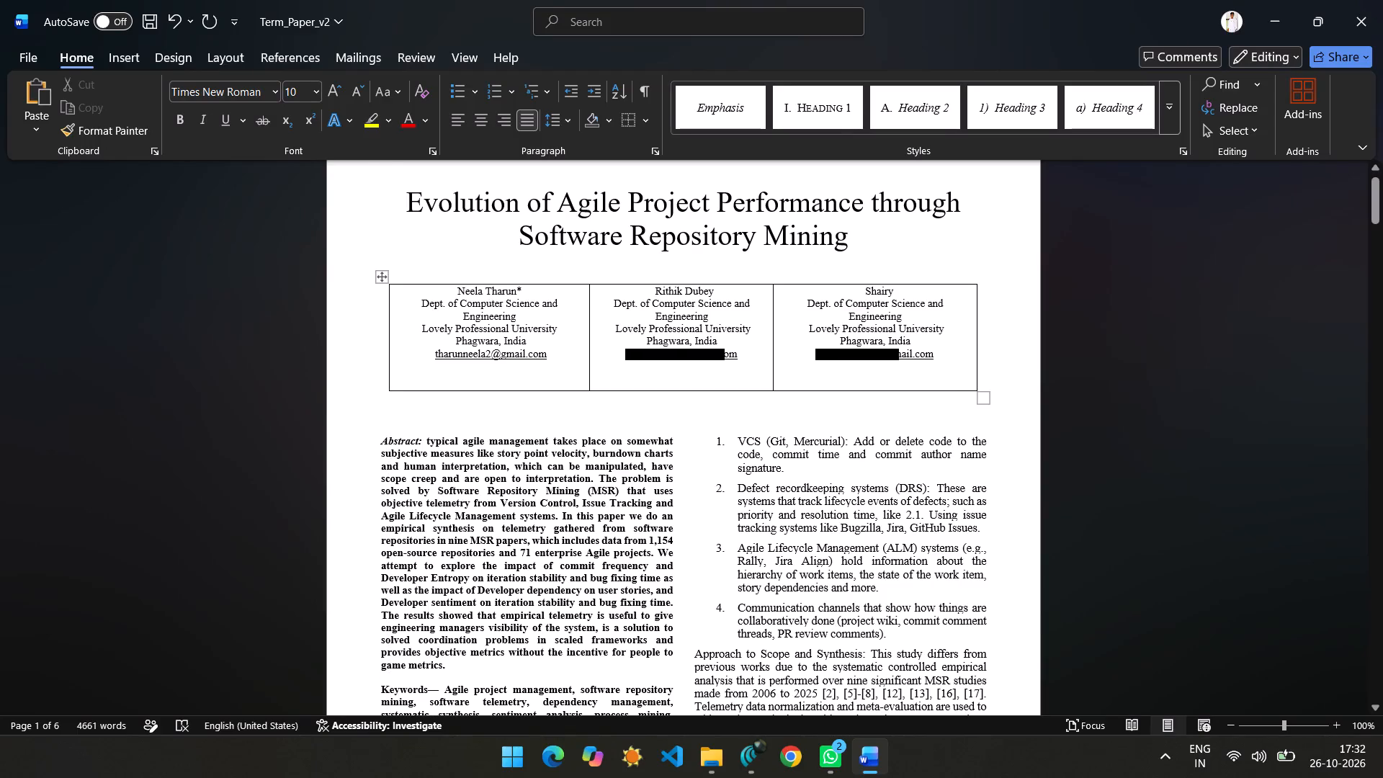
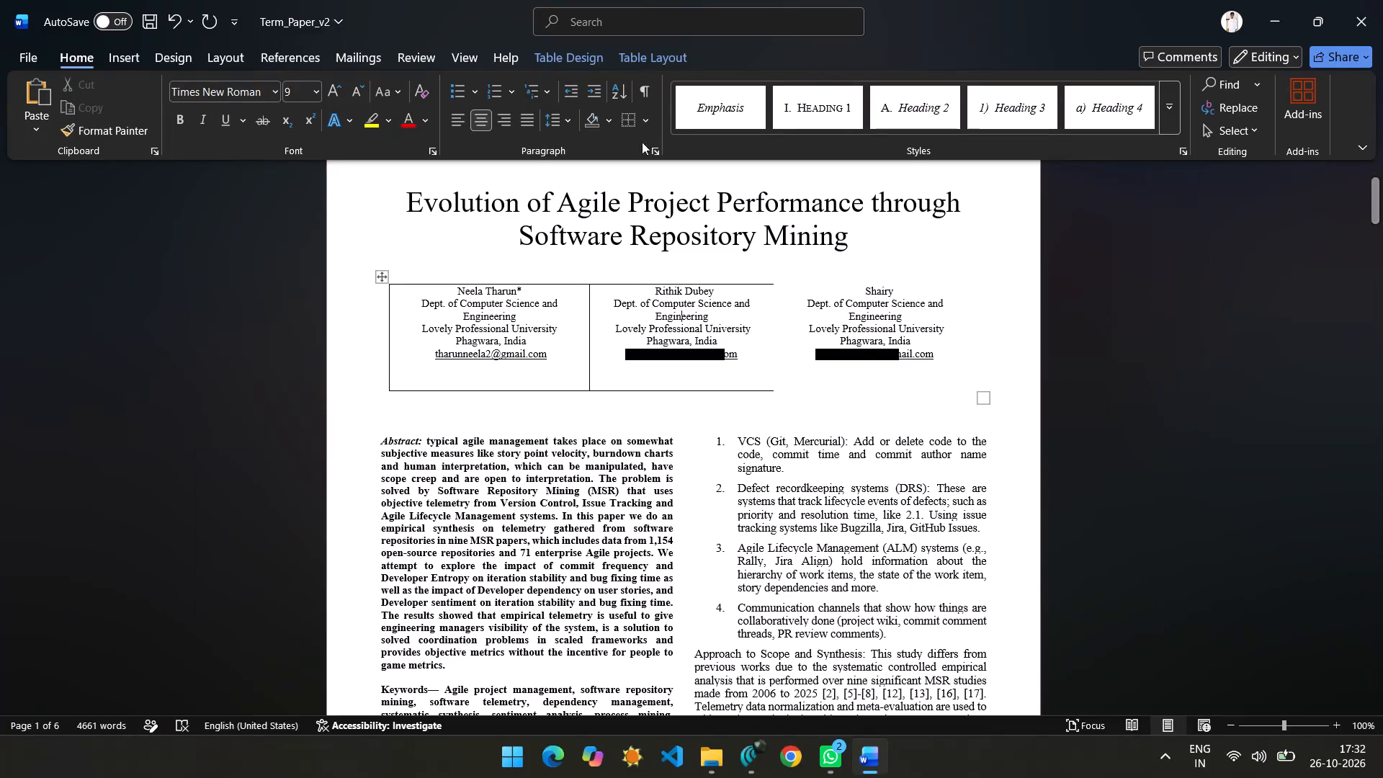
# Remove the remaining borders from the second and first authors' cells of the author table and save the document.
pyautogui.click(622, 125)
pyautogui.click(471, 375)
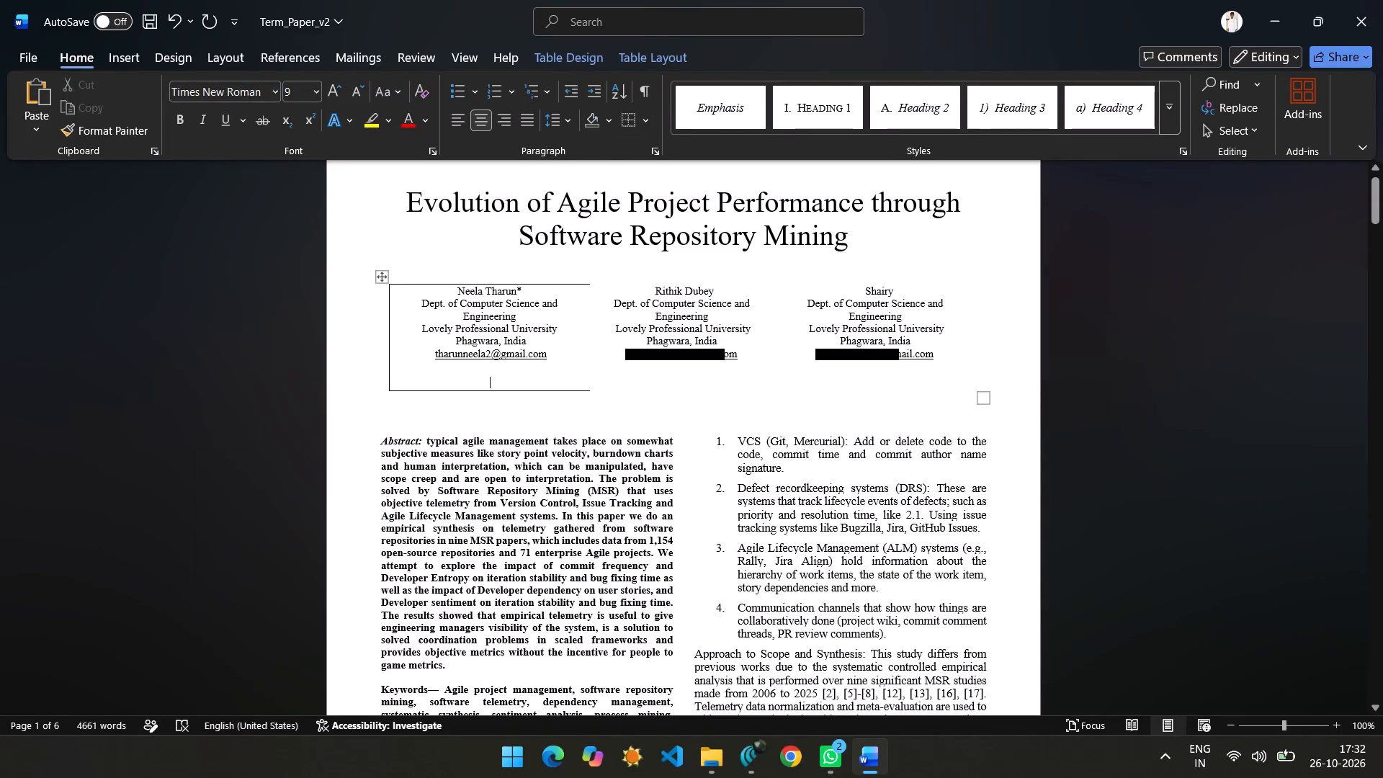
pyautogui.click(619, 128)
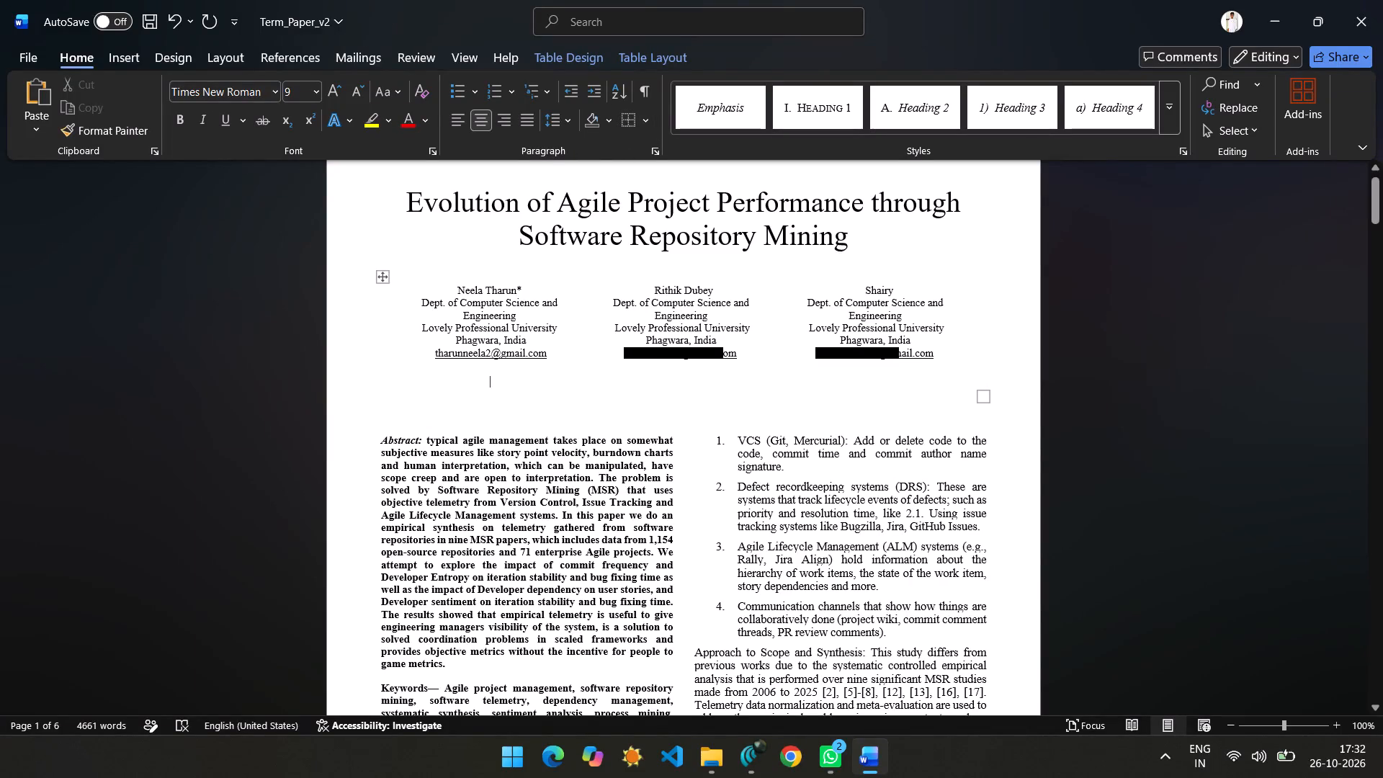
pyautogui.hotkey('ctrl', 's')
# Check the page layout of the whole paper, from the first page to the end of the references and back.
pyautogui.scroll(-8, 830, 437)
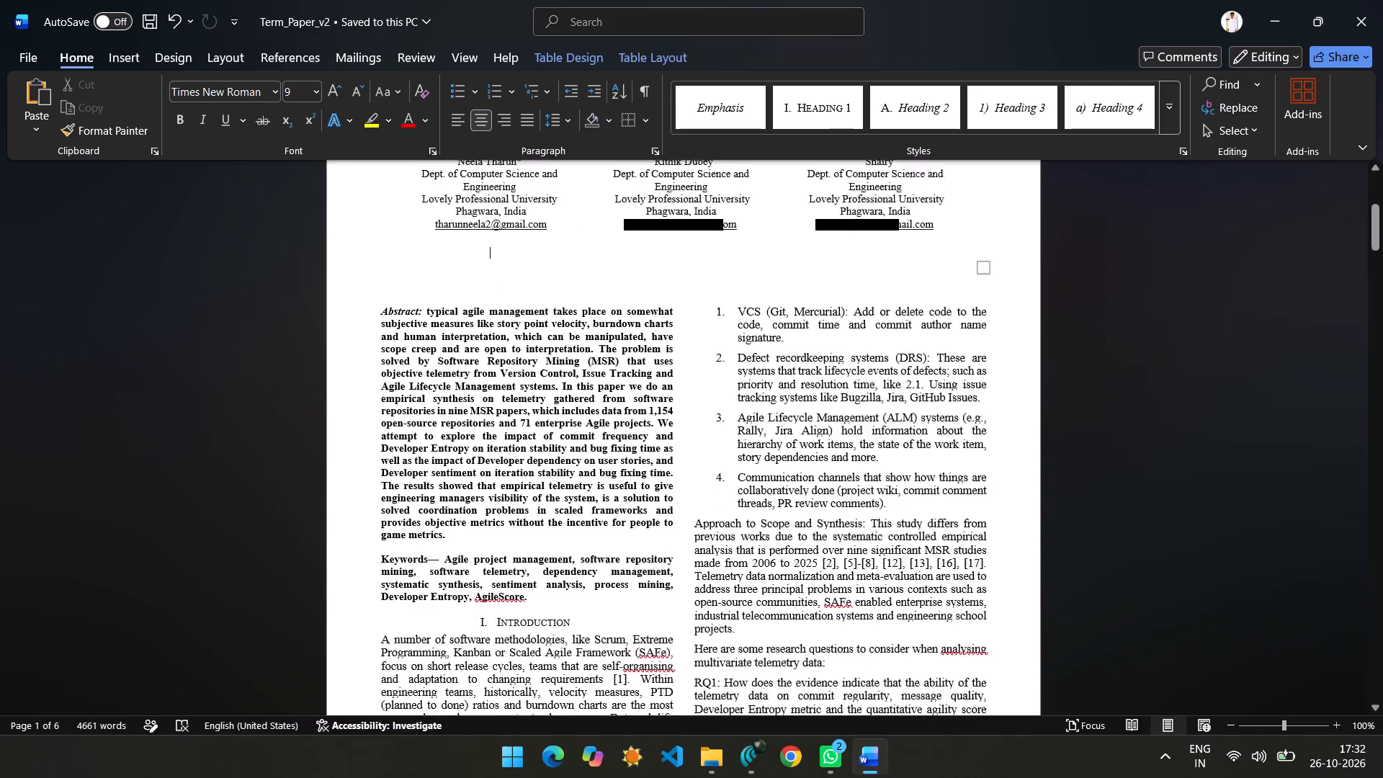
pyautogui.scroll(-20, 830, 437)
pyautogui.scroll(-8, 830, 436)
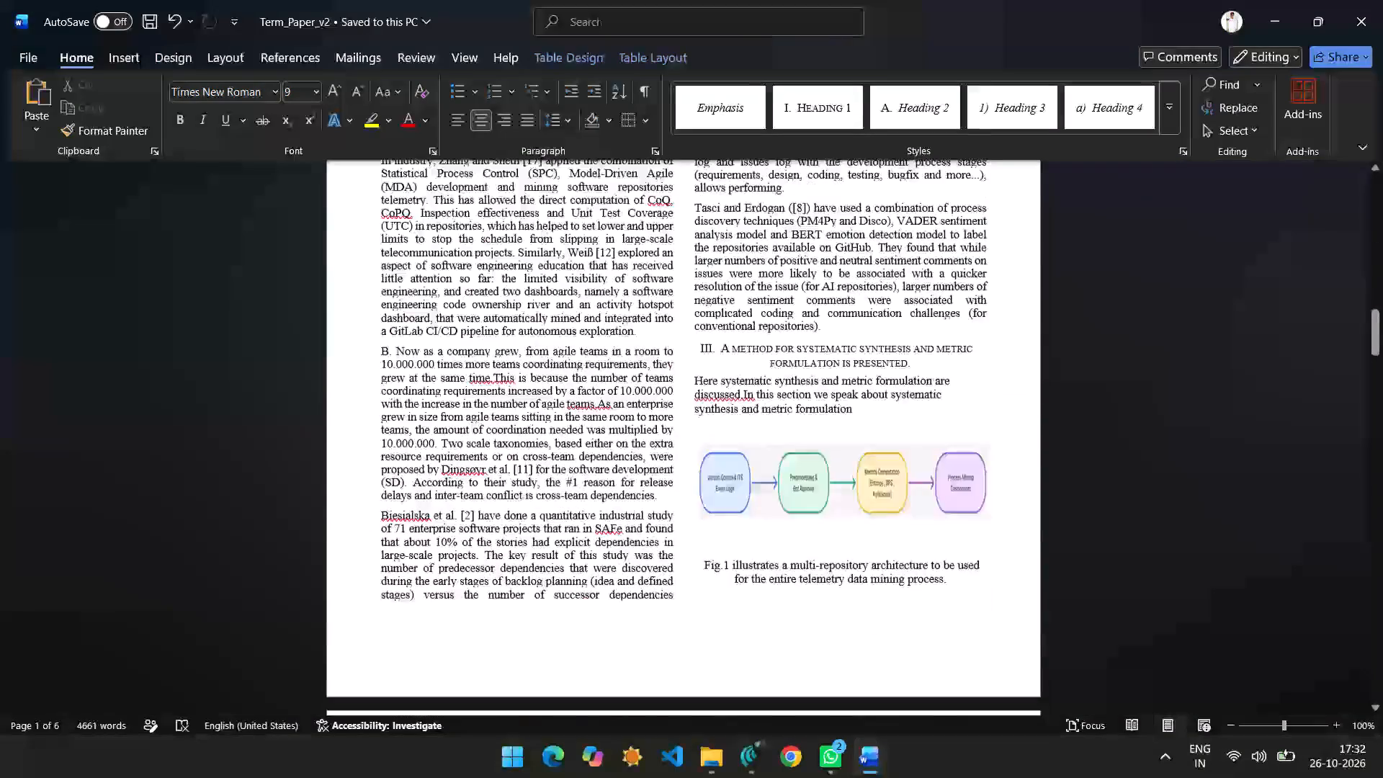
pyautogui.moveTo(1379, 332); pyautogui.dragTo(1382, 676)
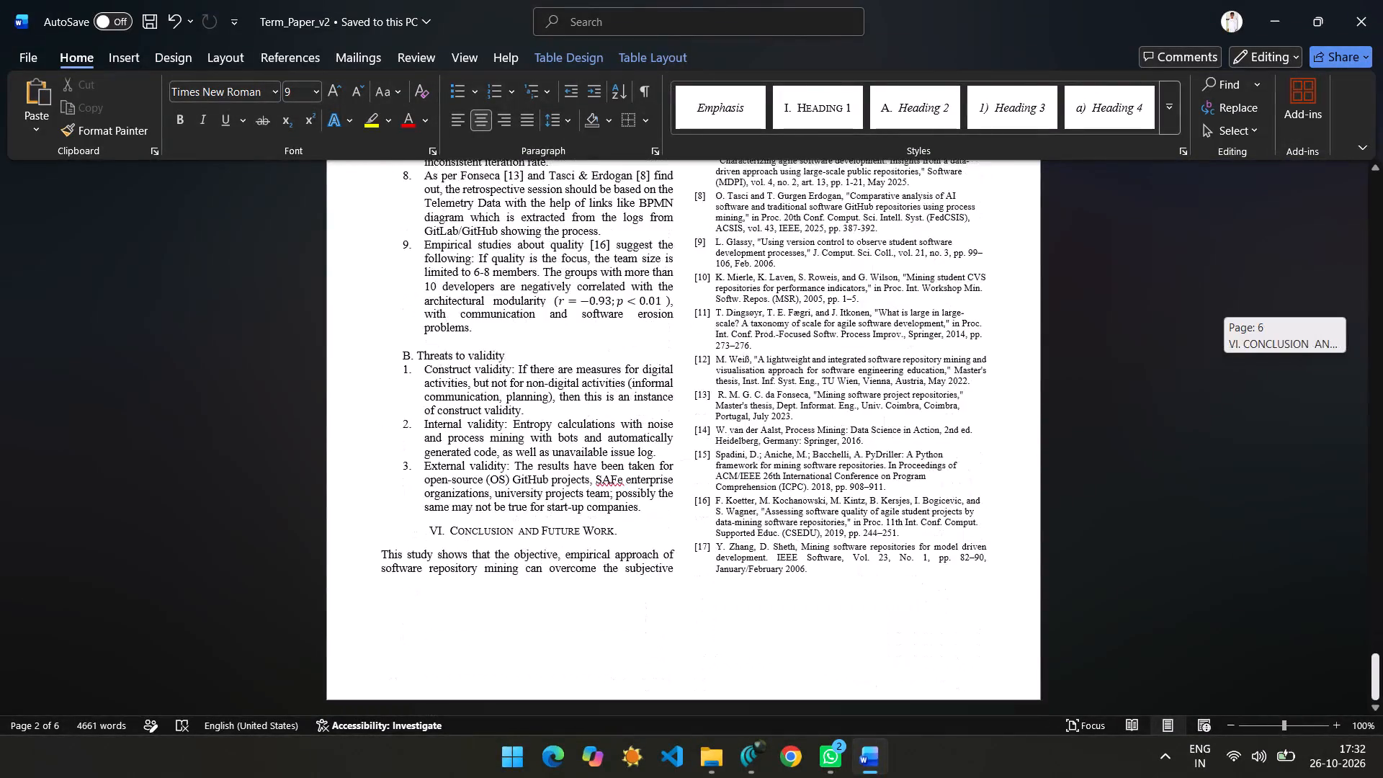
pyautogui.moveTo(1382, 676); pyautogui.dragTo(1382, 679)
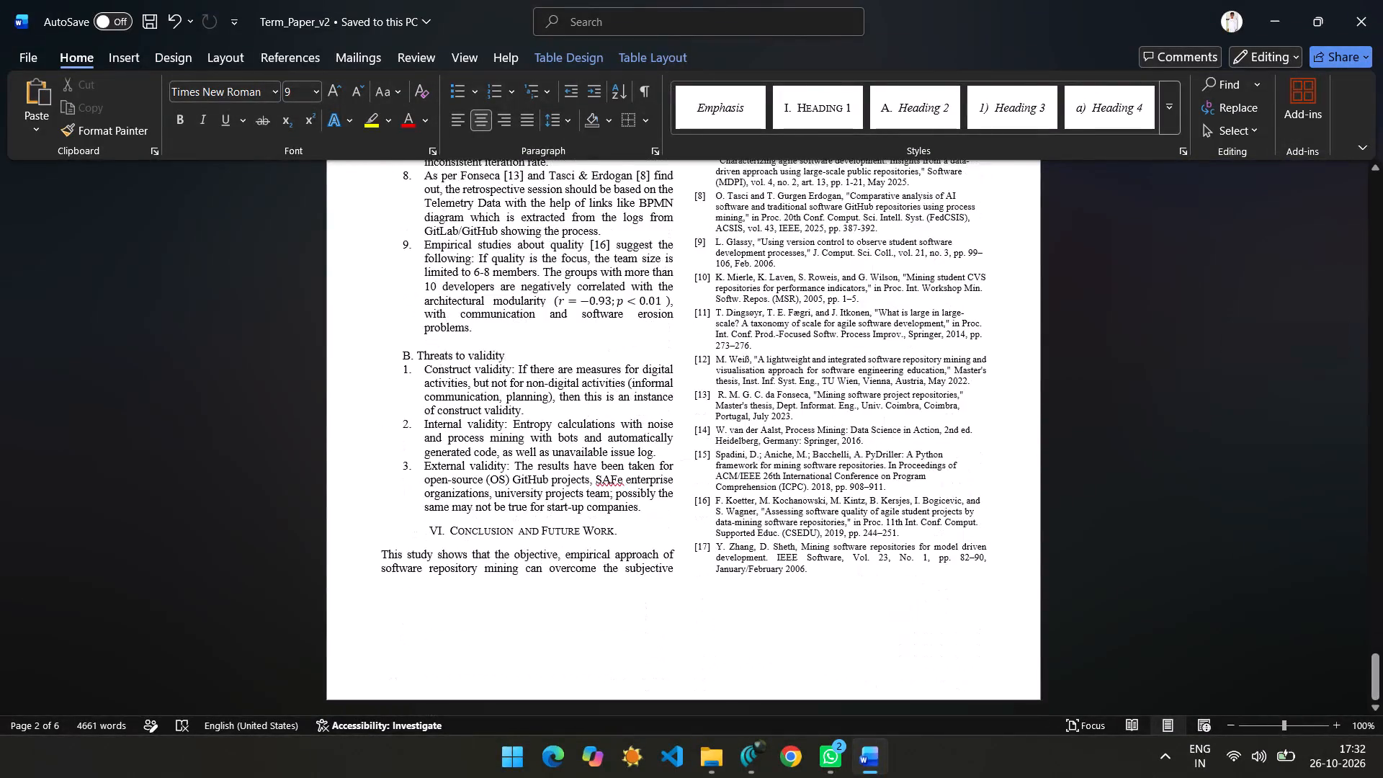
pyautogui.scroll(18, 981, 424)
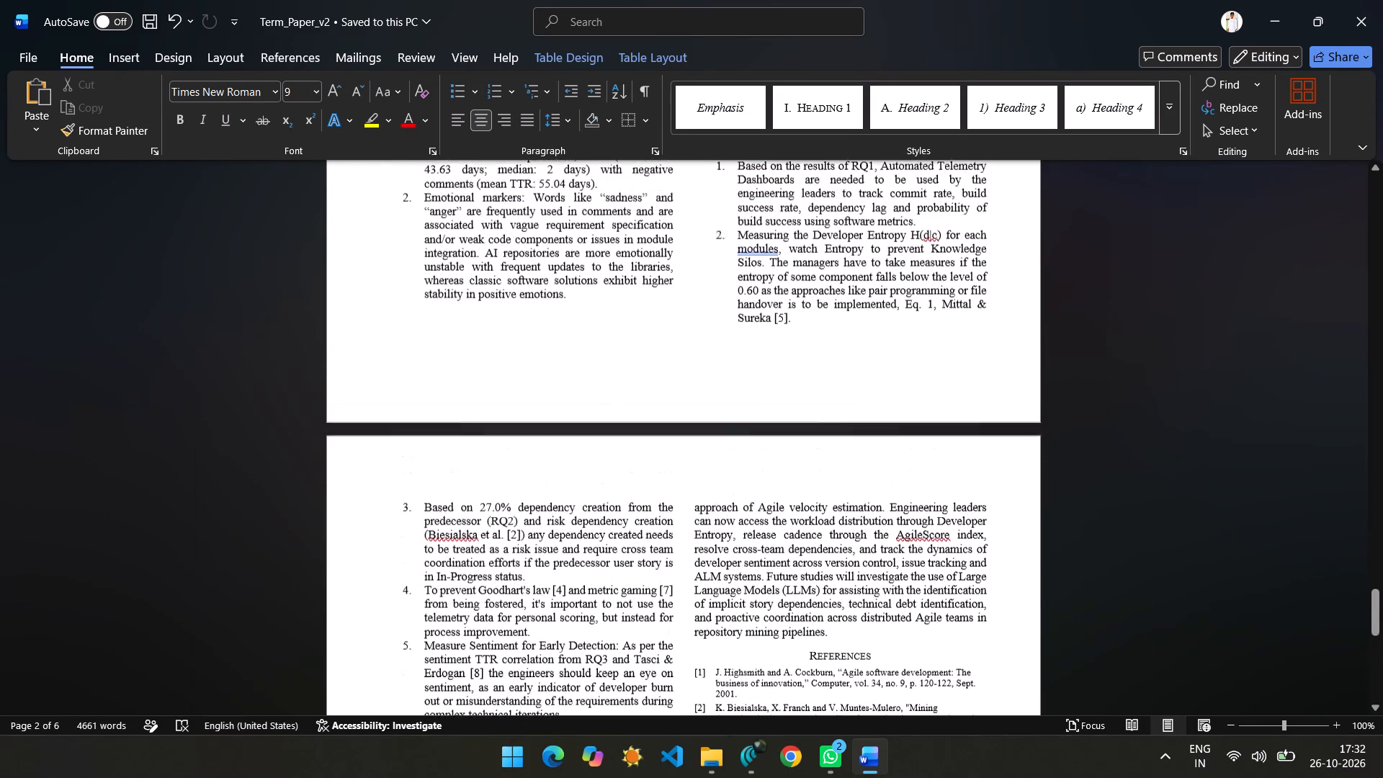
pyautogui.scroll(14, 934, 415)
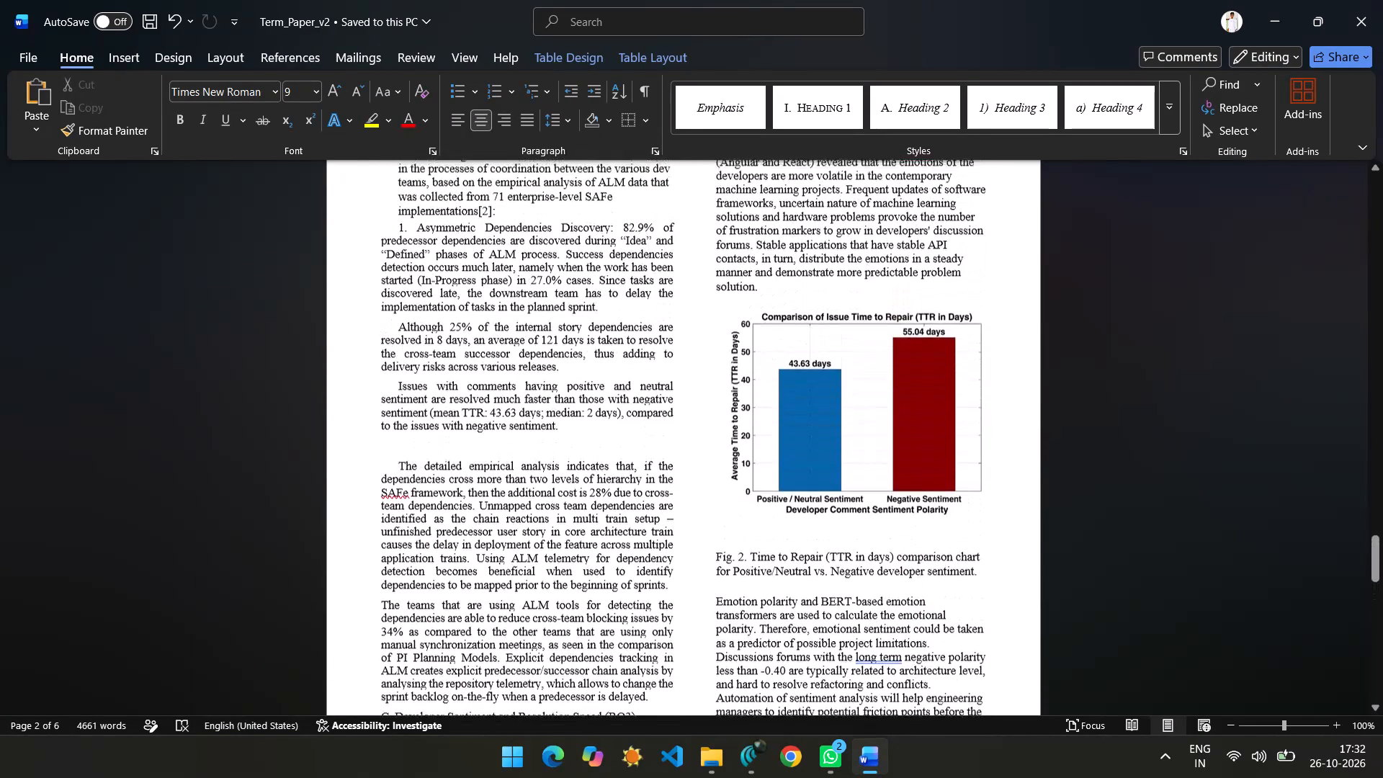
pyautogui.scroll(13, 934, 415)
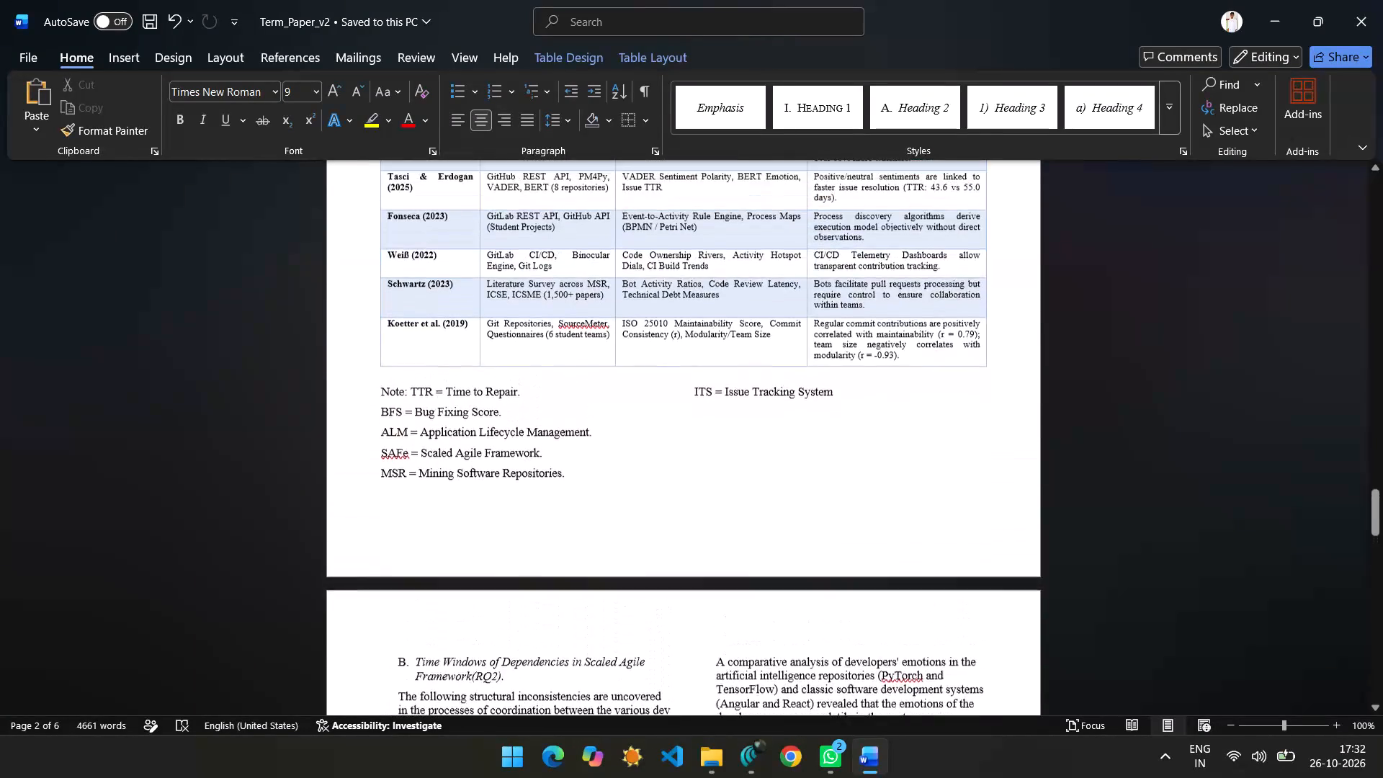
pyautogui.scroll(20, 934, 415)
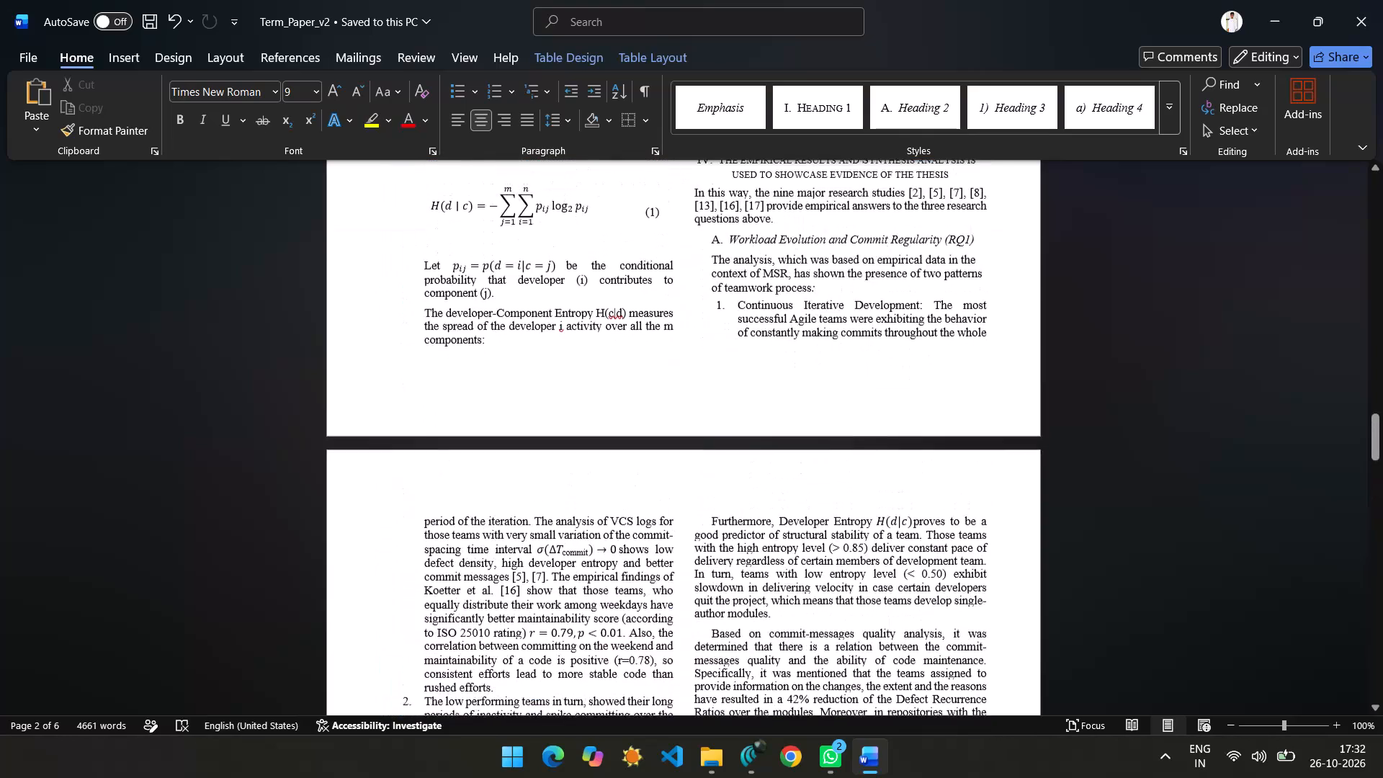
pyautogui.scroll(17, 934, 415)
pyautogui.scroll(17, 933, 416)
pyautogui.scroll(11, 933, 416)
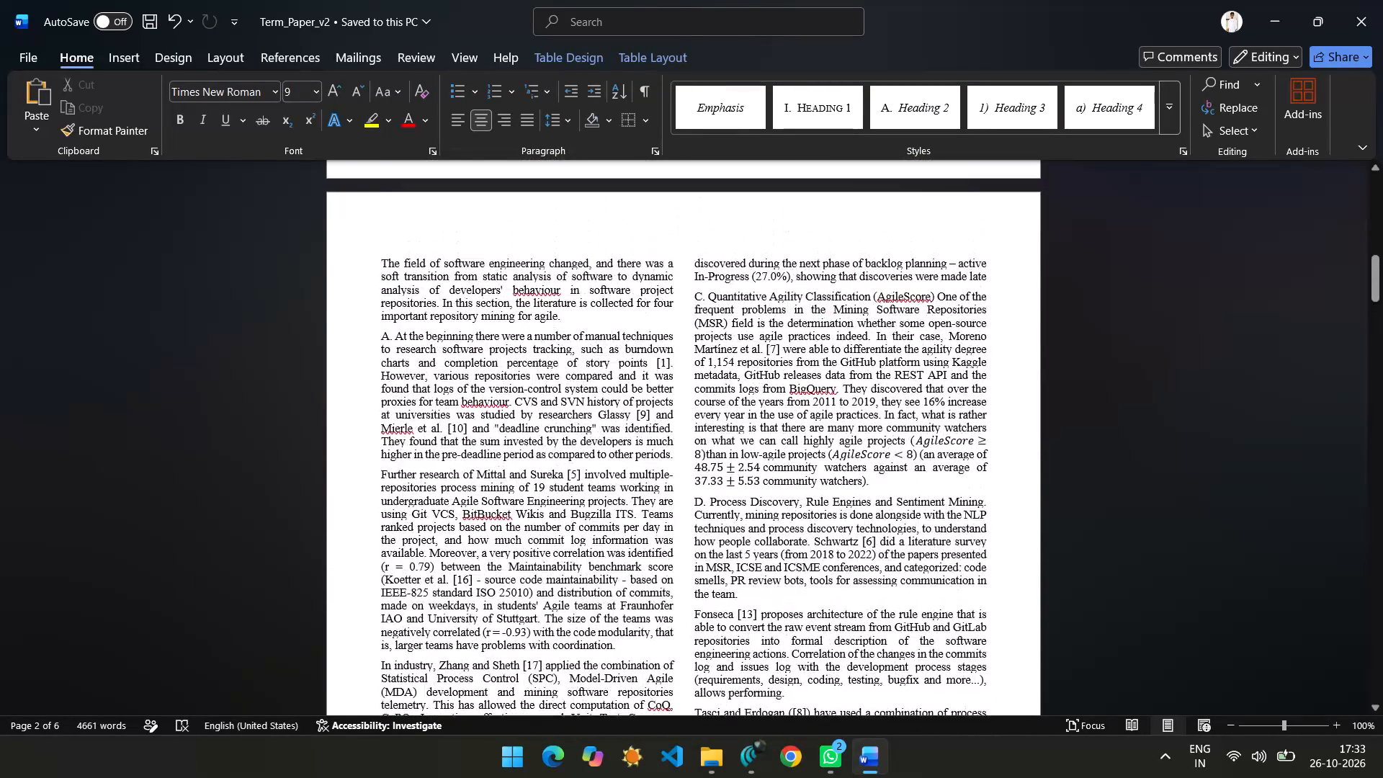
pyautogui.scroll(4, 933, 416)
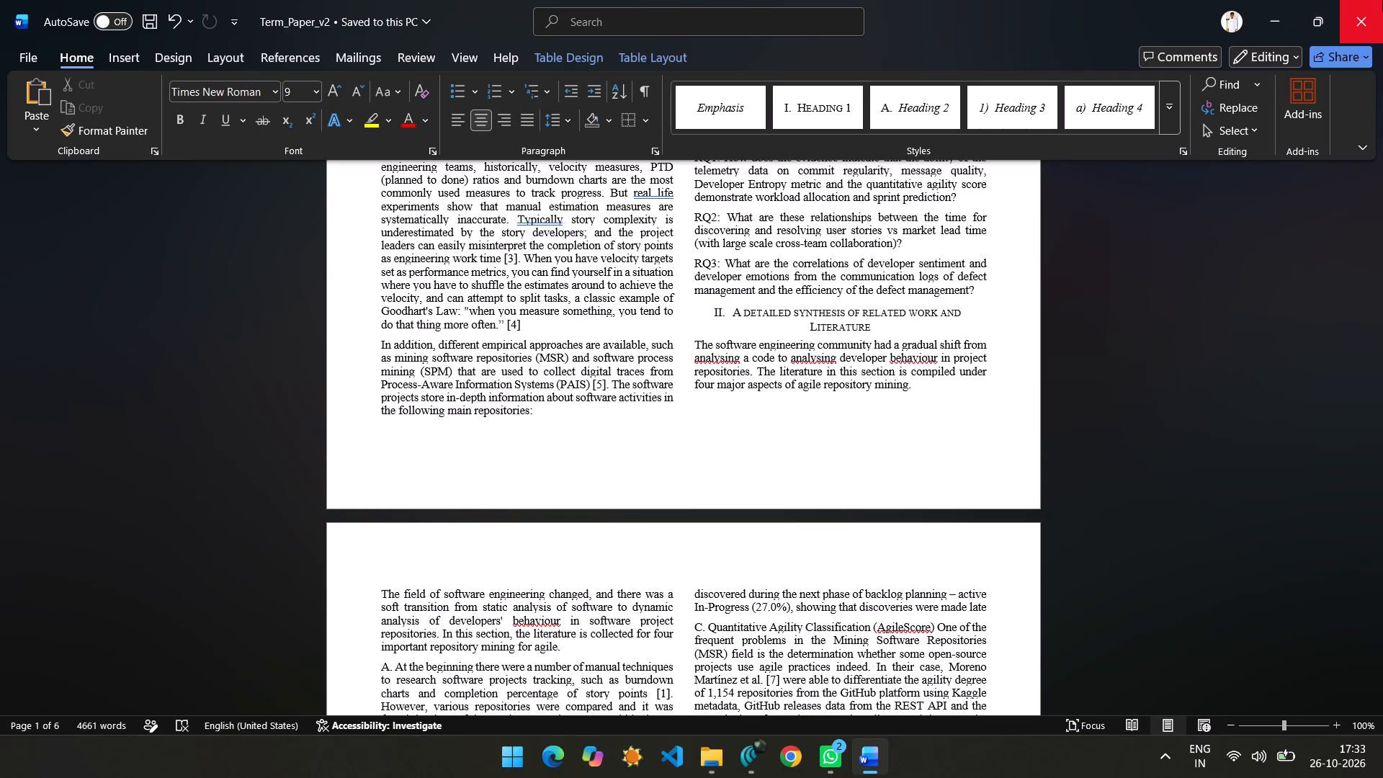
# In File Explorer, delete the old Term_Paper_v13 PDF from the Research papers folder inside the INT373 course folder.
pyautogui.click(1287, 19)
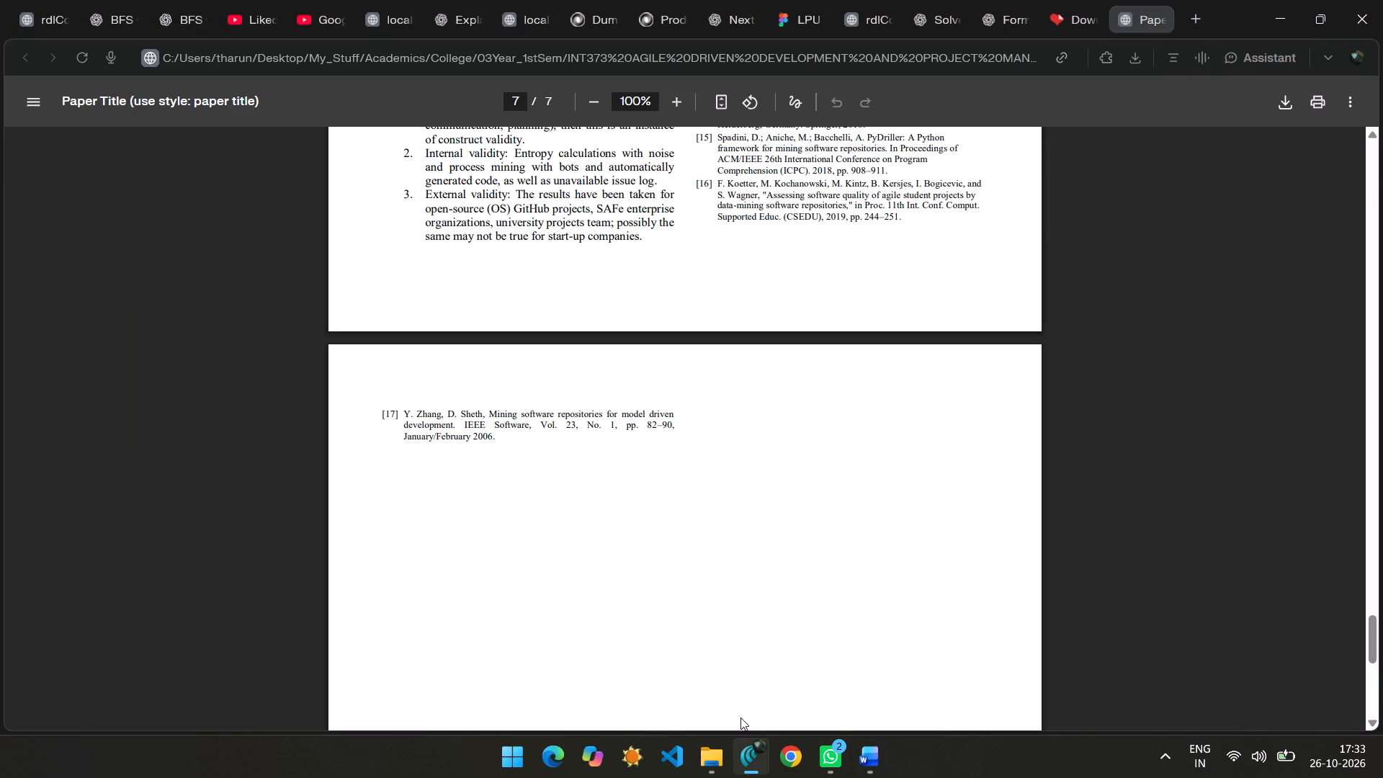
pyautogui.click(722, 754)
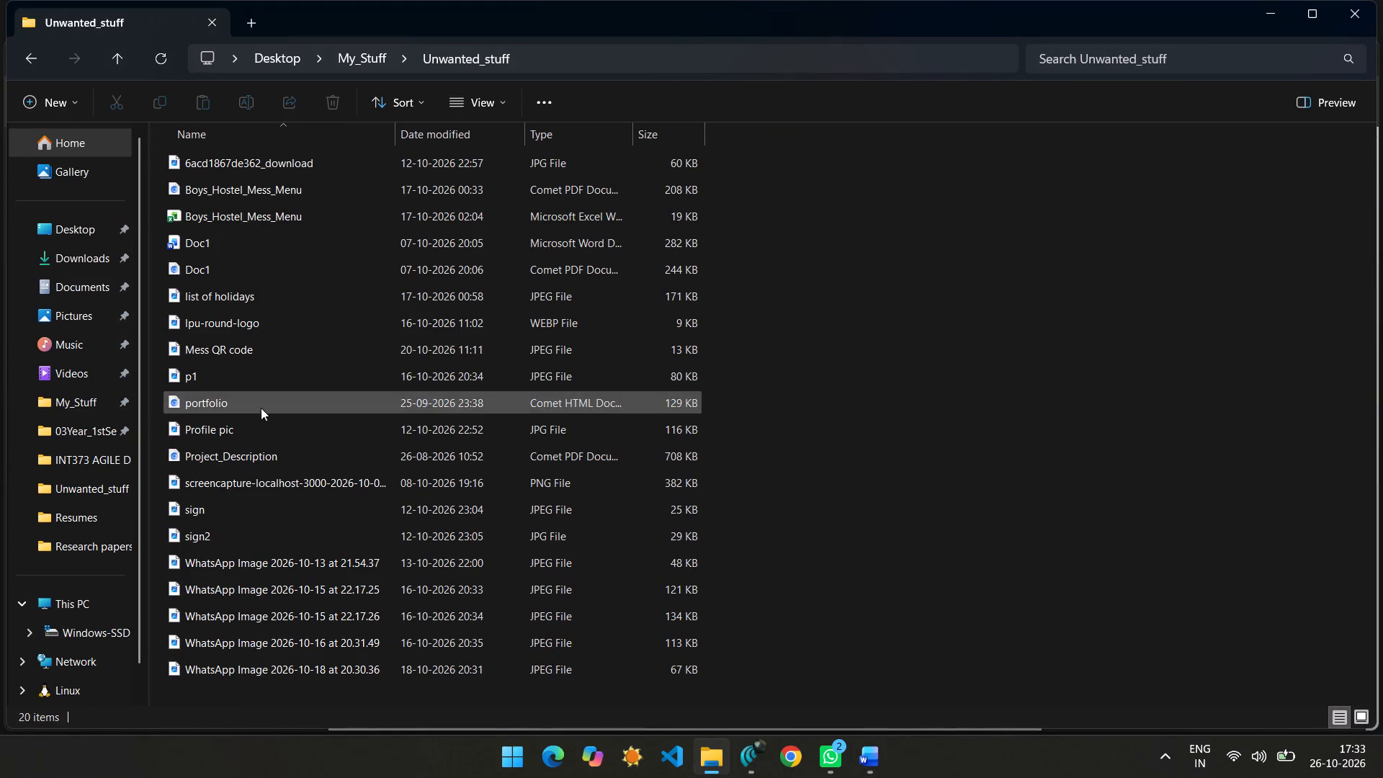
pyautogui.click(250, 12)
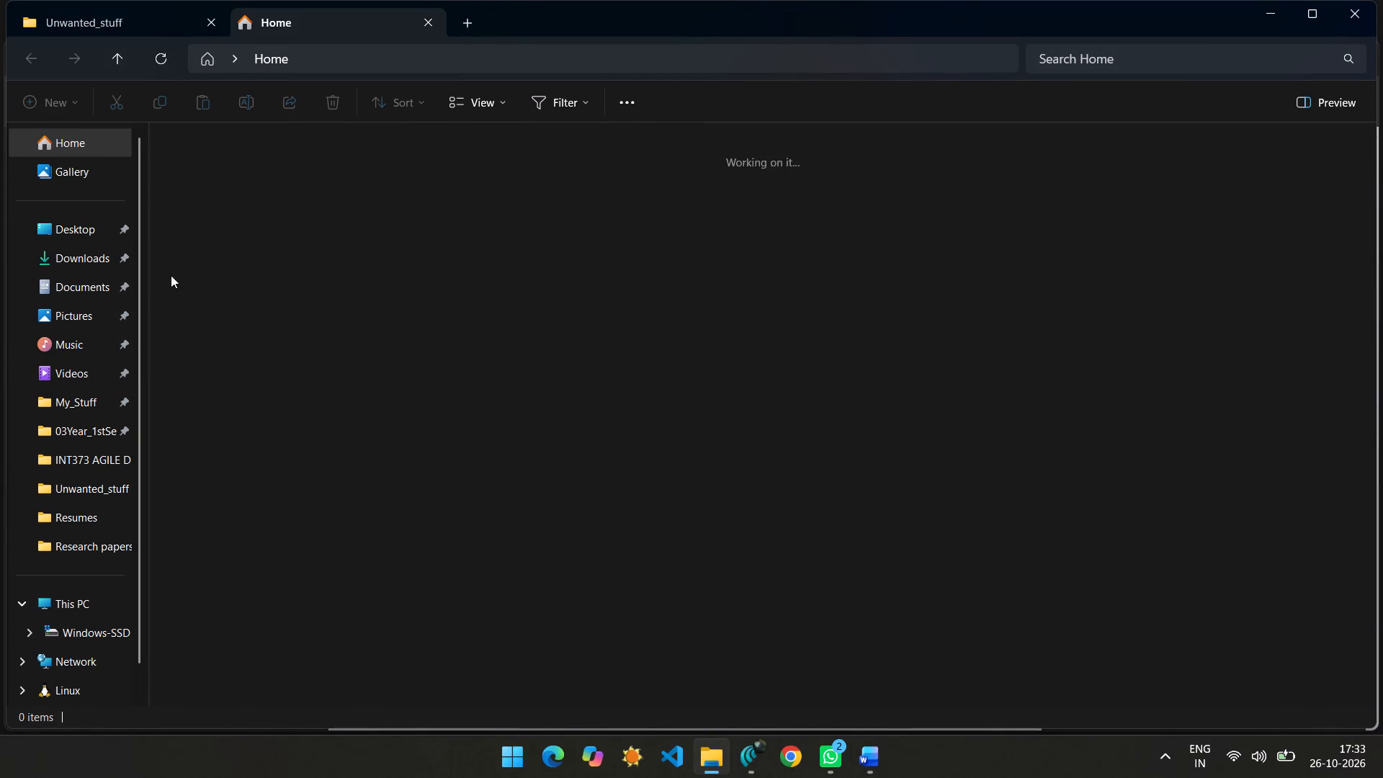
pyautogui.click(104, 456)
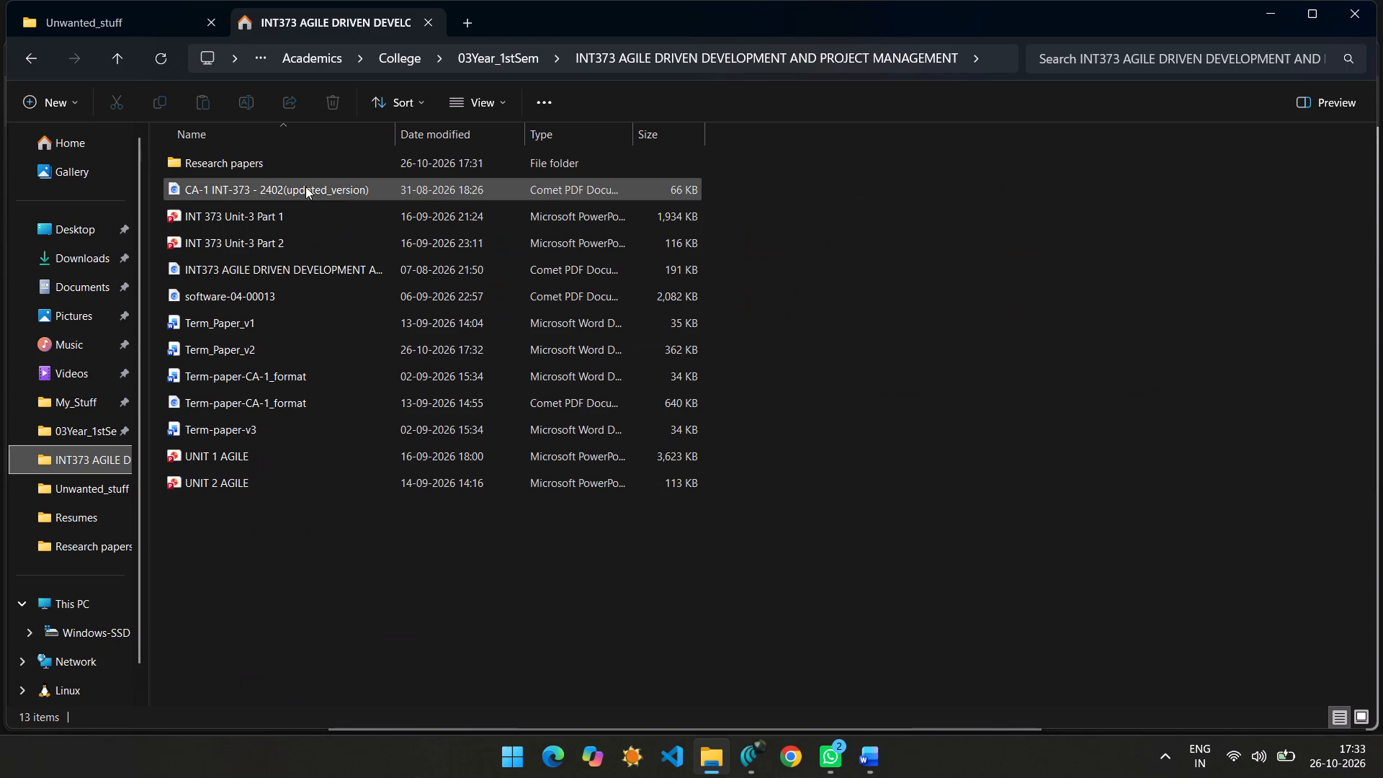
pyautogui.doubleClick(298, 166)
pyautogui.scroll(-8, 359, 512)
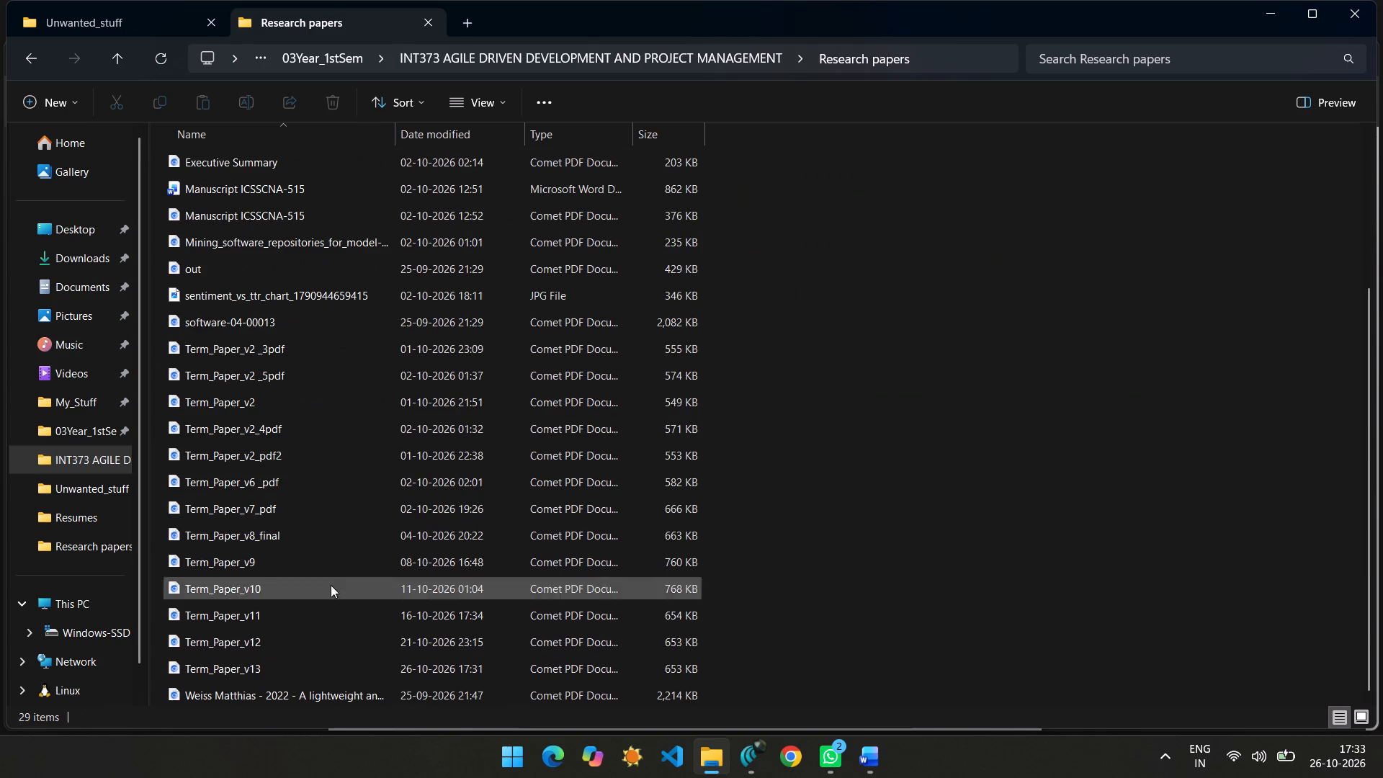
pyautogui.click(280, 671)
pyautogui.press('Delete')
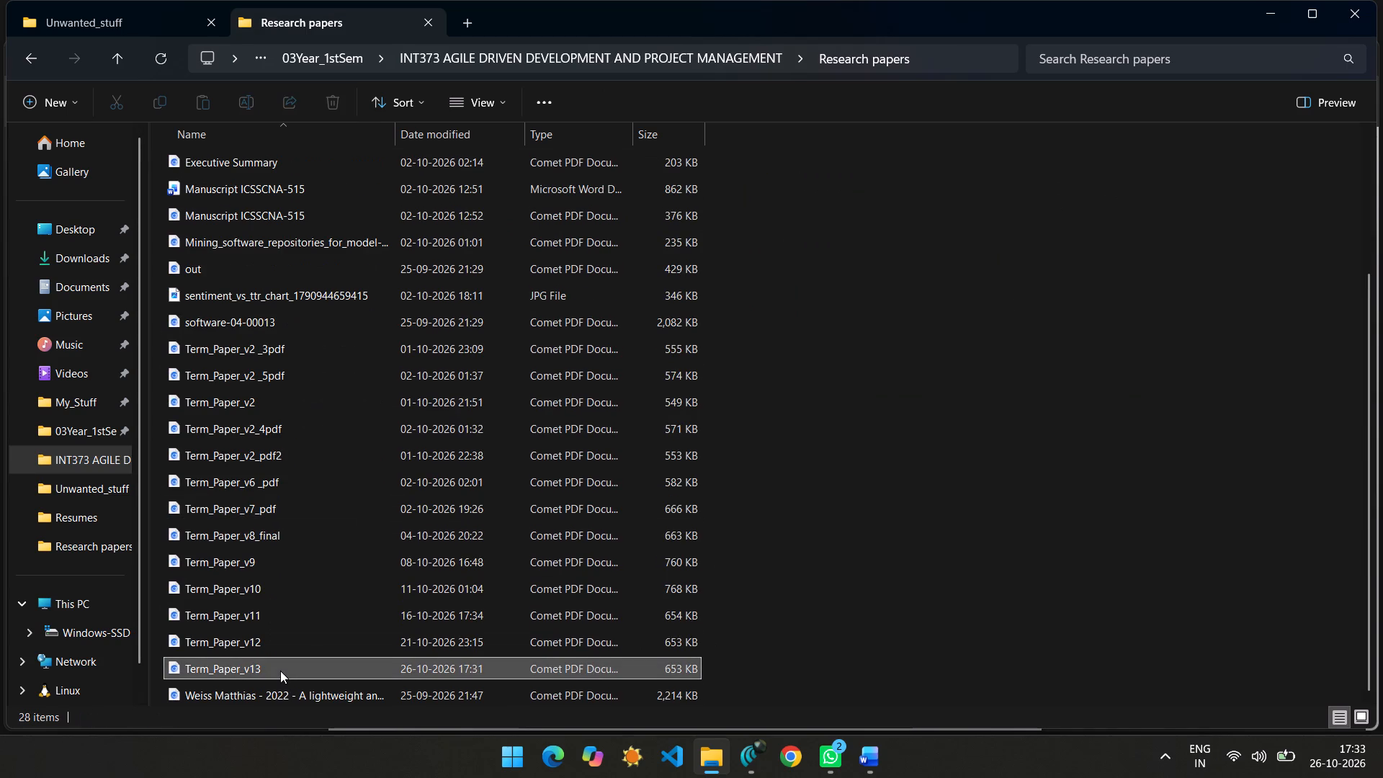
pyautogui.click(1263, 22)
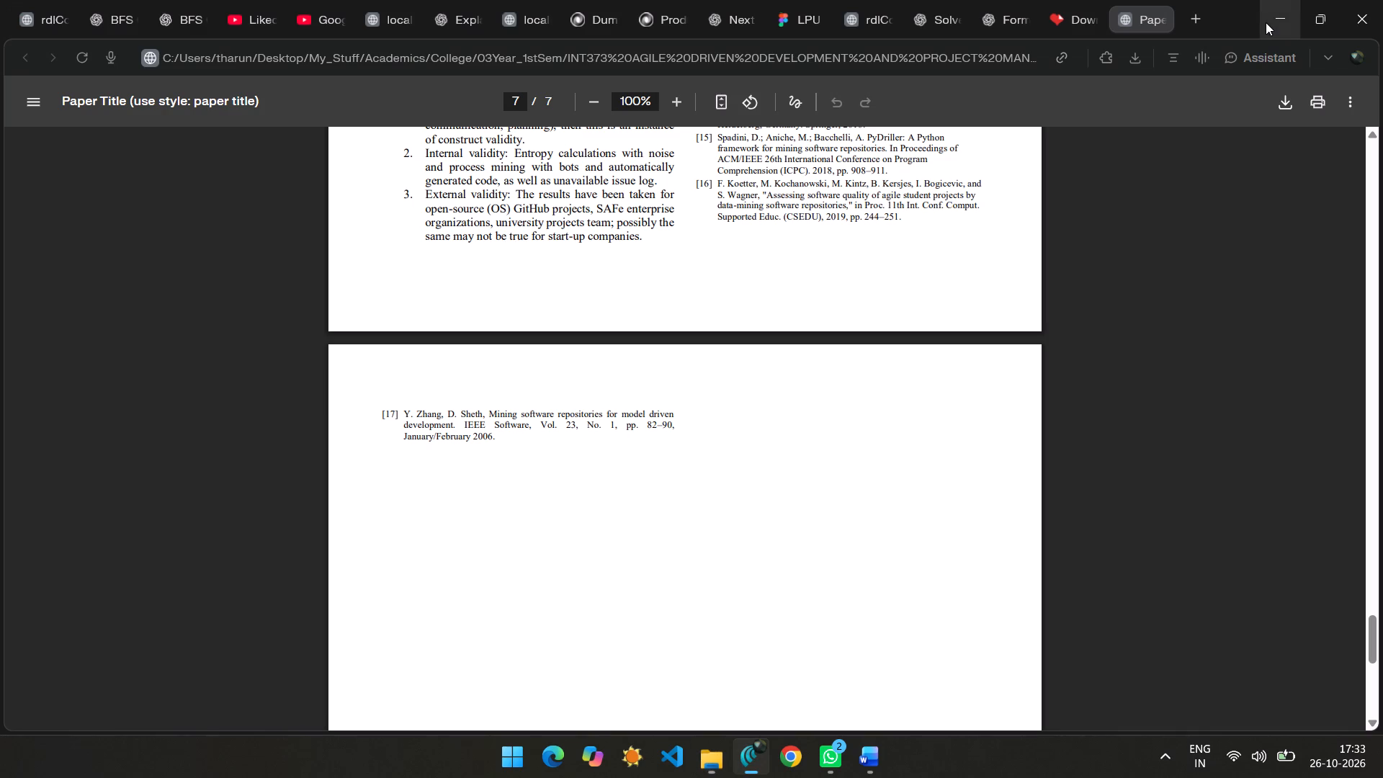
# In the Comet browser, convert the Term_Paper_v2 Word file to PDF with iLovePDF and download it as Term_Paper_v13.pdf.
pyautogui.click(1052, 11)
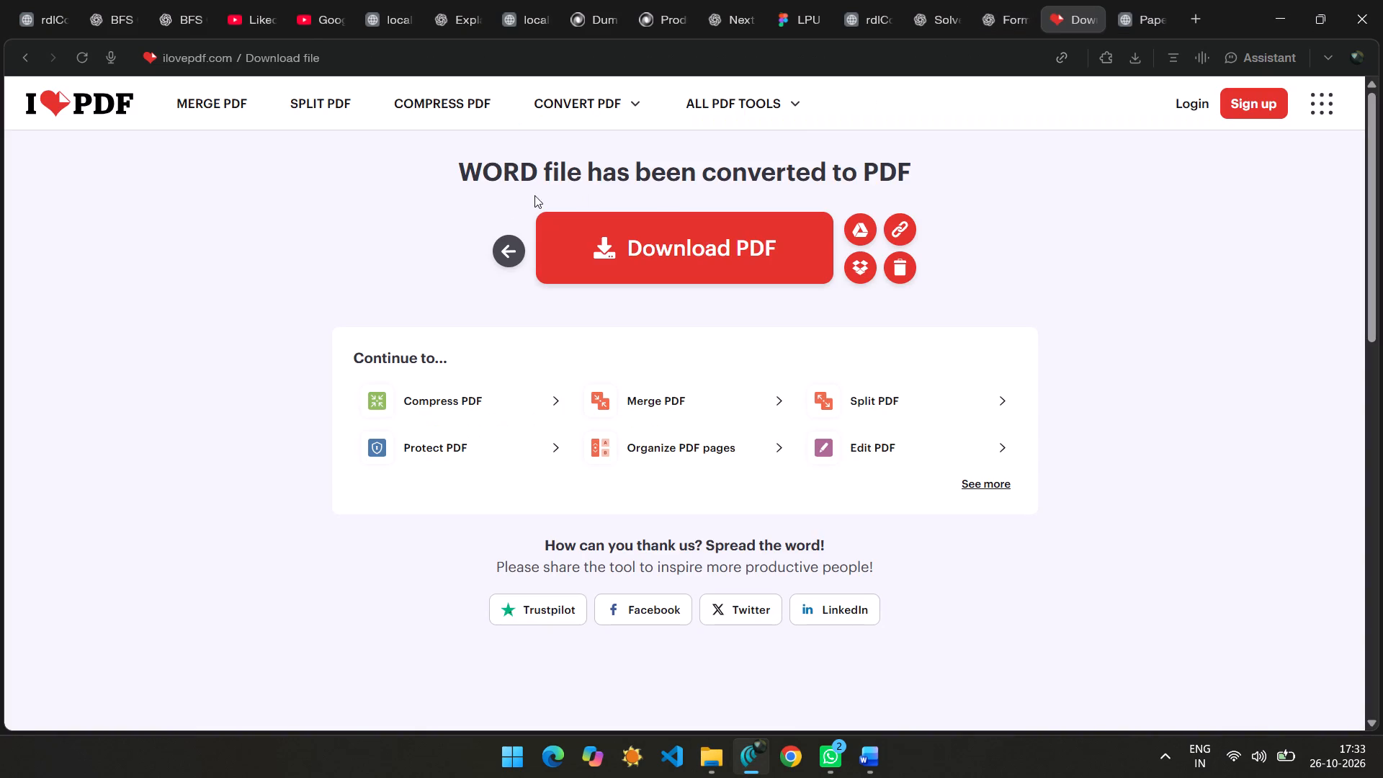
pyautogui.click(511, 261)
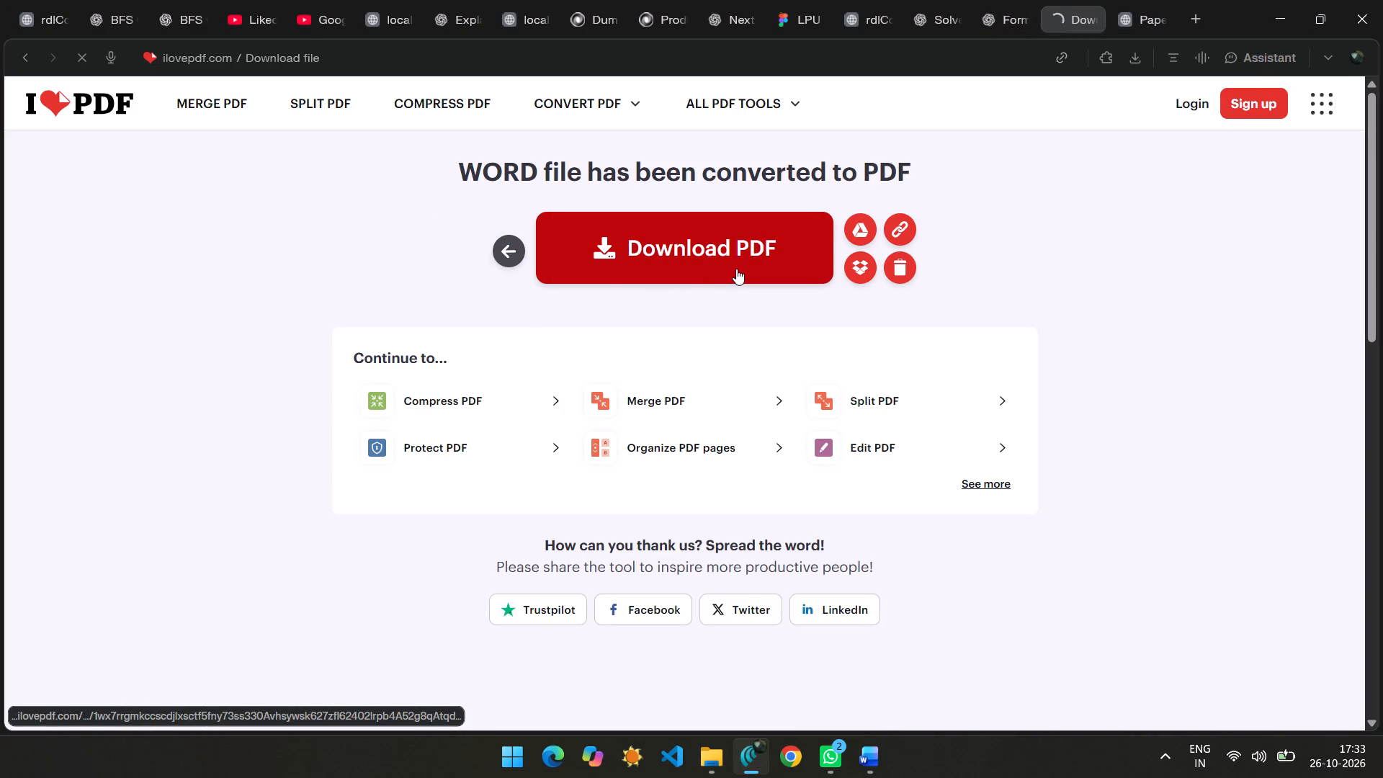
pyautogui.click(725, 312)
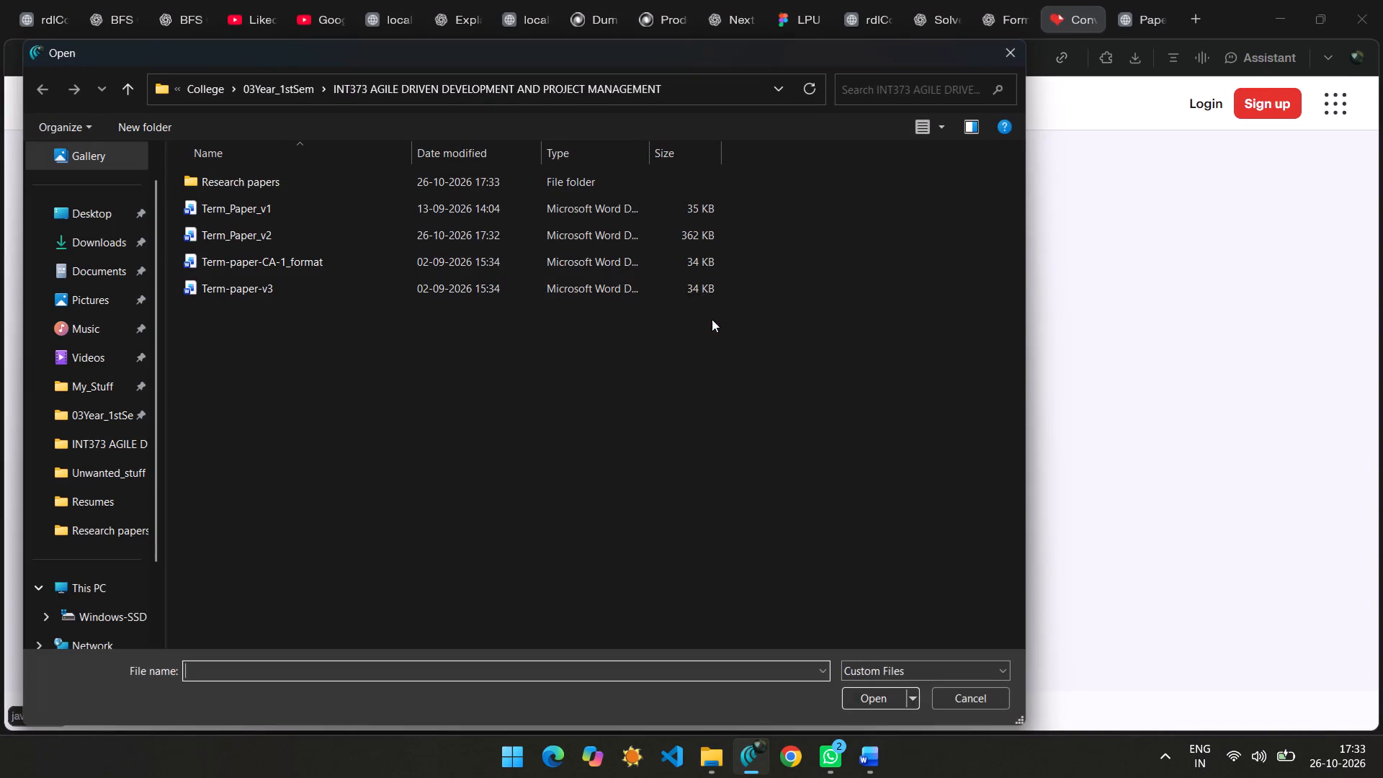
pyautogui.click(283, 245)
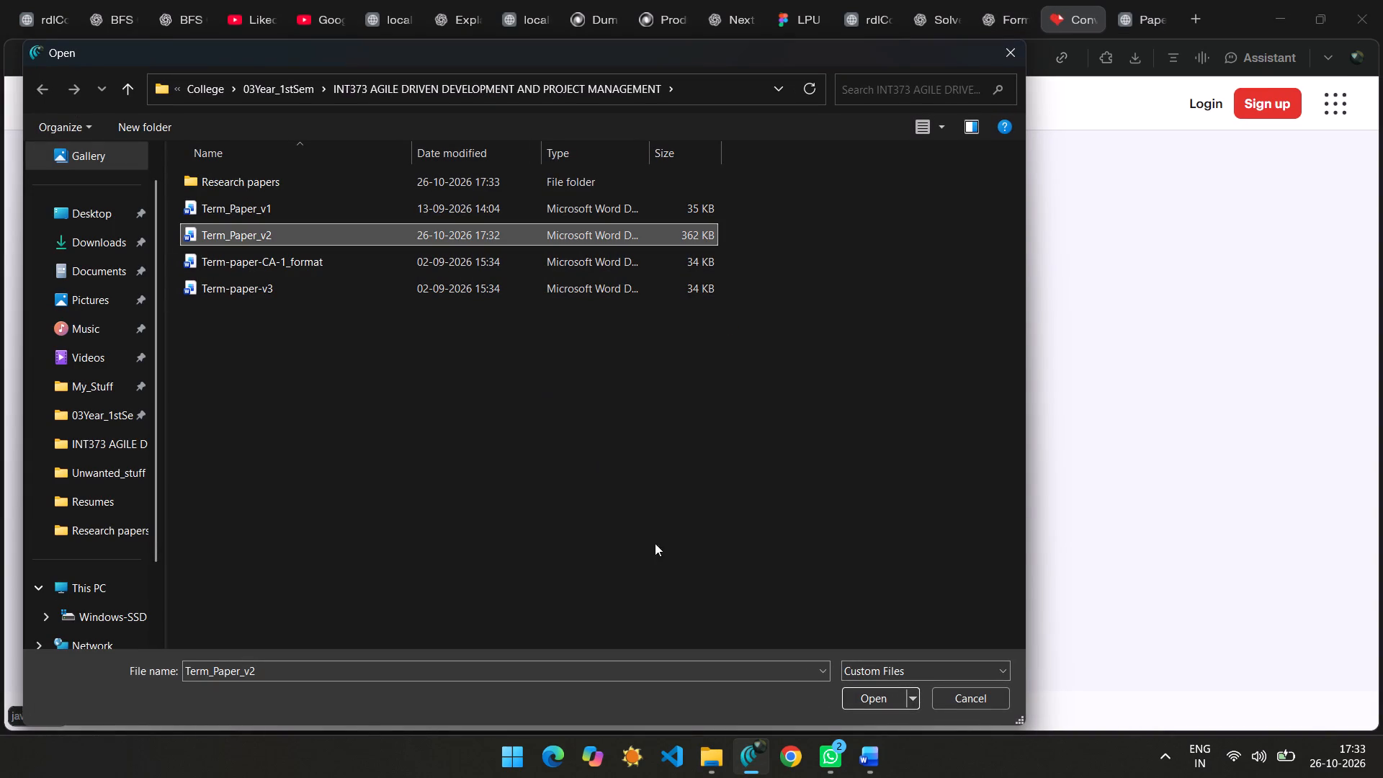
pyautogui.click(864, 705)
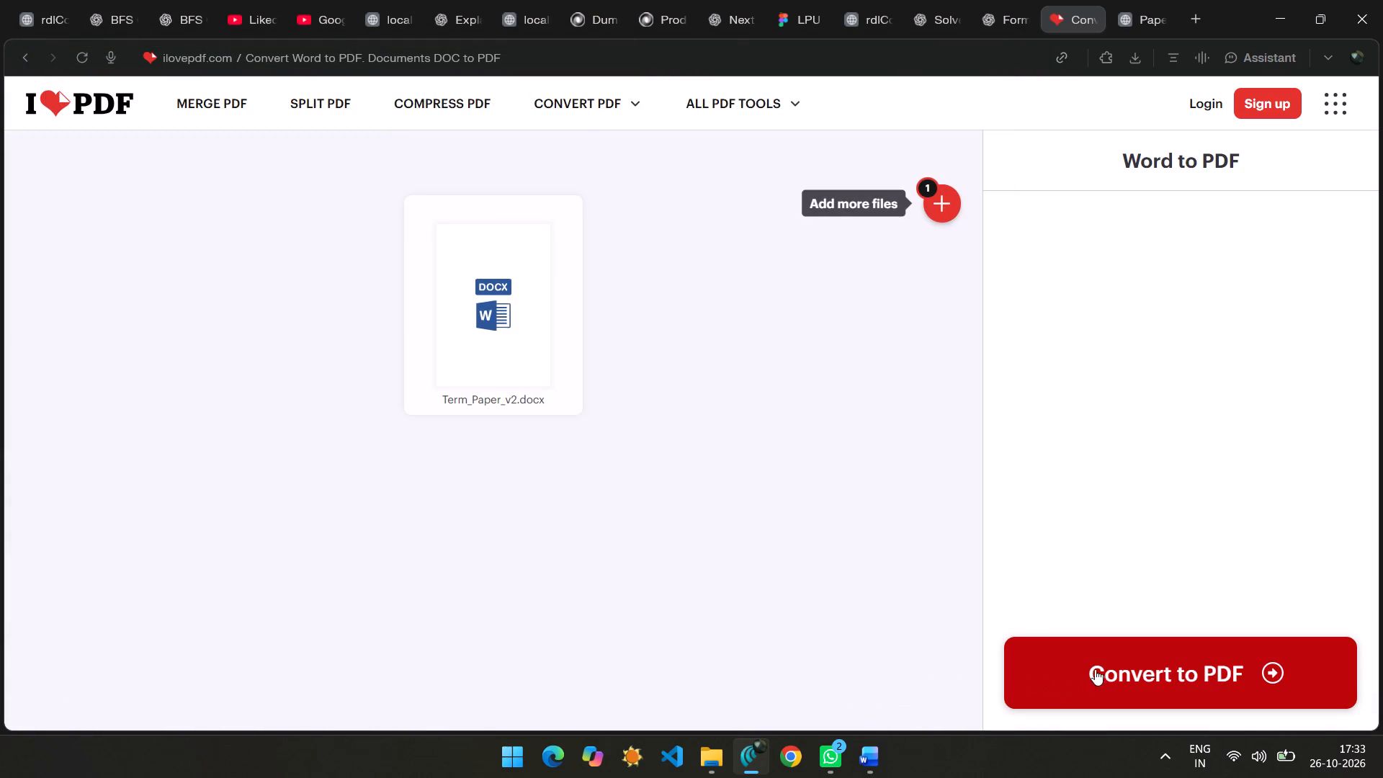
pyautogui.click(1098, 668)
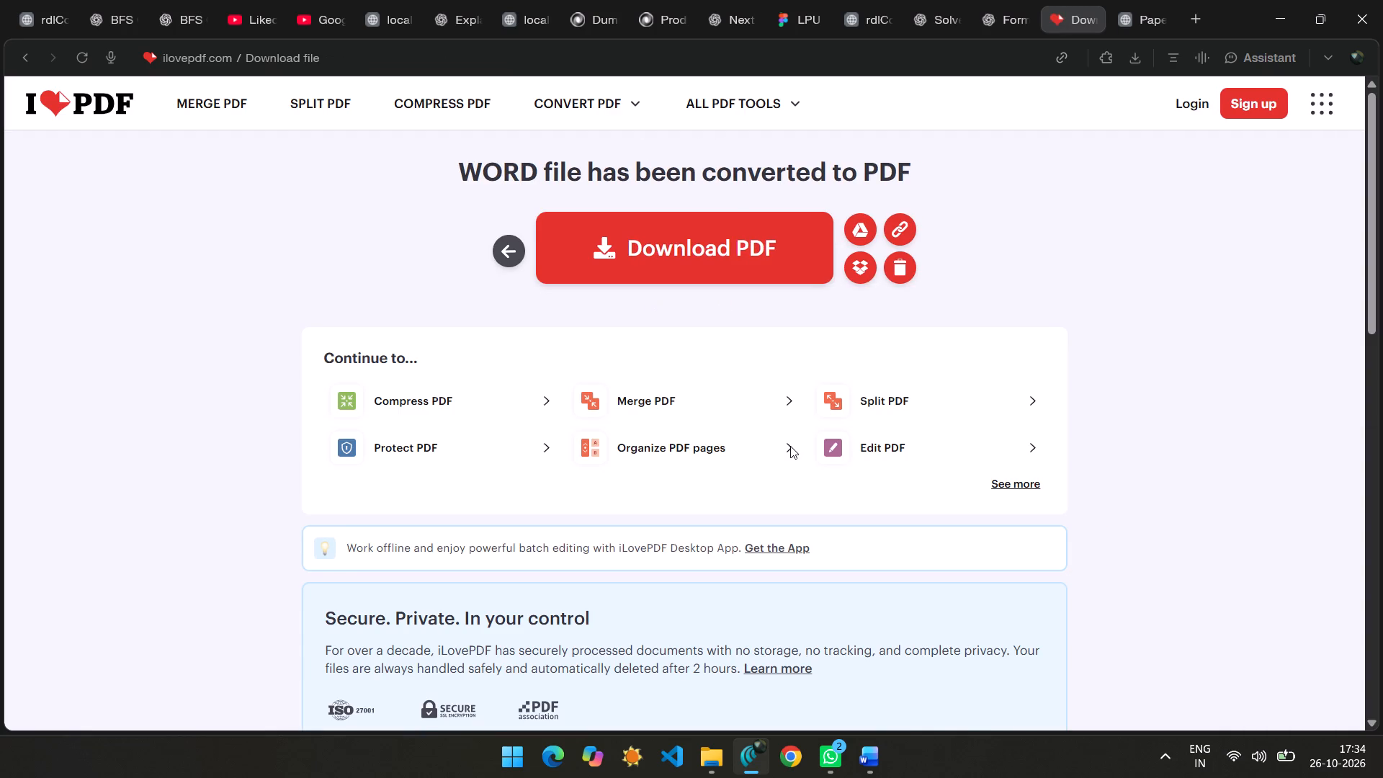
pyautogui.click(694, 253)
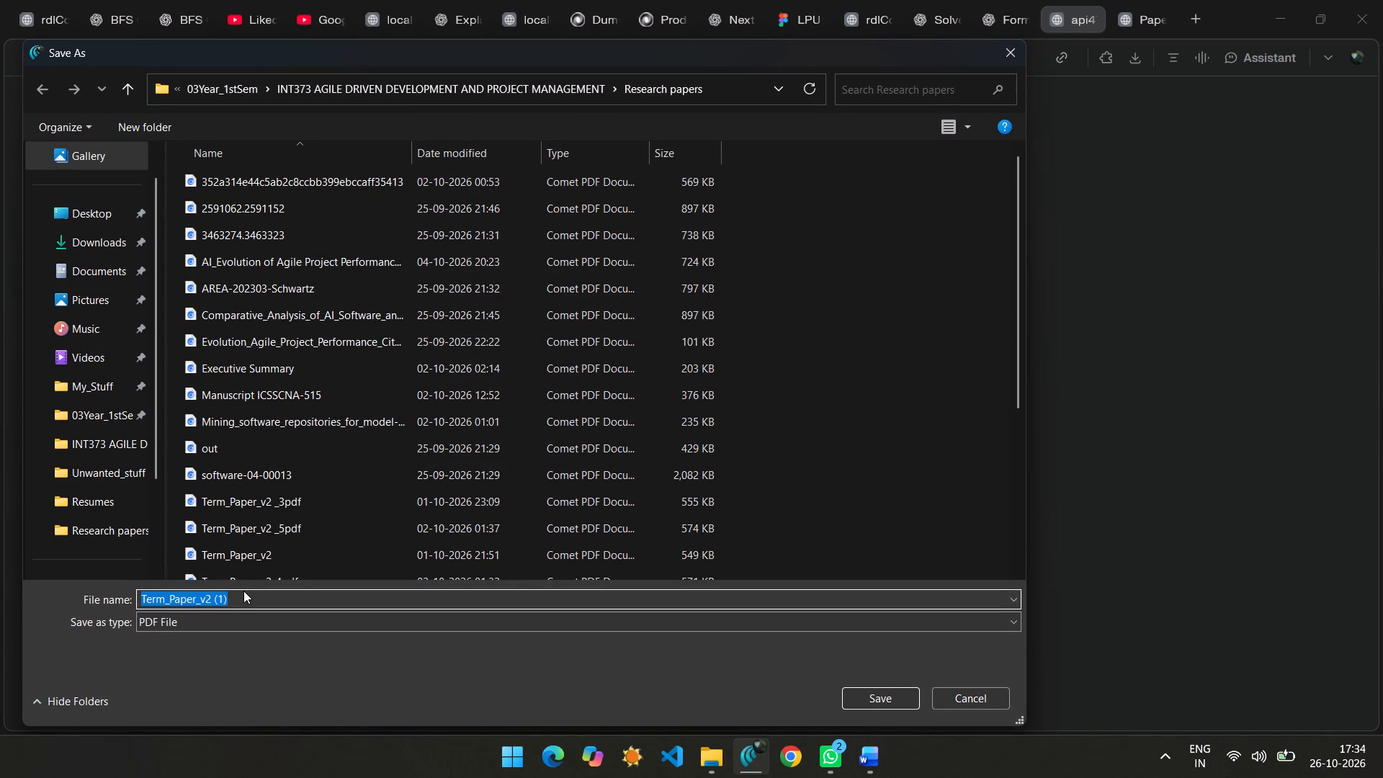
# Save the converted PDF as Term_Paper_v13 in the Research papers folder.
pyautogui.click(243, 594)
pyautogui.click(243, 594)
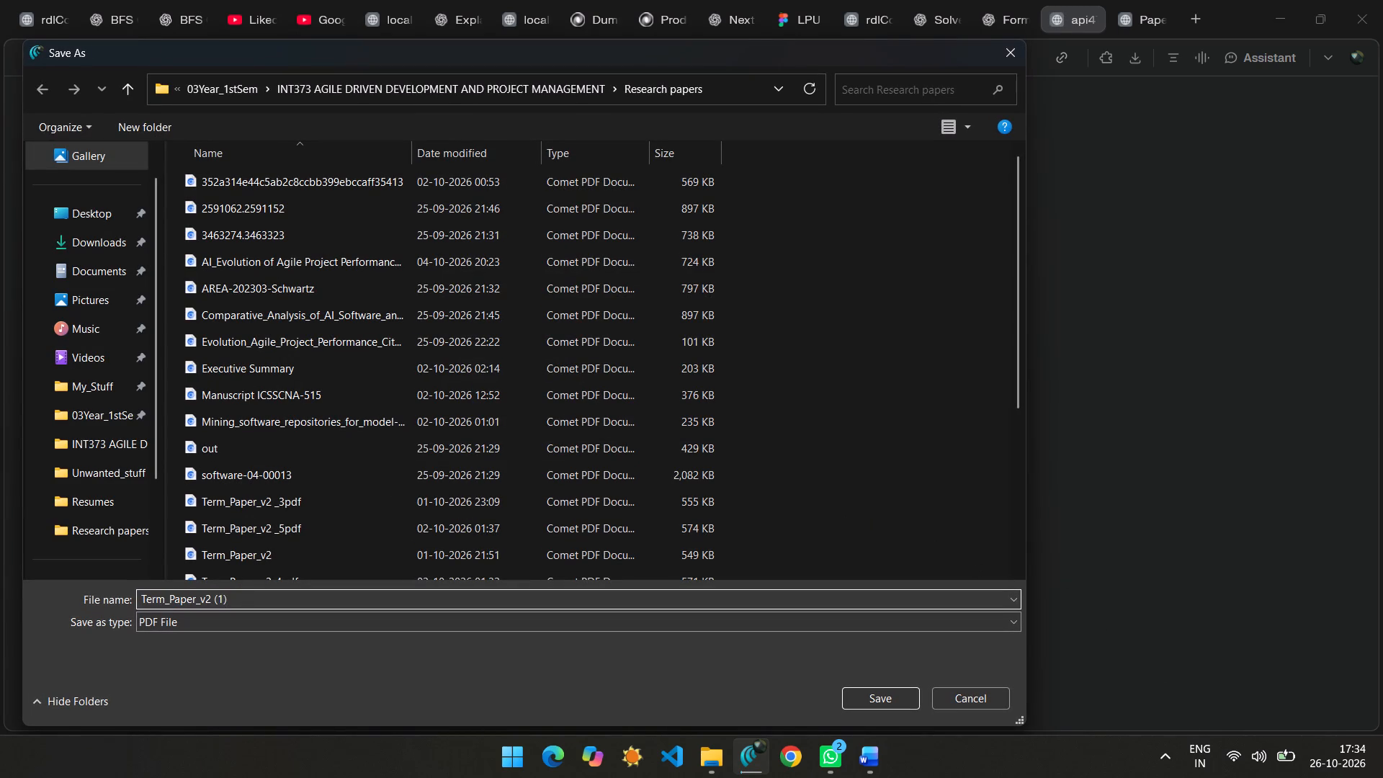
pyautogui.press('BackSpace')
pyautogui.press('BackSpace')
pyautogui.press('BackSpace')
pyautogui.press('BackSpace')
pyautogui.press('BackSpace')
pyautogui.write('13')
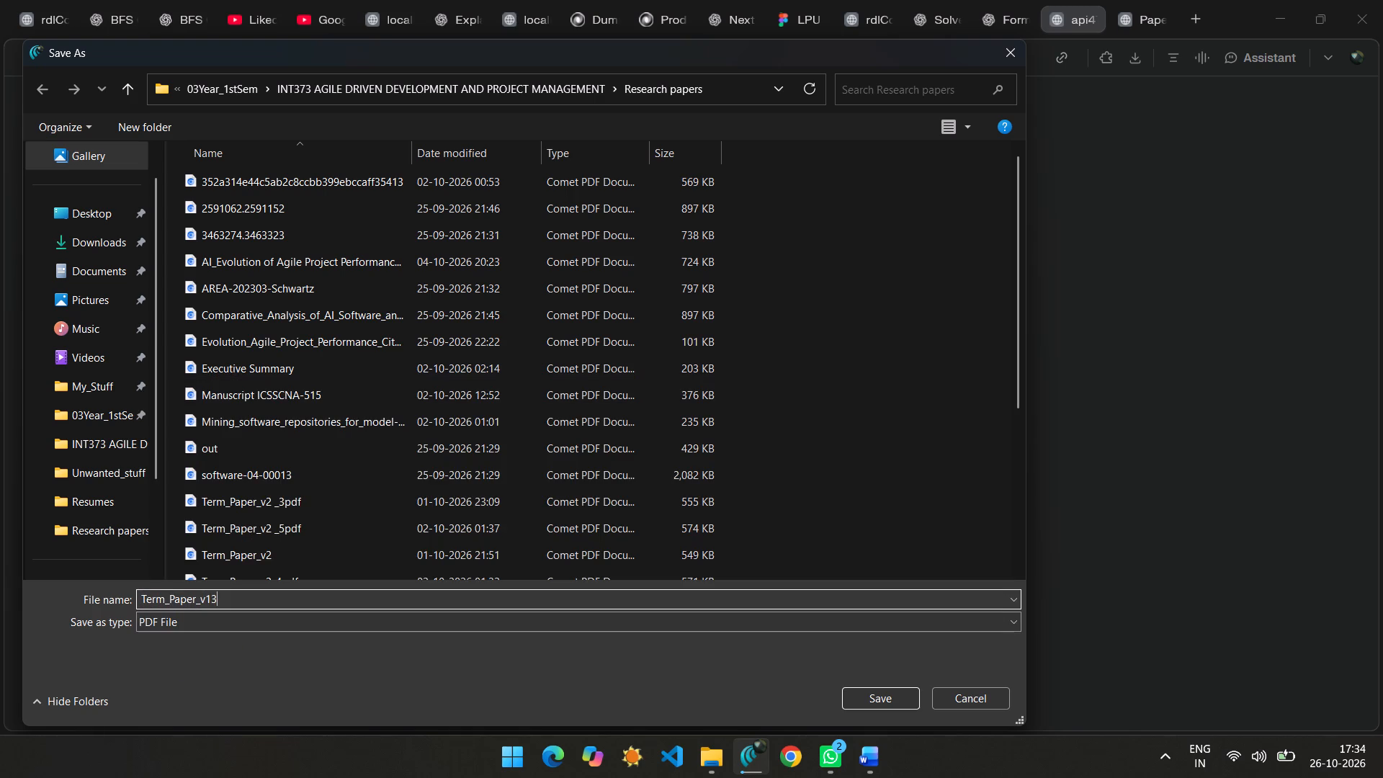
pyautogui.scroll(-4, 419, 461)
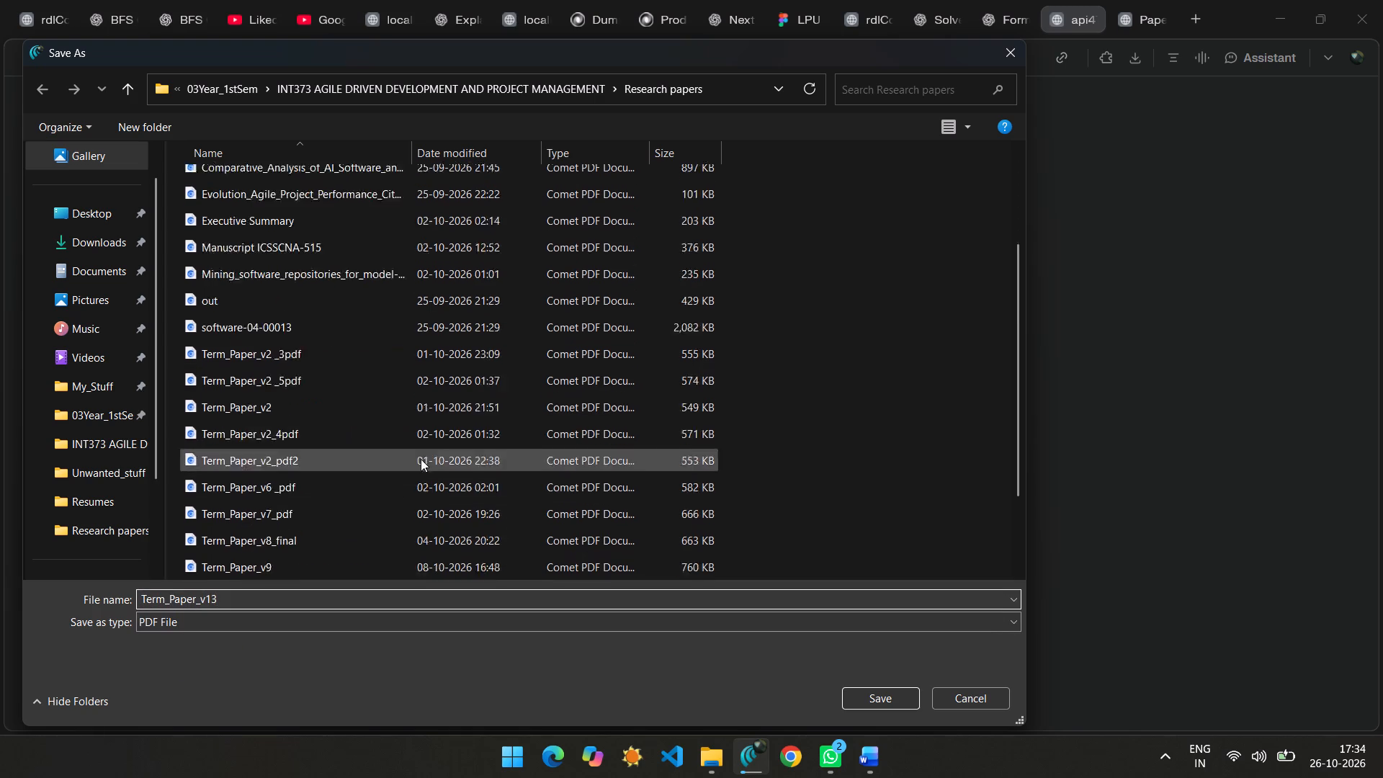
pyautogui.scroll(-3, 421, 459)
pyautogui.click(866, 702)
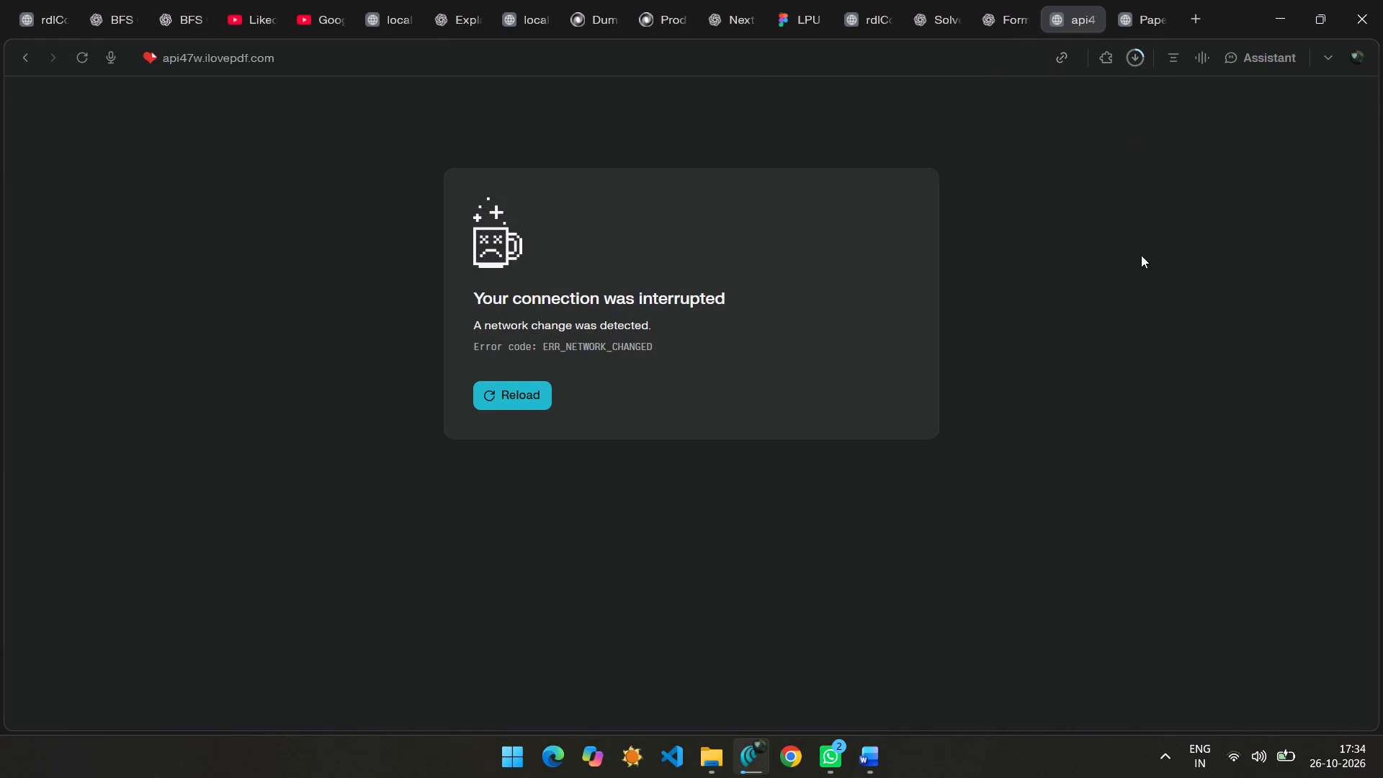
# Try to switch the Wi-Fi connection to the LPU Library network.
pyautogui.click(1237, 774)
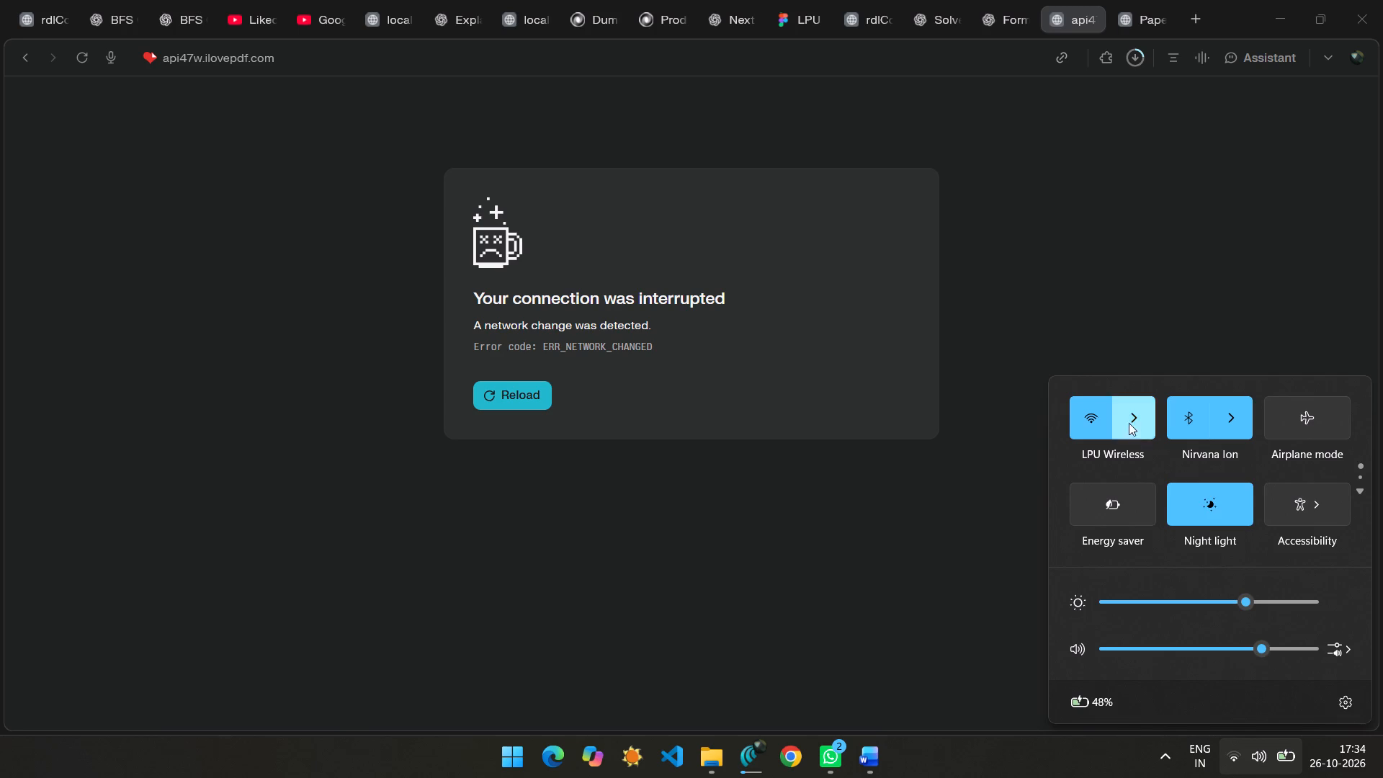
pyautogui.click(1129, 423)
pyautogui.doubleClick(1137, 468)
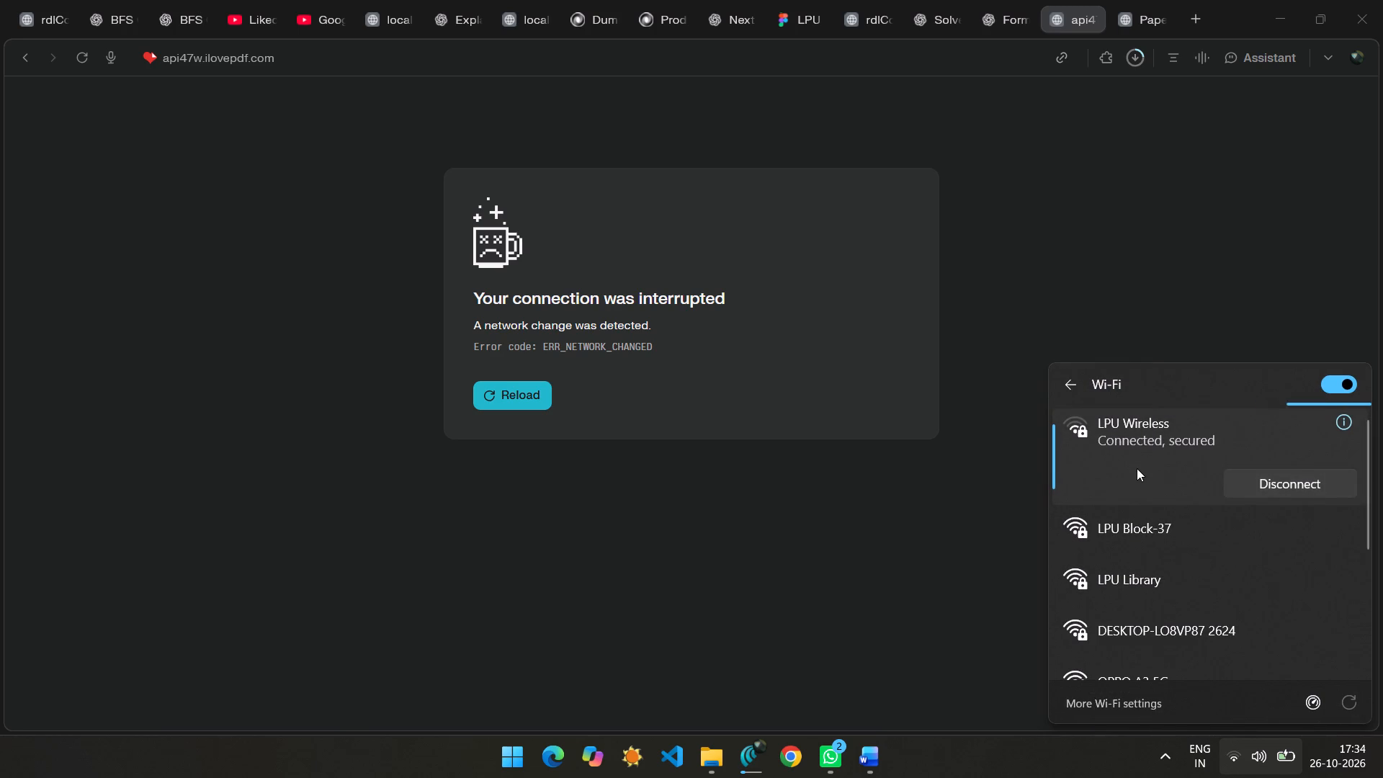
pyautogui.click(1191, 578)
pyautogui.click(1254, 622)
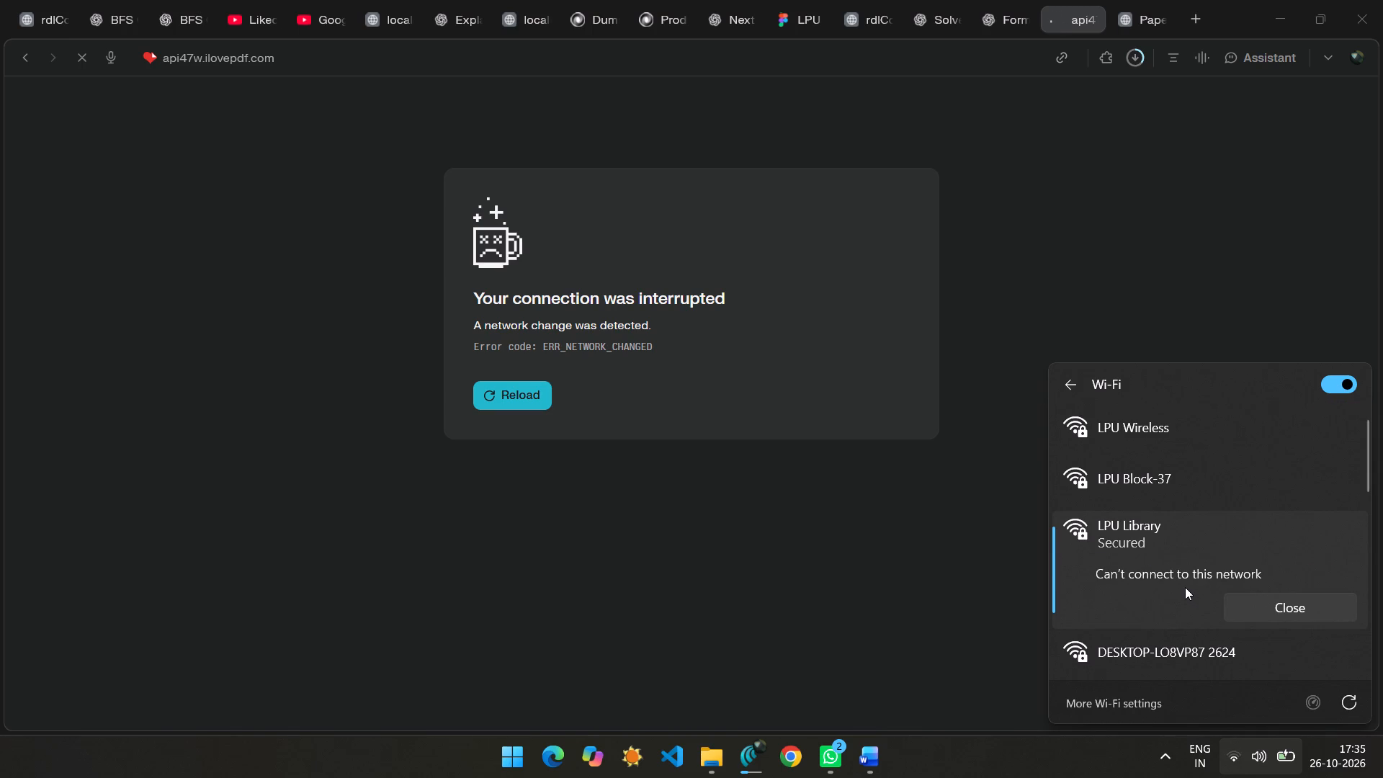
# Reconnect to the LPU Wireless network with automatic connection on, and dismiss the repeated request to save the PDF.
pyautogui.click(1157, 439)
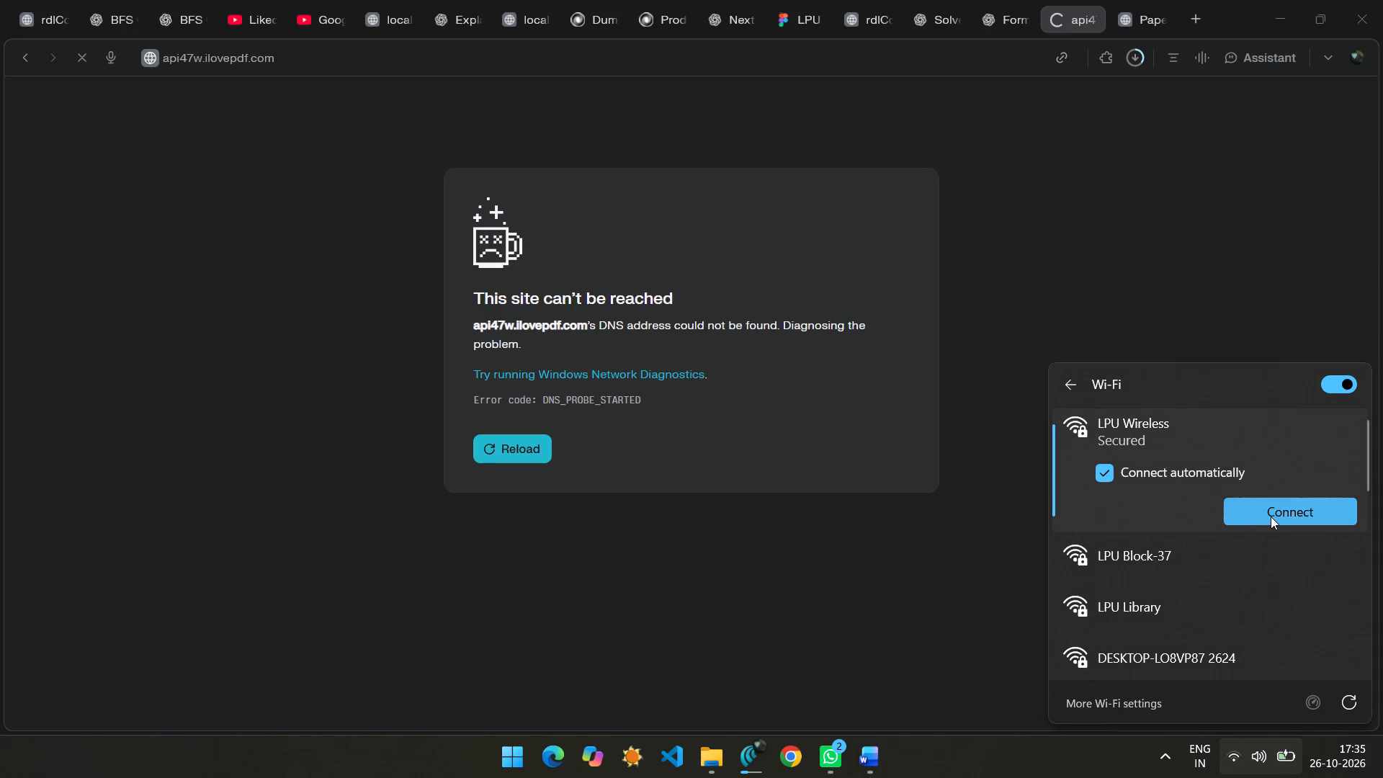
pyautogui.click(1271, 513)
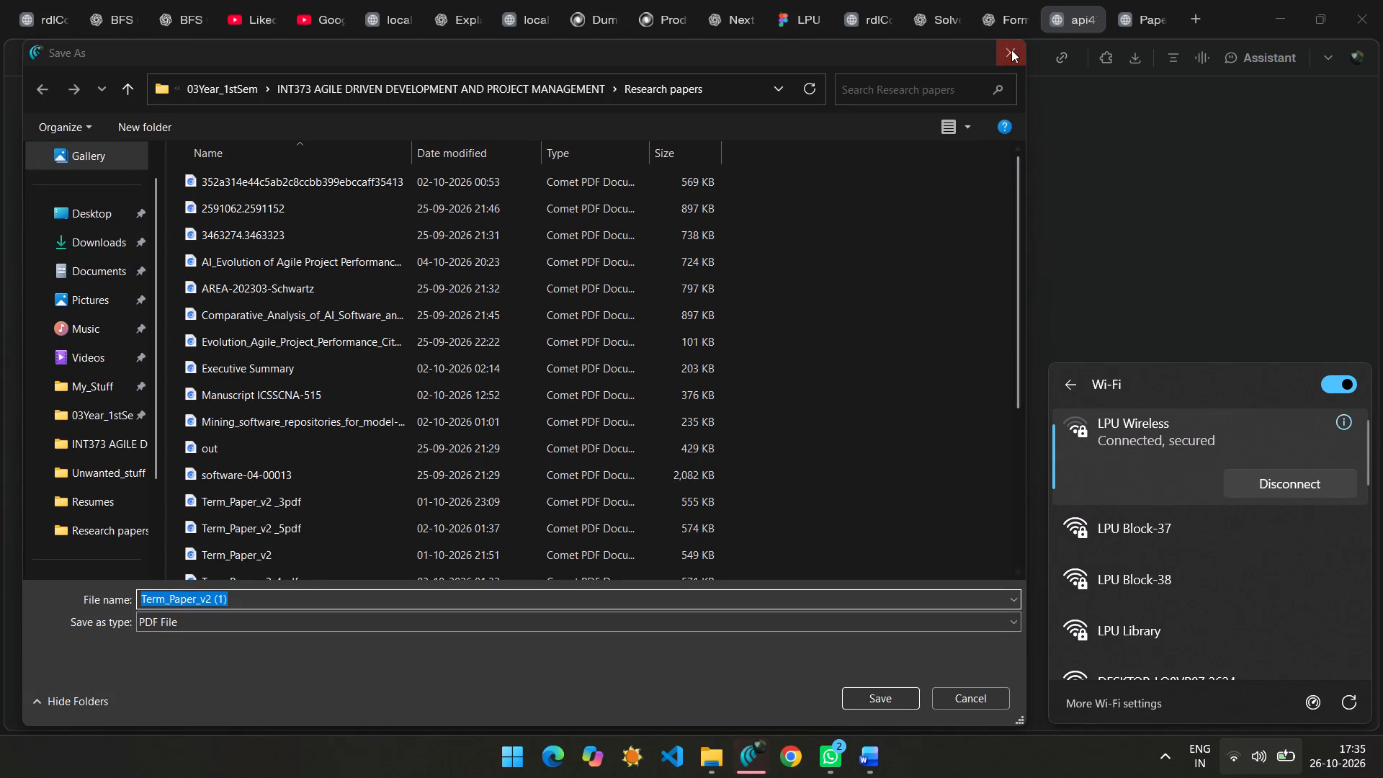
pyautogui.click(1011, 50)
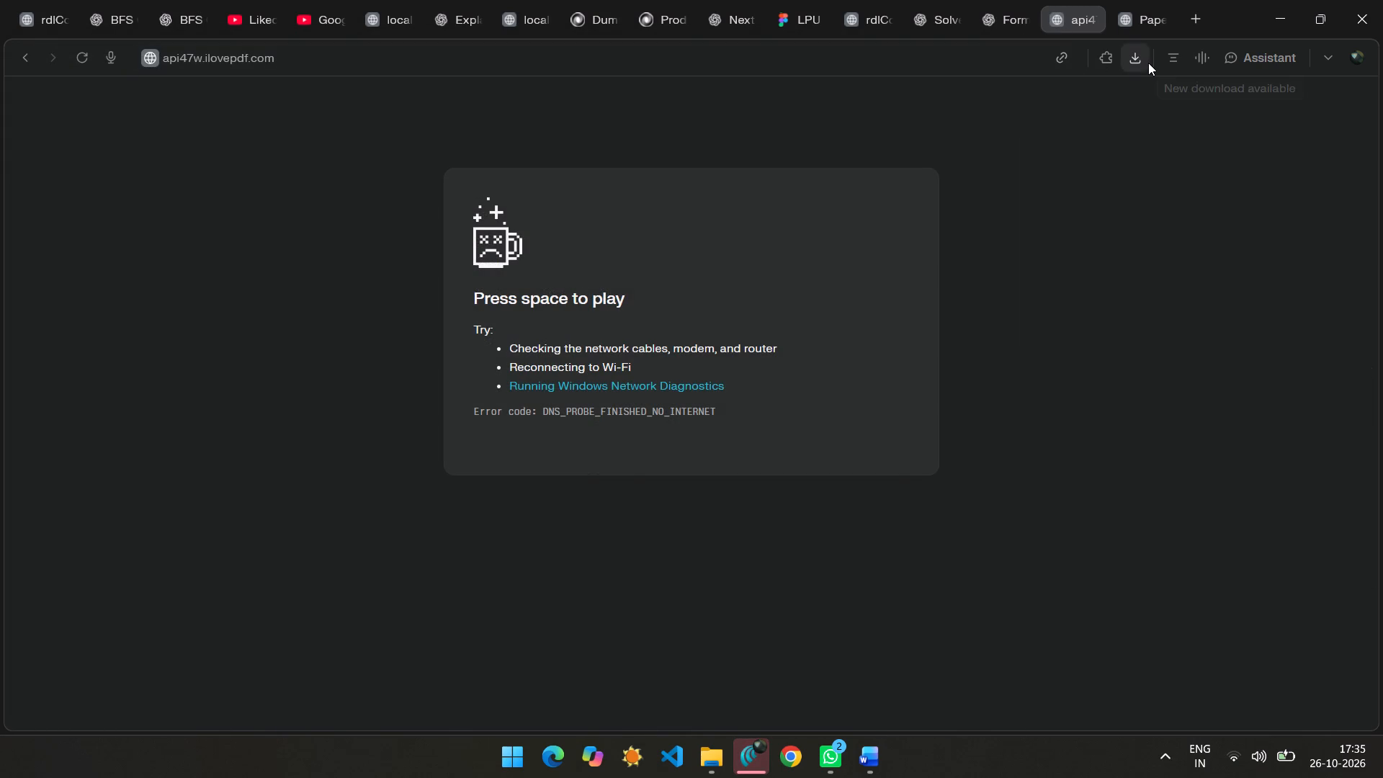
# Open the newest Term_Paper_v13.pdf from the recent download history.
pyautogui.click(1148, 63)
pyautogui.click(1079, 133)
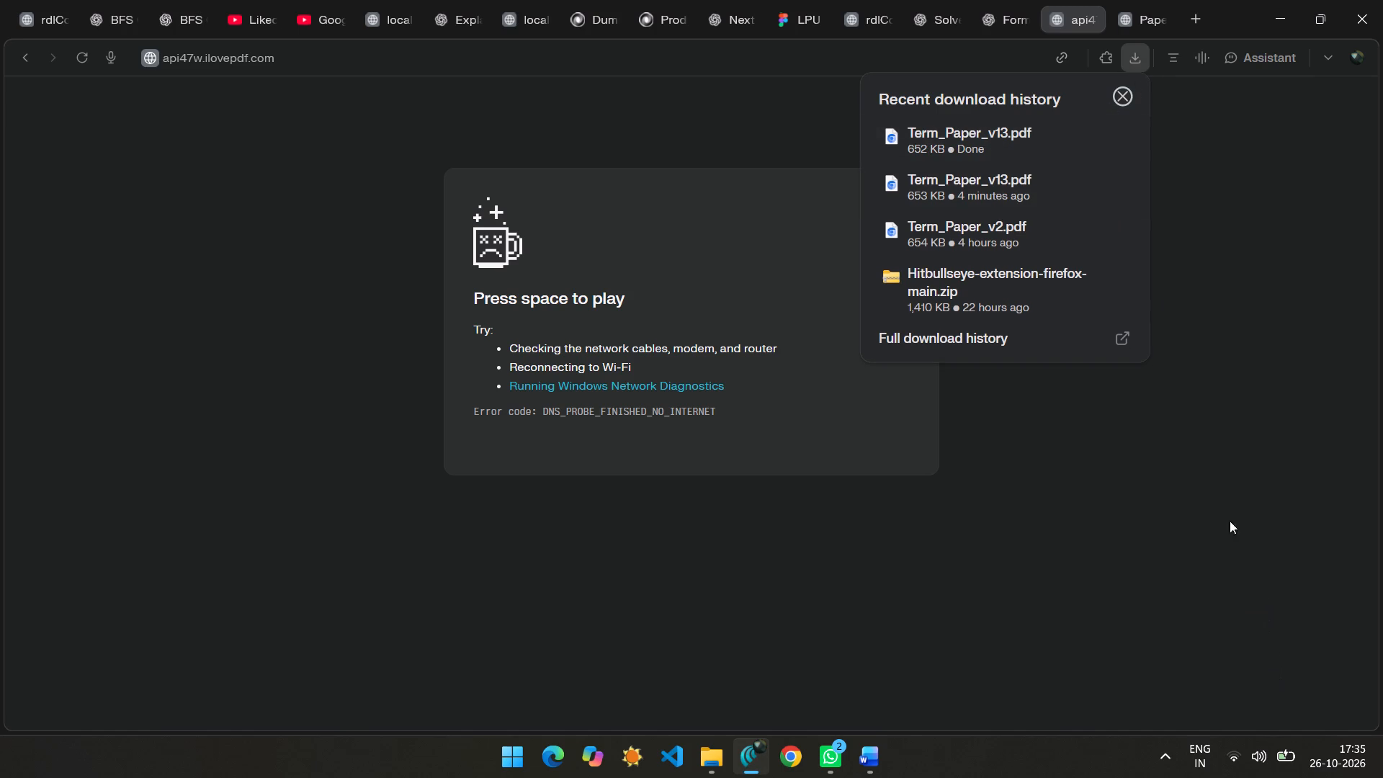
# Open the newly downloaded Term_Paper_v13.pdf and check its author block, page layout and last page of references.
pyautogui.click(1111, 130)
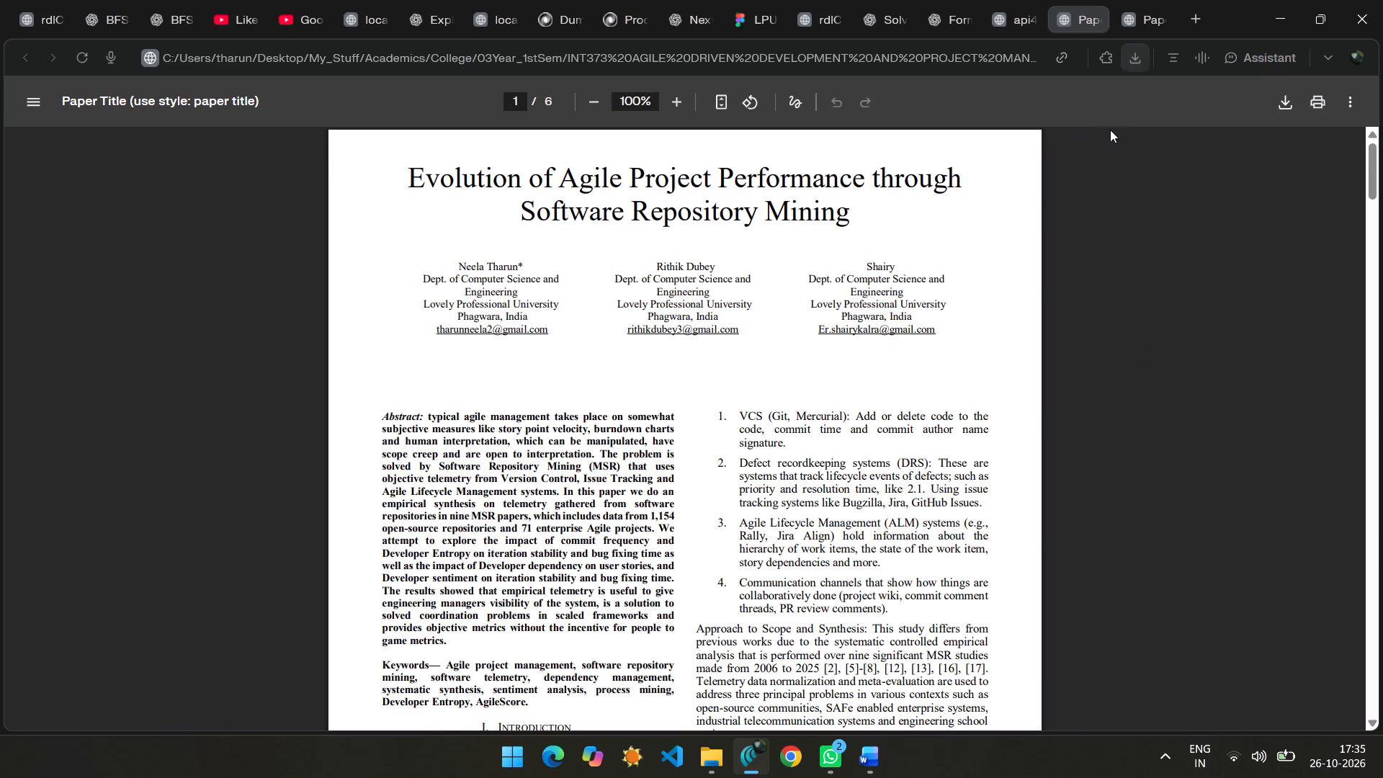
pyautogui.scroll(-10, 777, 379)
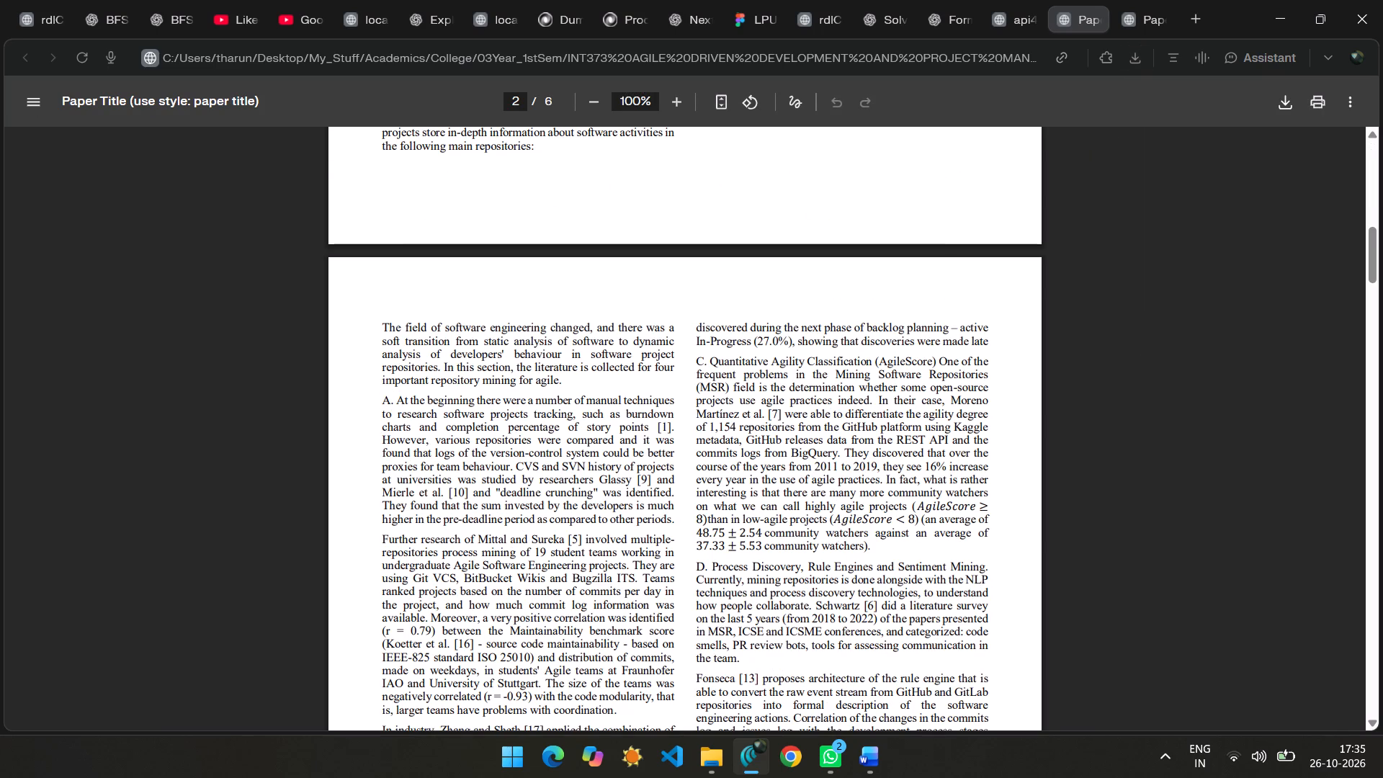
pyautogui.scroll(-19, 776, 369)
pyautogui.scroll(-6, 776, 356)
pyautogui.scroll(3, 776, 356)
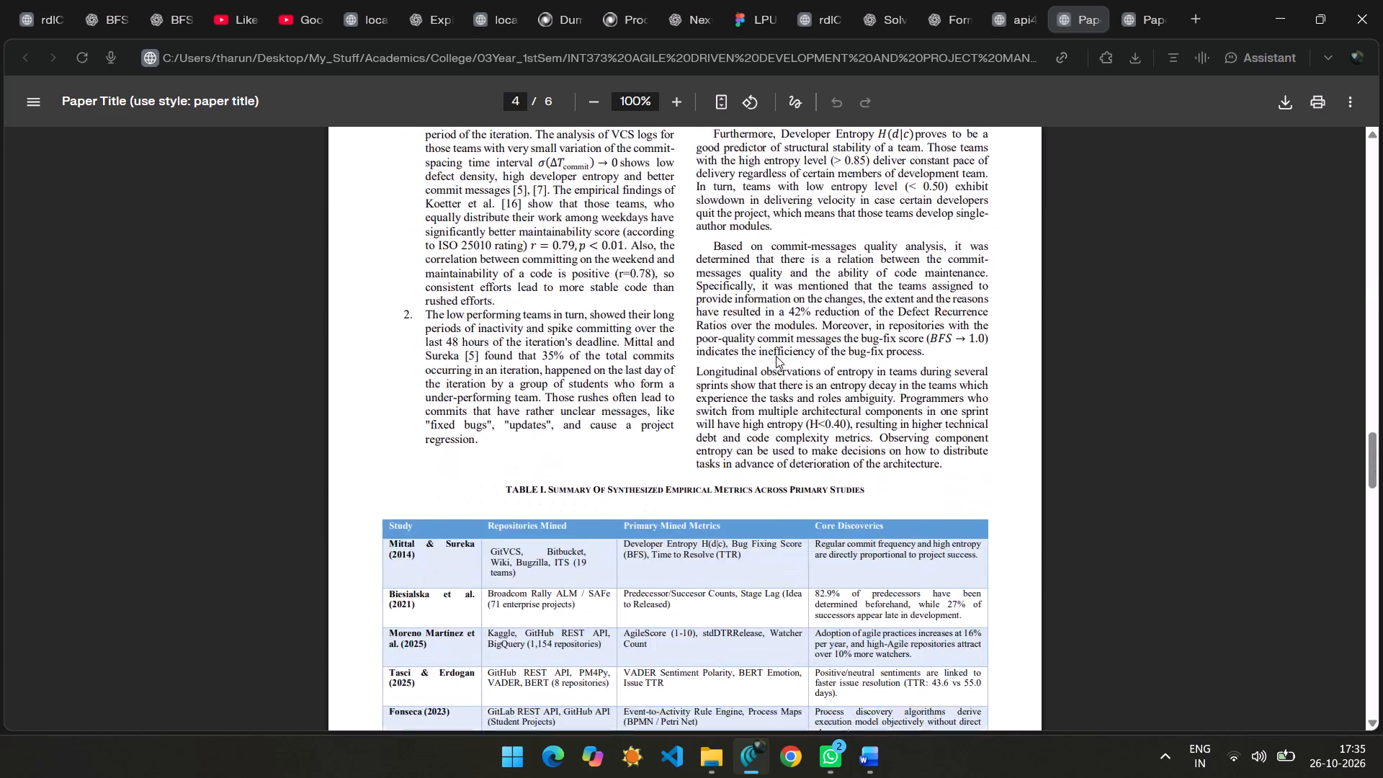
pyautogui.scroll(3, 776, 356)
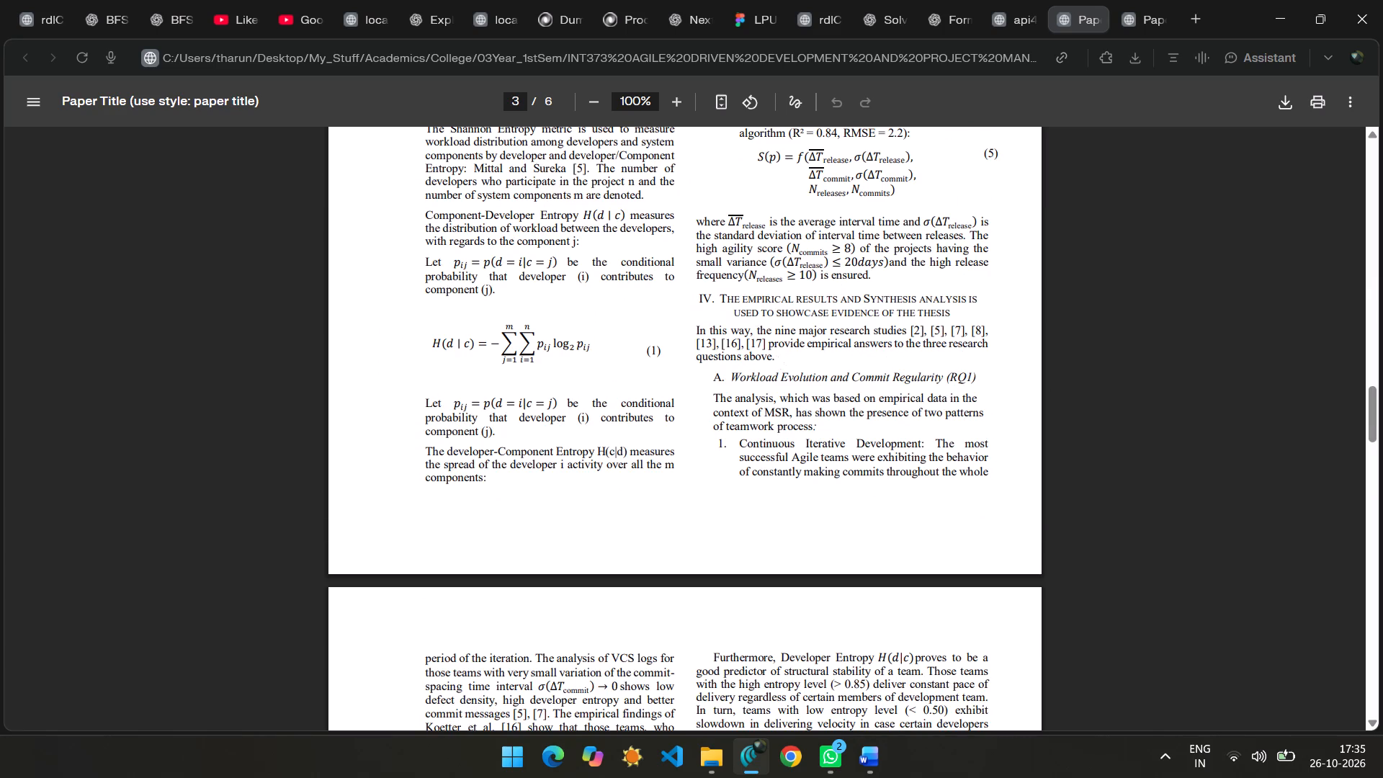
pyautogui.scroll(-15, 776, 355)
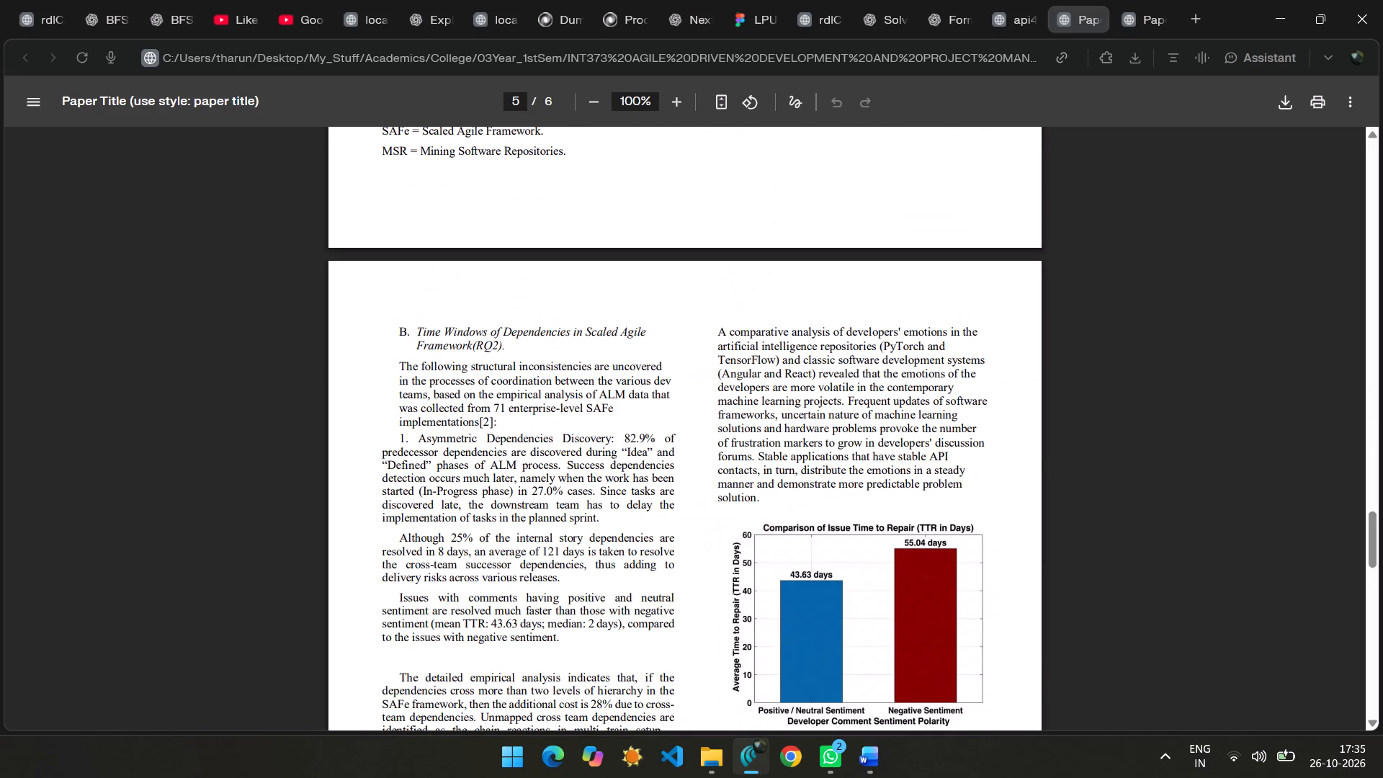
pyautogui.scroll(7, 764, 340)
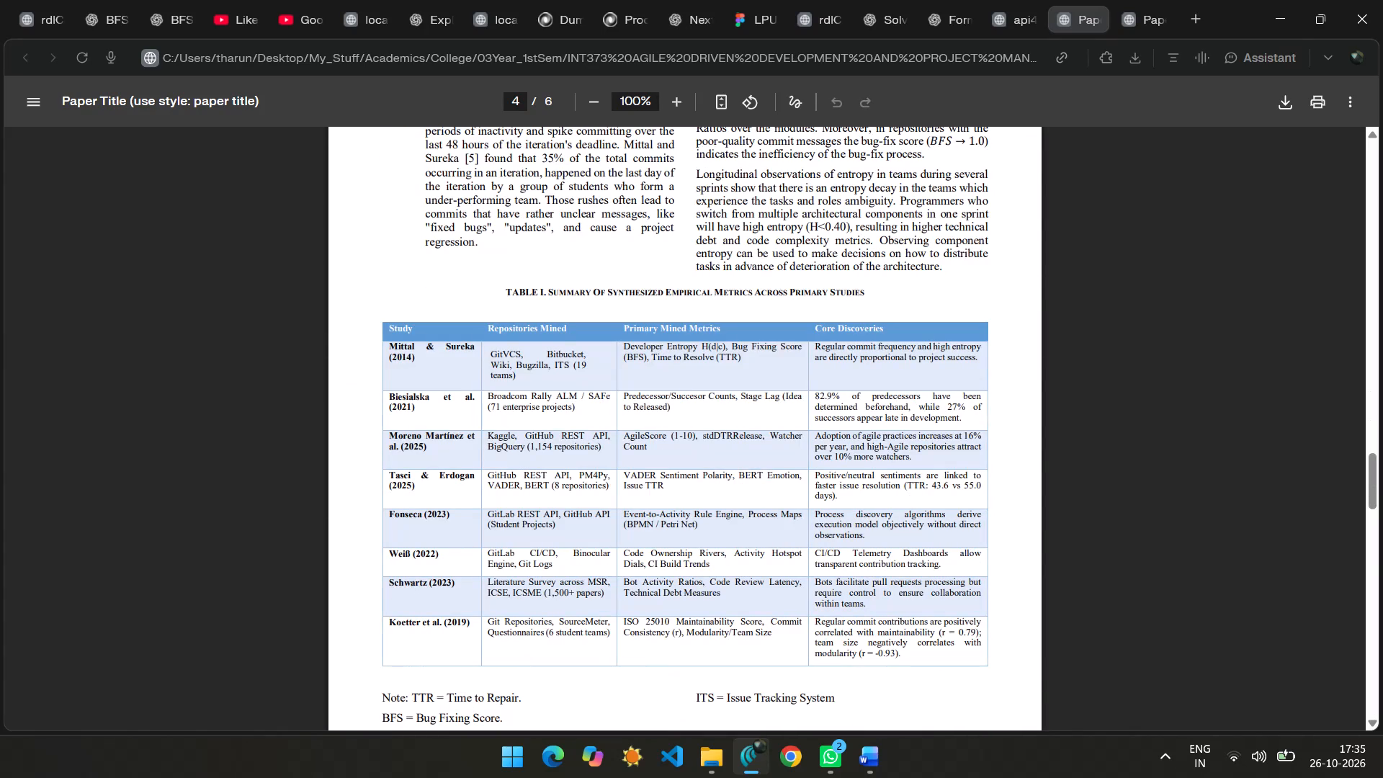
pyautogui.scroll(-15, 759, 341)
pyautogui.scroll(-7, 756, 355)
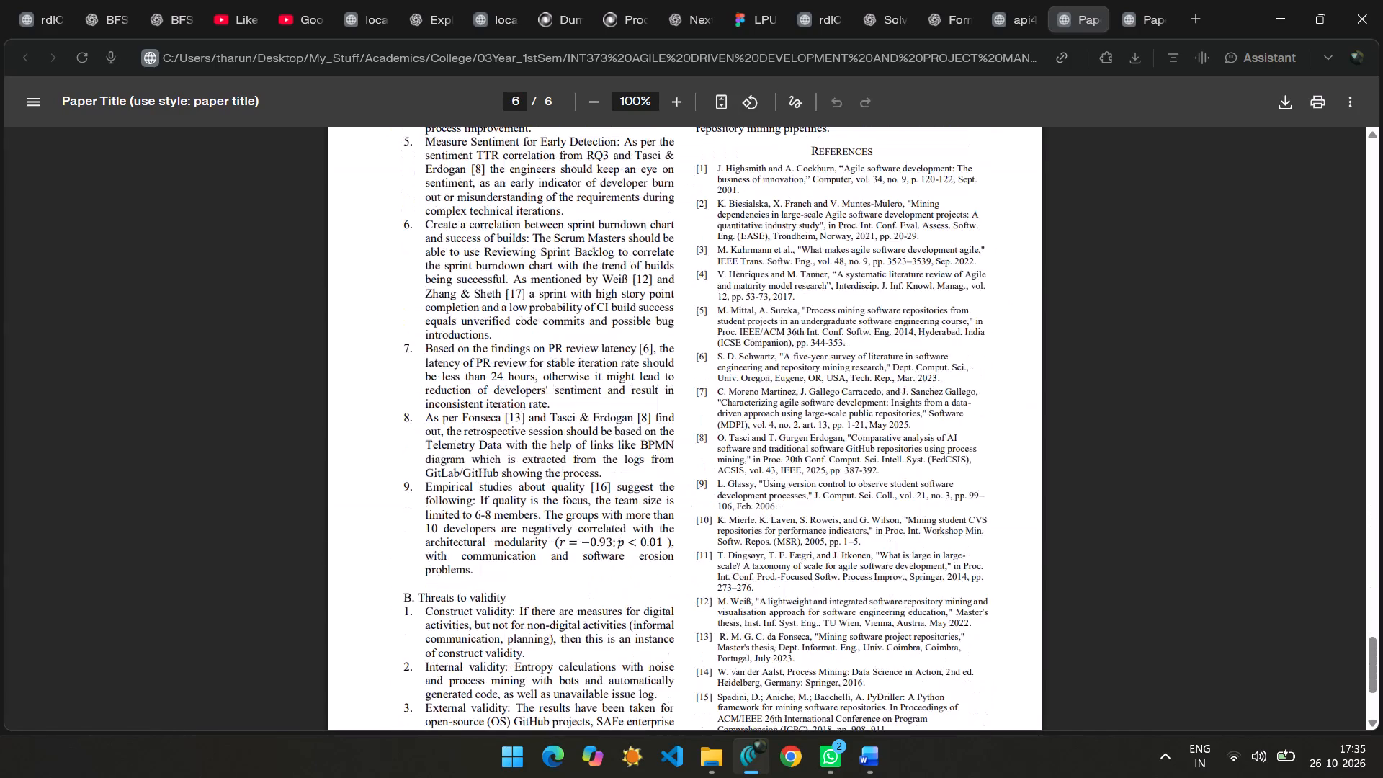
pyautogui.scroll(19, 756, 354)
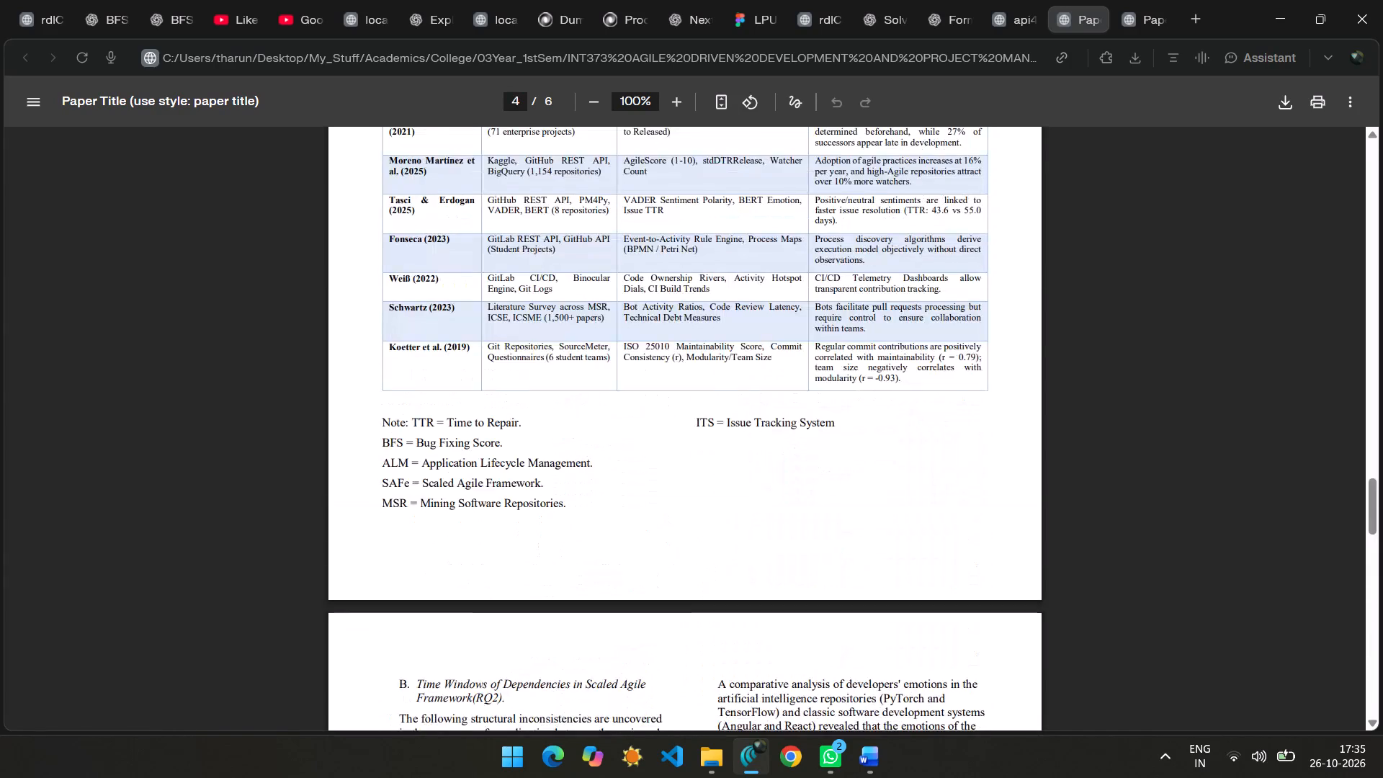
pyautogui.scroll(-16, 756, 354)
pyautogui.scroll(-13, 756, 352)
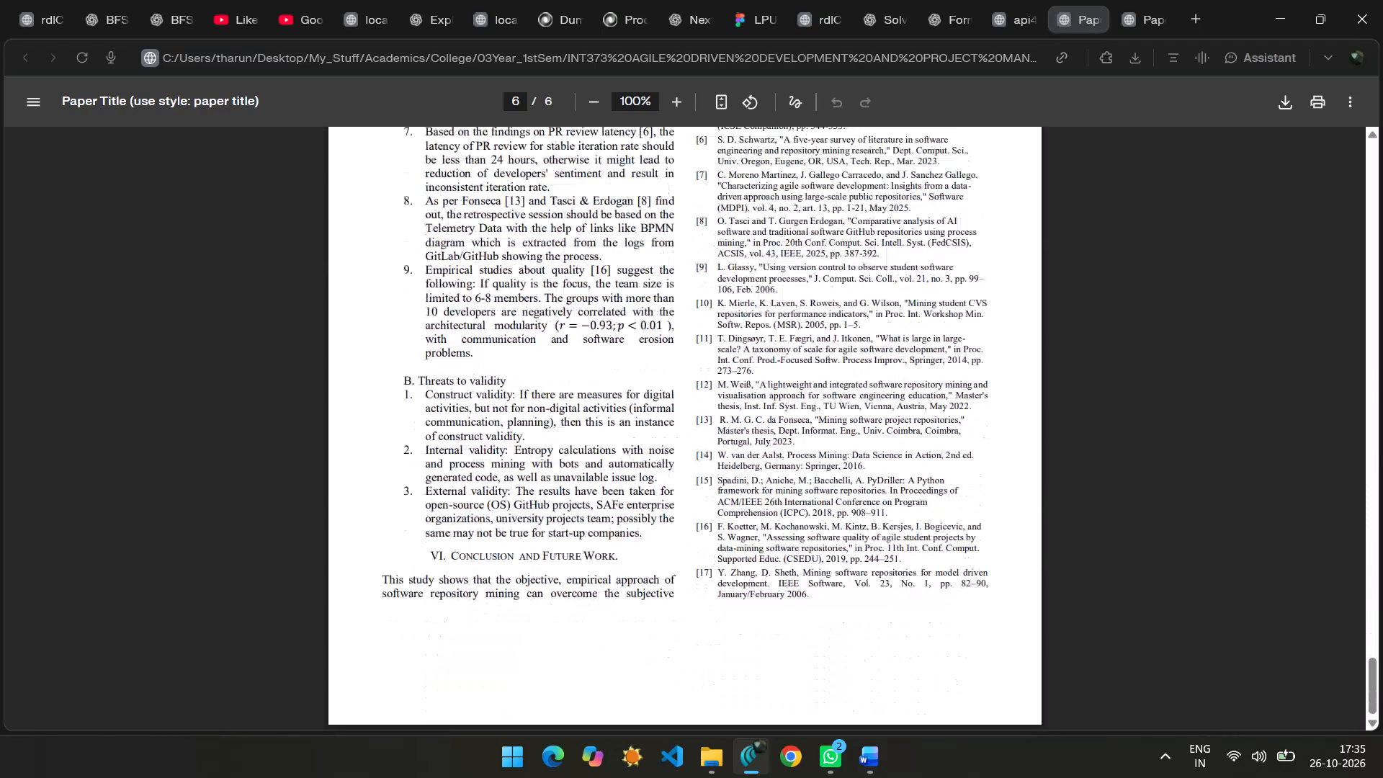
pyautogui.scroll(-2, 756, 352)
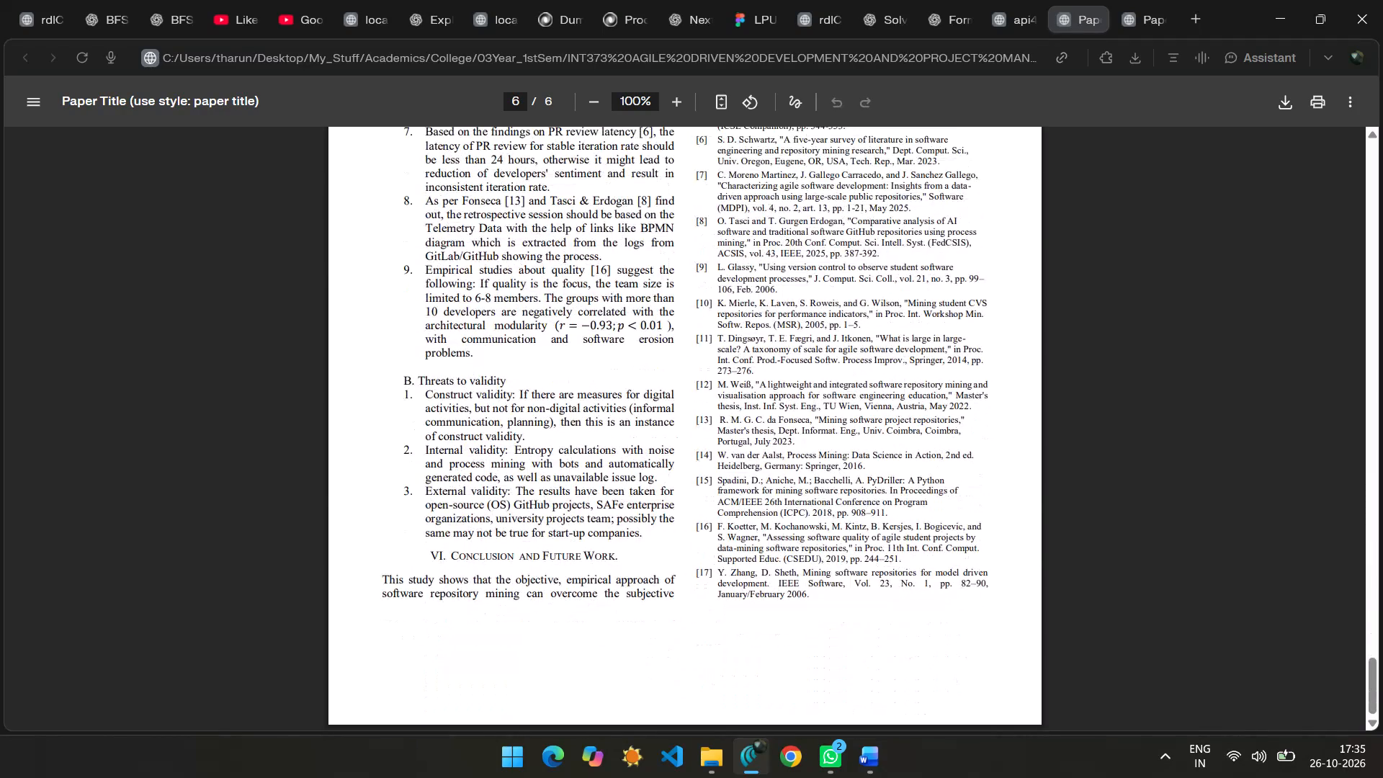
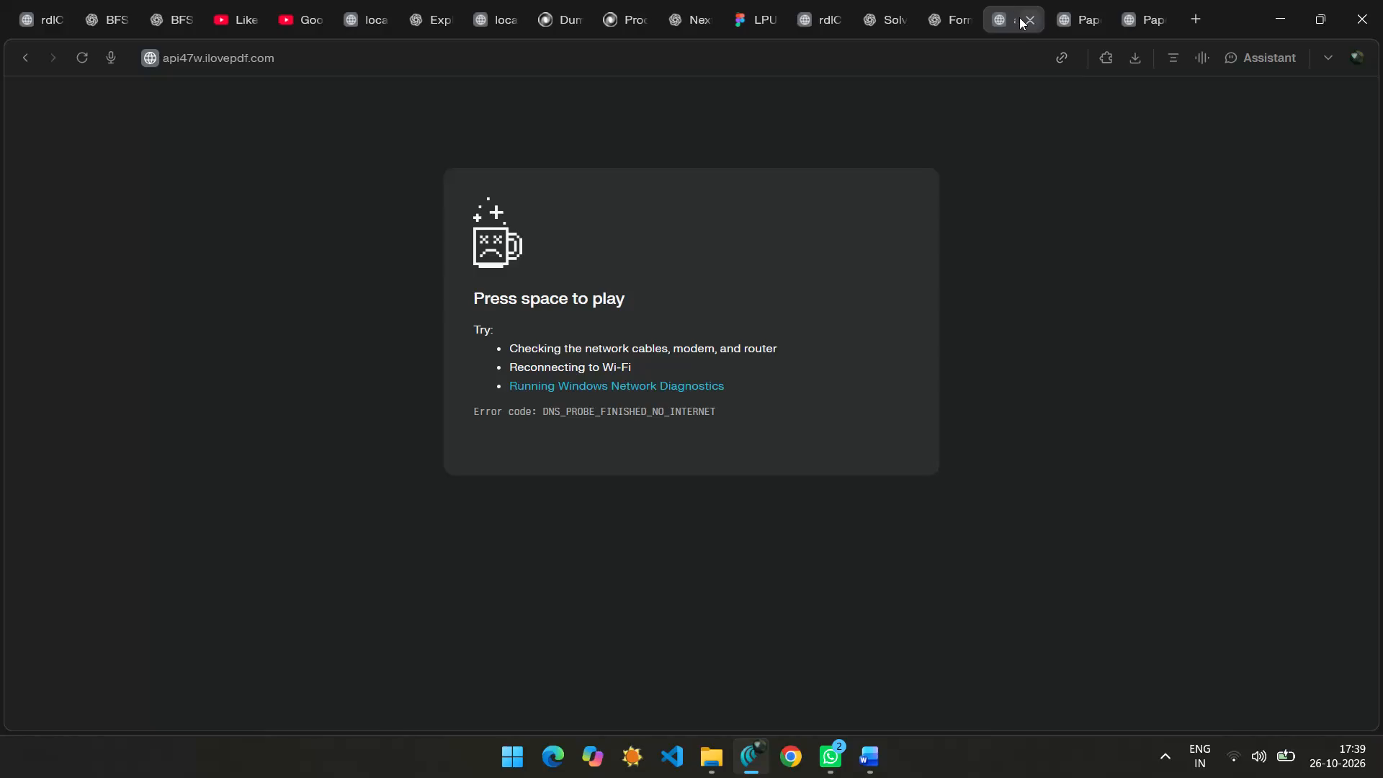
# Close the leftover iLovePDF browser tab.
pyautogui.click(1019, 17)
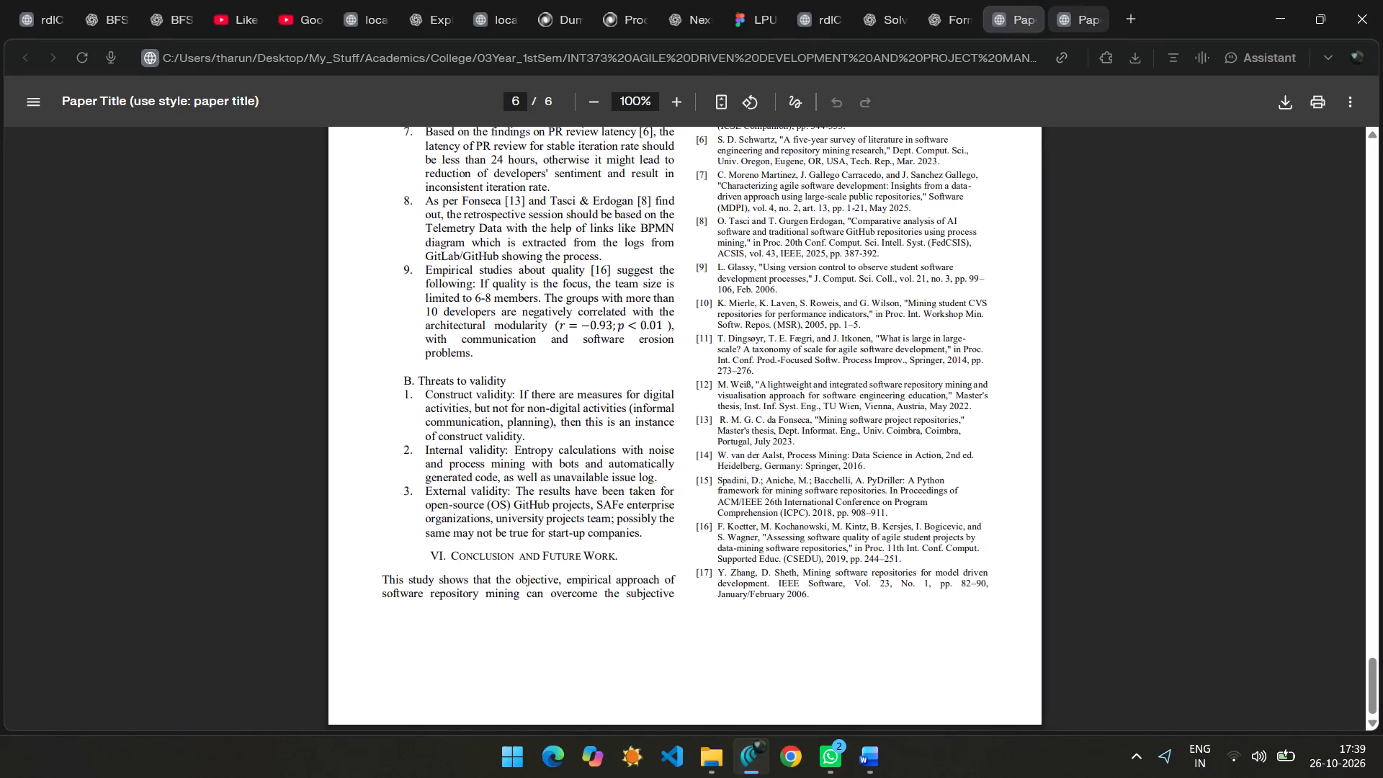
# Check the open paper PDF from its last page back to the title and author block on page 1.
pyautogui.scroll(17, 871, 221)
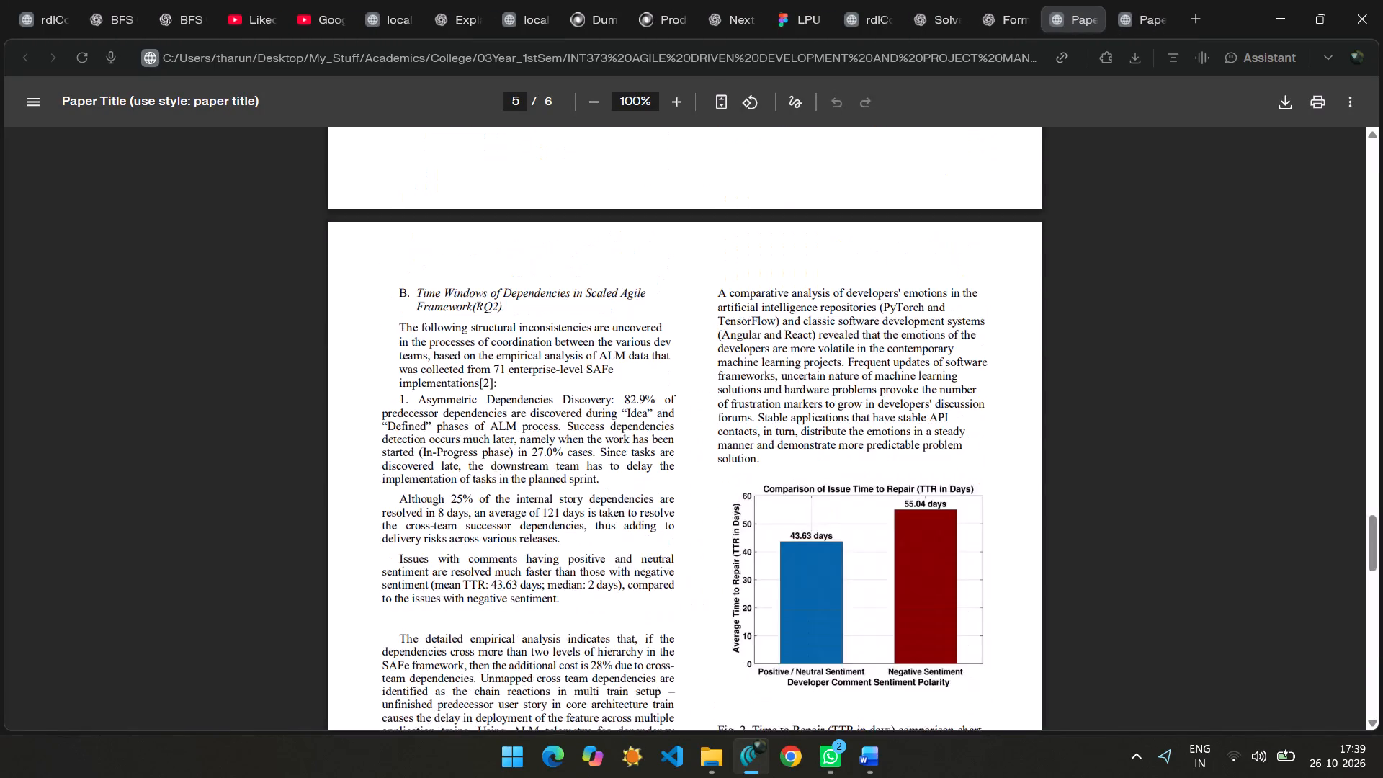
pyautogui.scroll(19, 871, 221)
pyautogui.scroll(13, 871, 221)
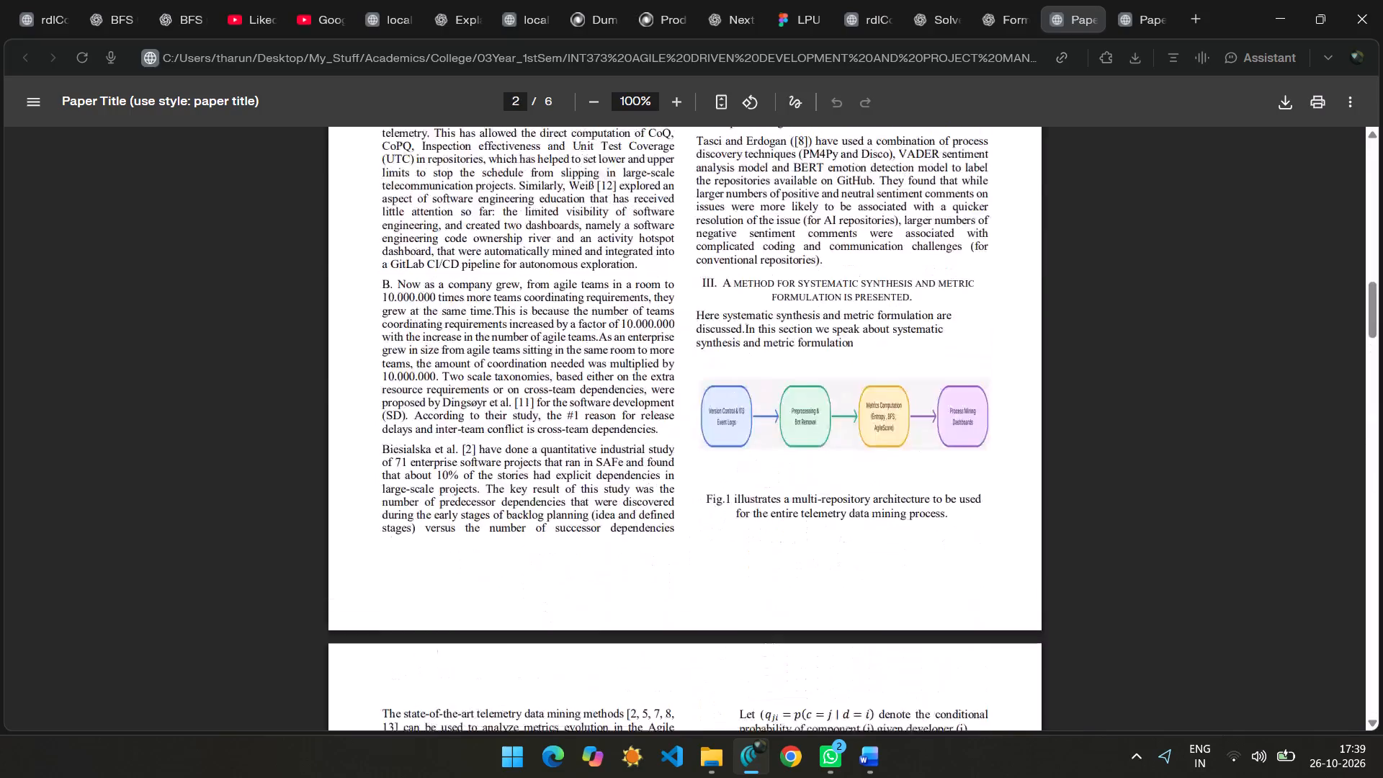
pyautogui.scroll(19, 871, 221)
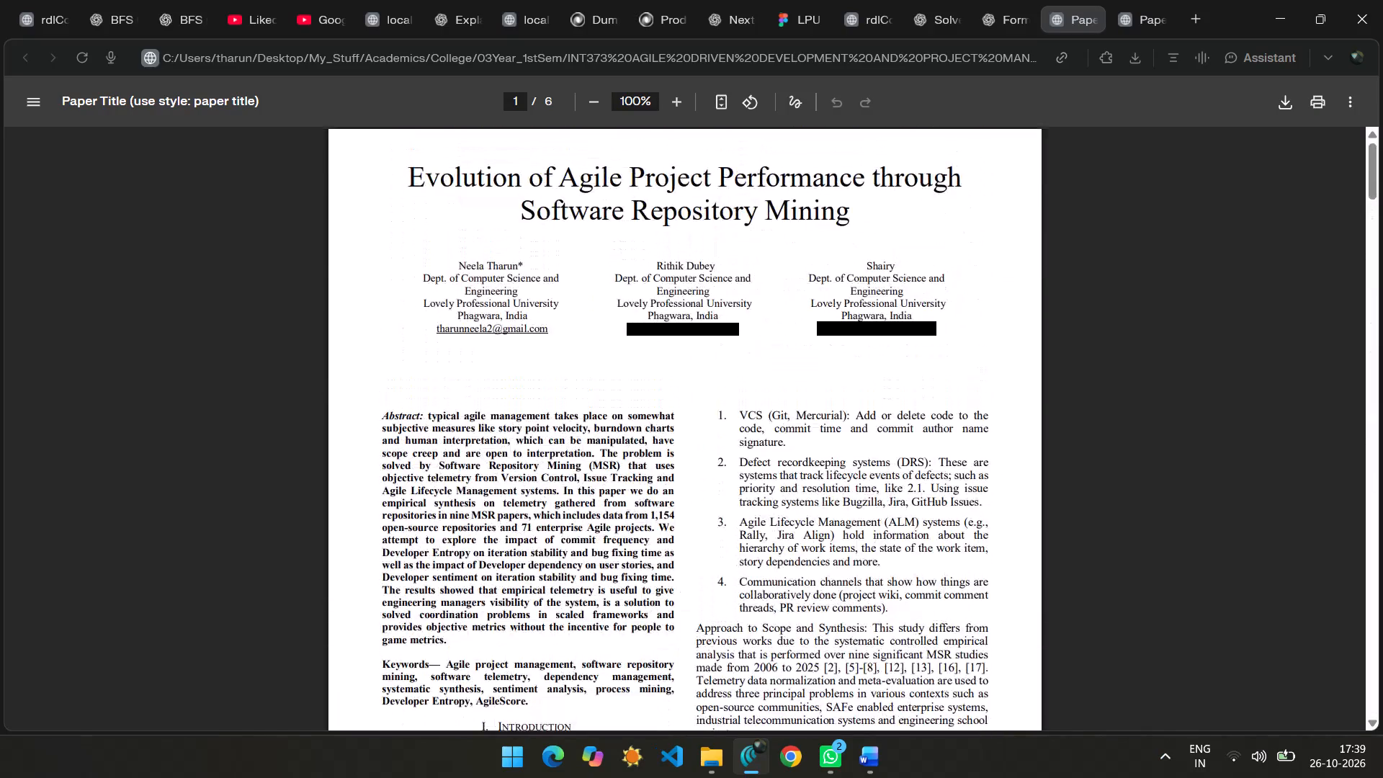
pyautogui.scroll(-3, 871, 221)
pyautogui.scroll(1, 871, 221)
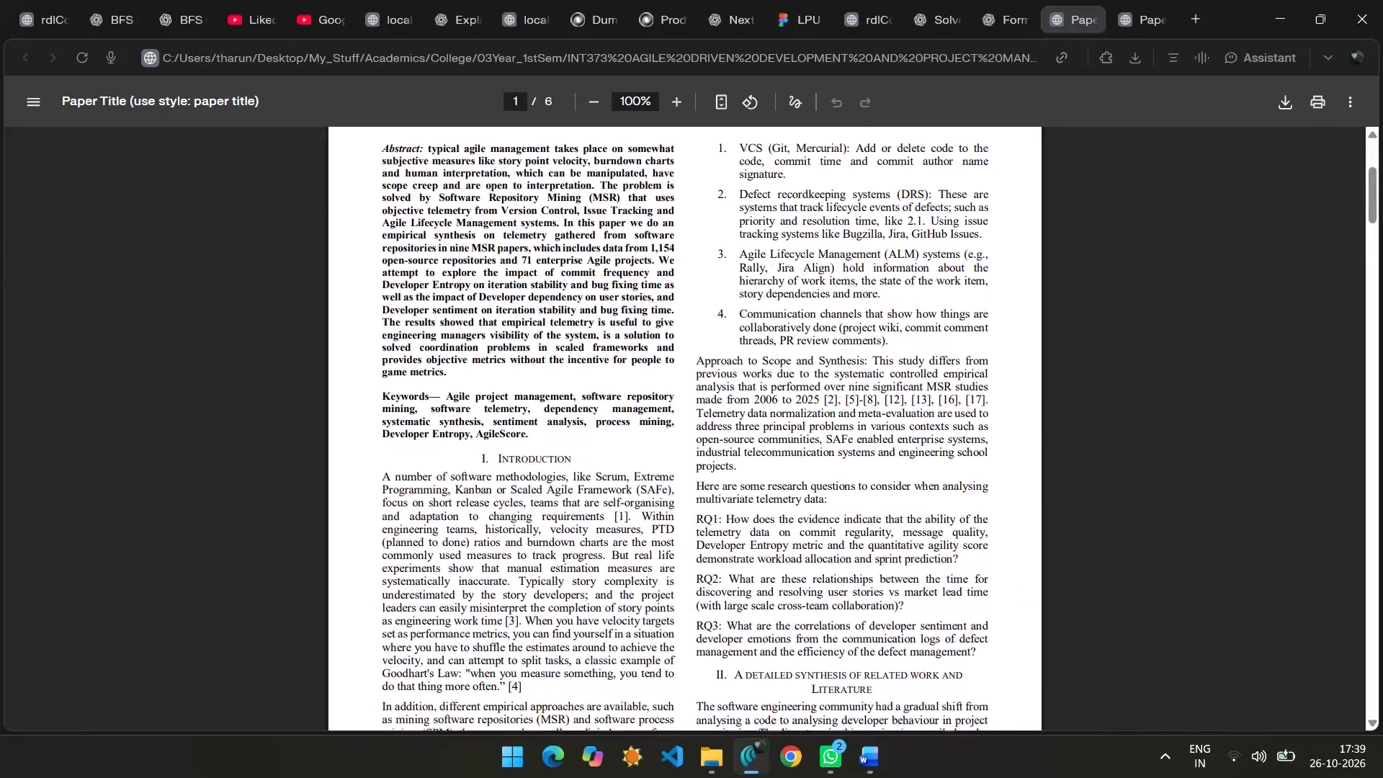
pyautogui.scroll(2, 871, 221)
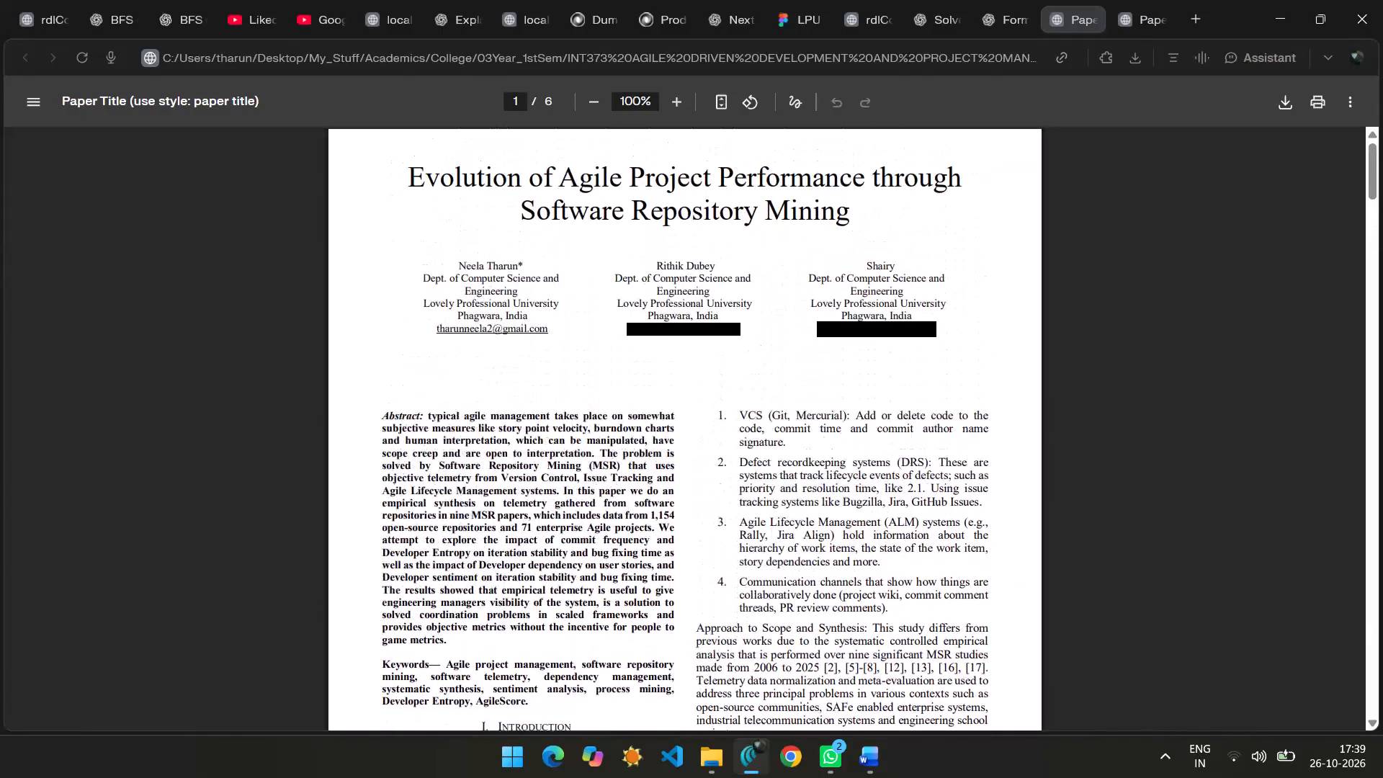
# Examine the layout of all six PDF pages, from the abstract through Table I and the charts to the references, and go back up.
pyautogui.scroll(-2, 886, 220)
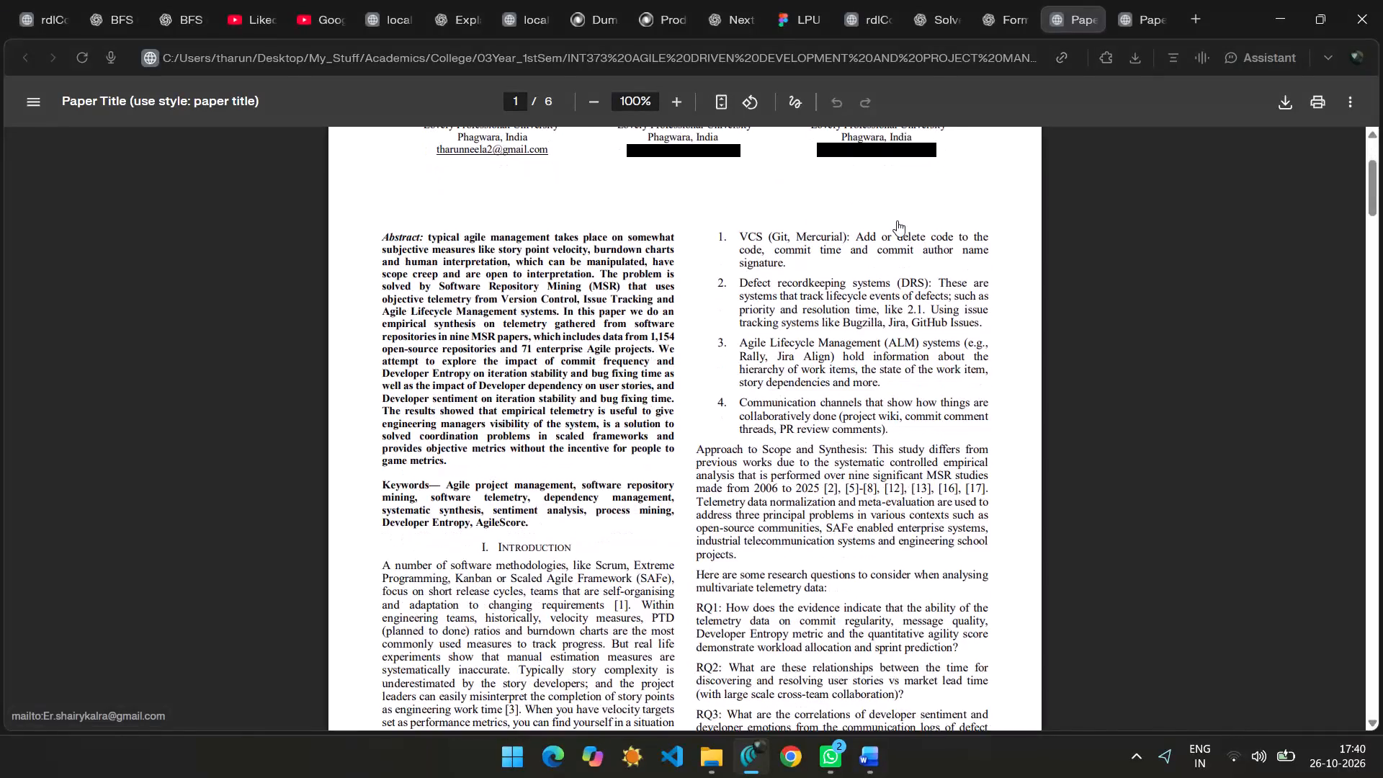
pyautogui.scroll(-18, 897, 220)
pyautogui.scroll(-7, 923, 236)
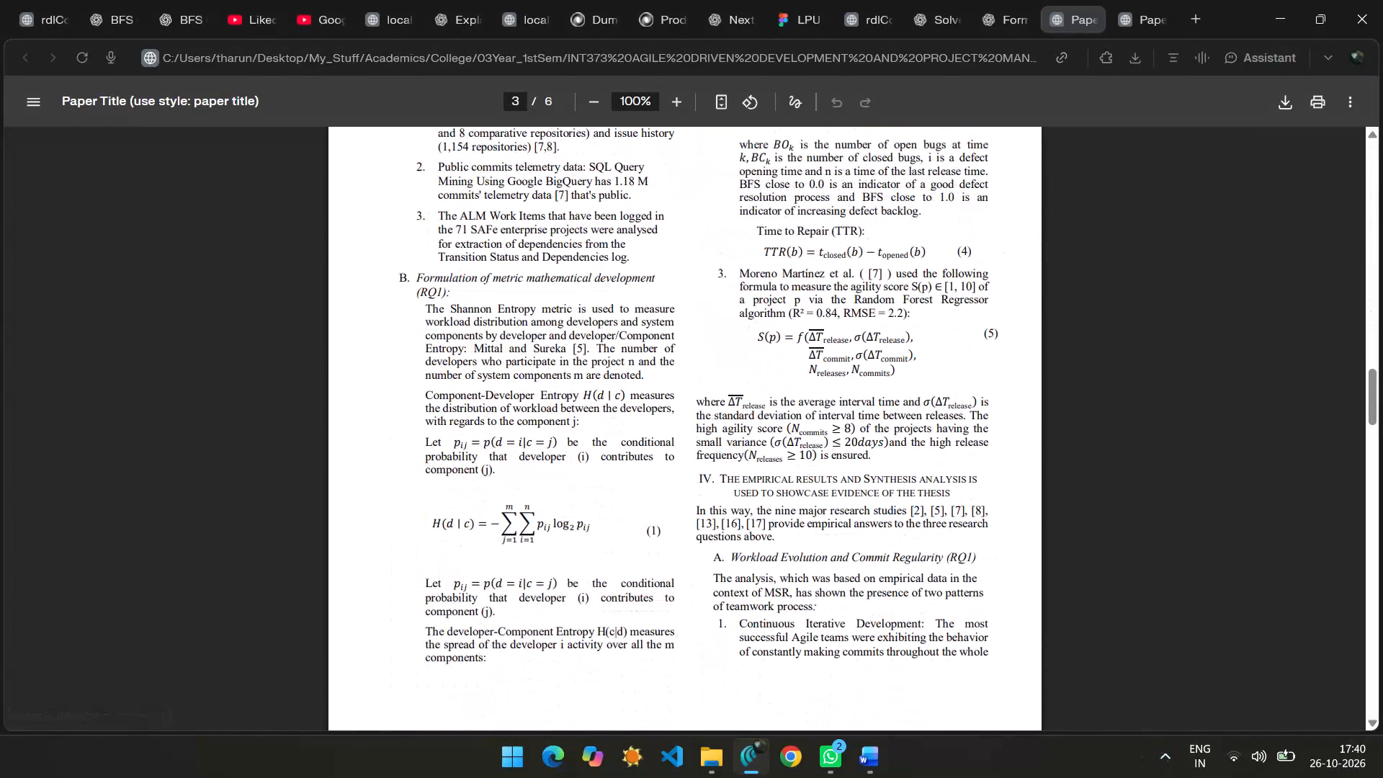
pyautogui.scroll(-5, 1000, 255)
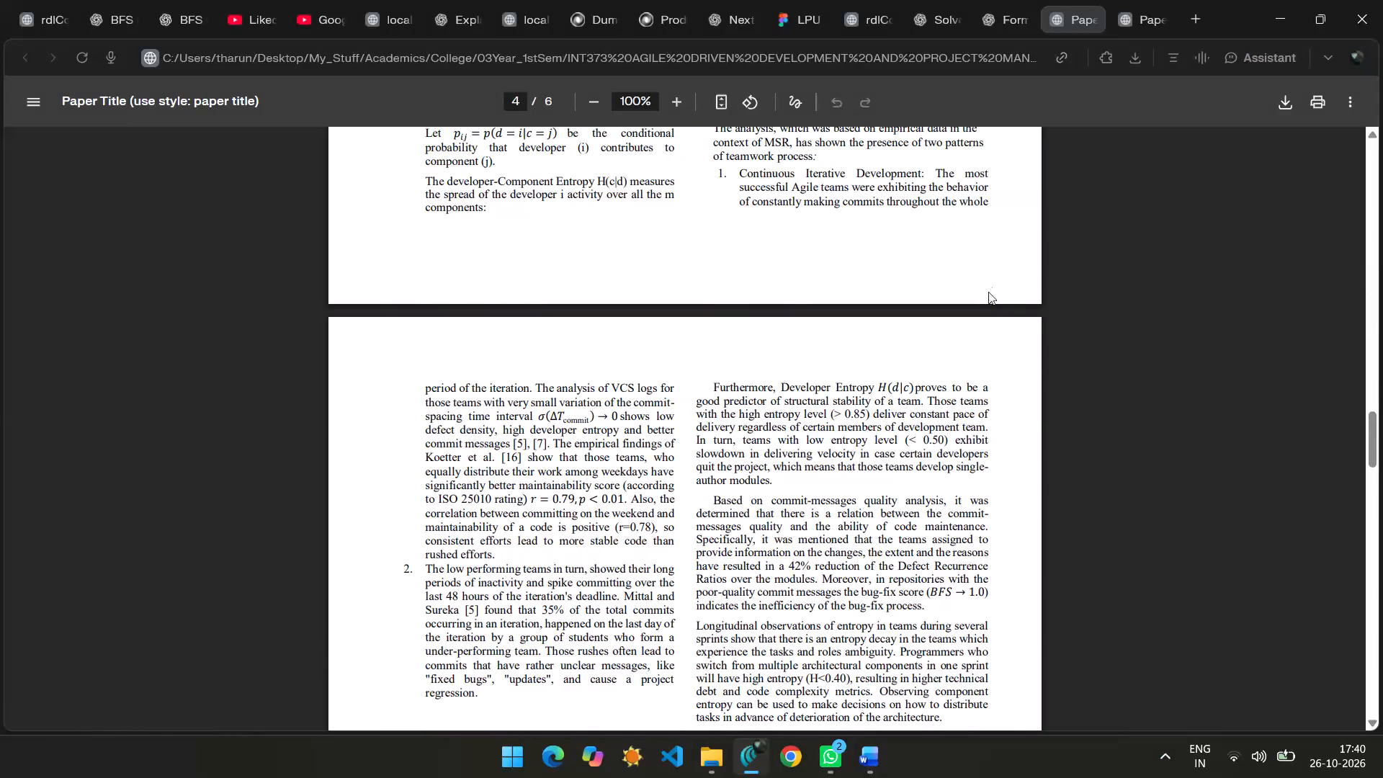
pyautogui.scroll(-6, 1006, 292)
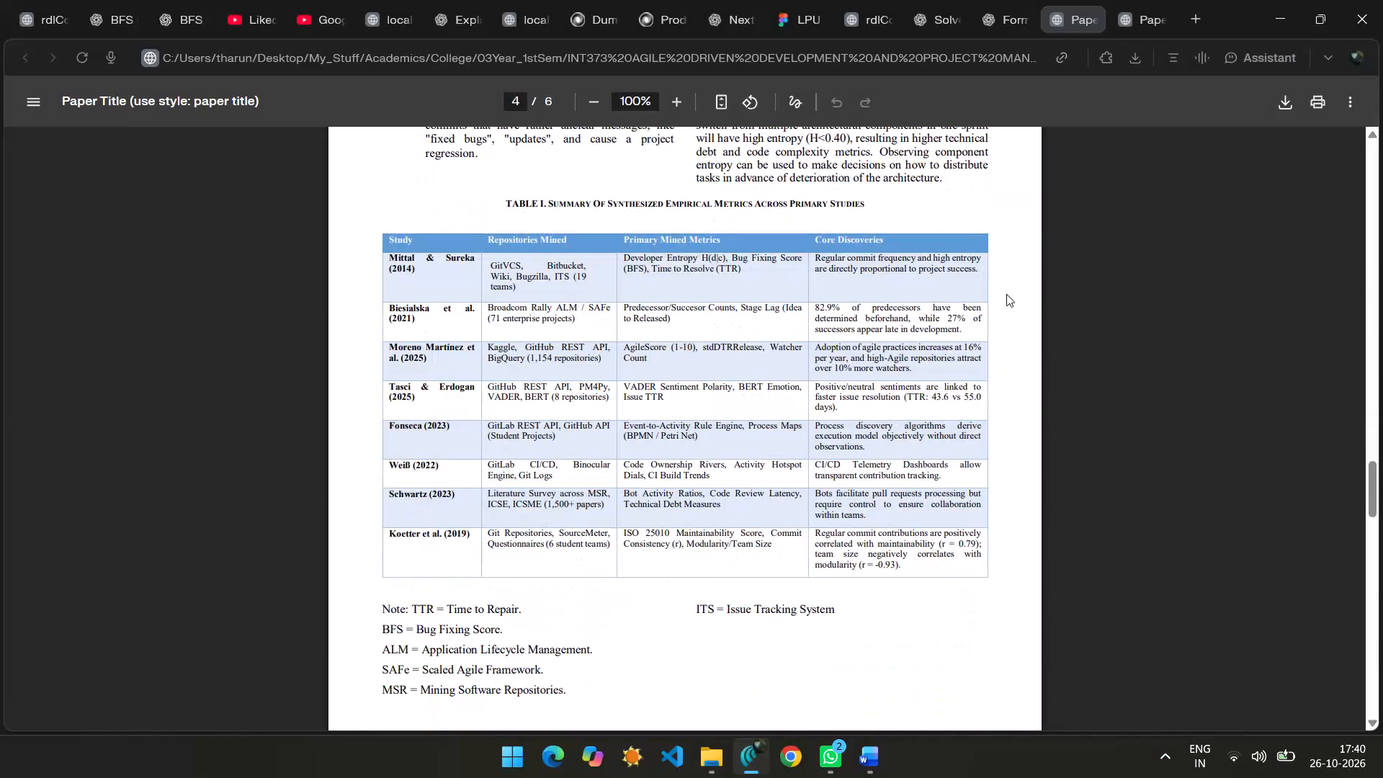
pyautogui.scroll(-5, 728, 321)
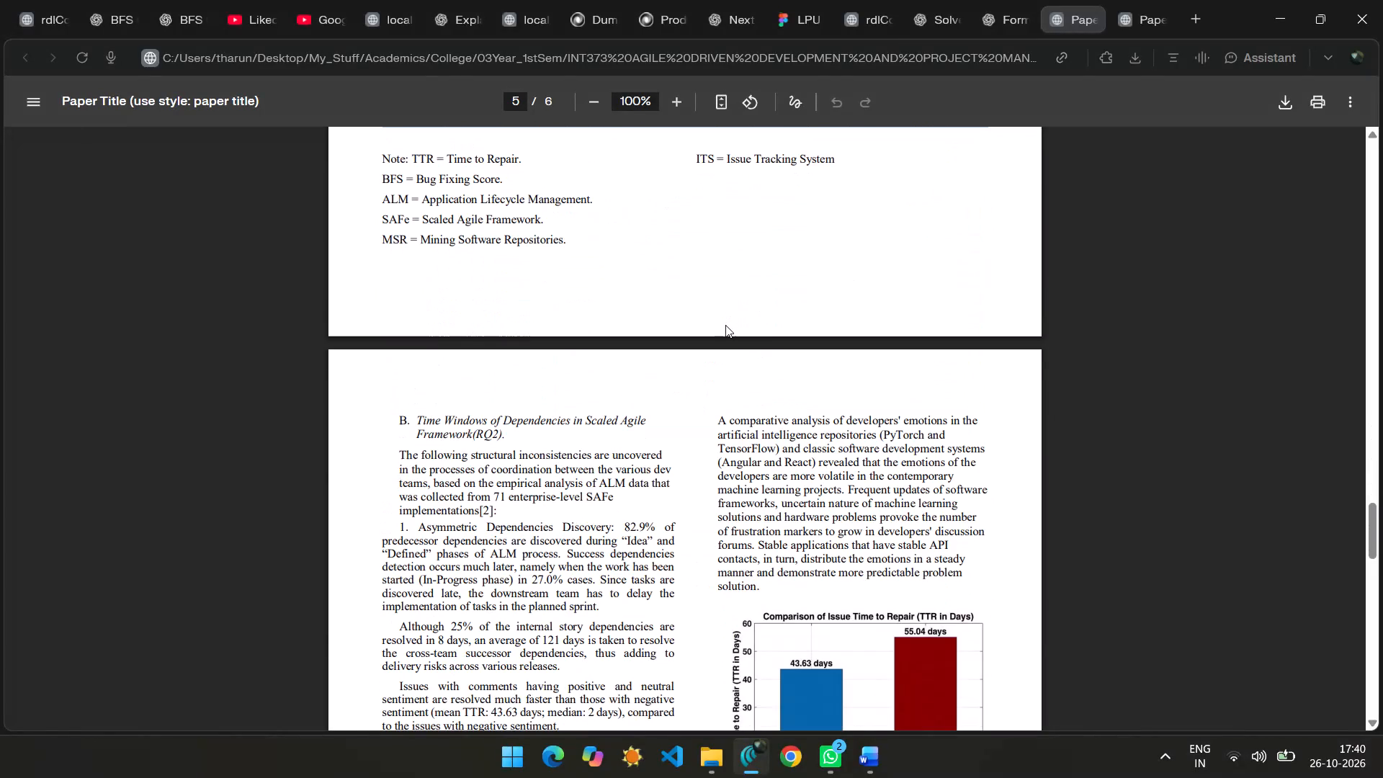
pyautogui.scroll(-10, 725, 326)
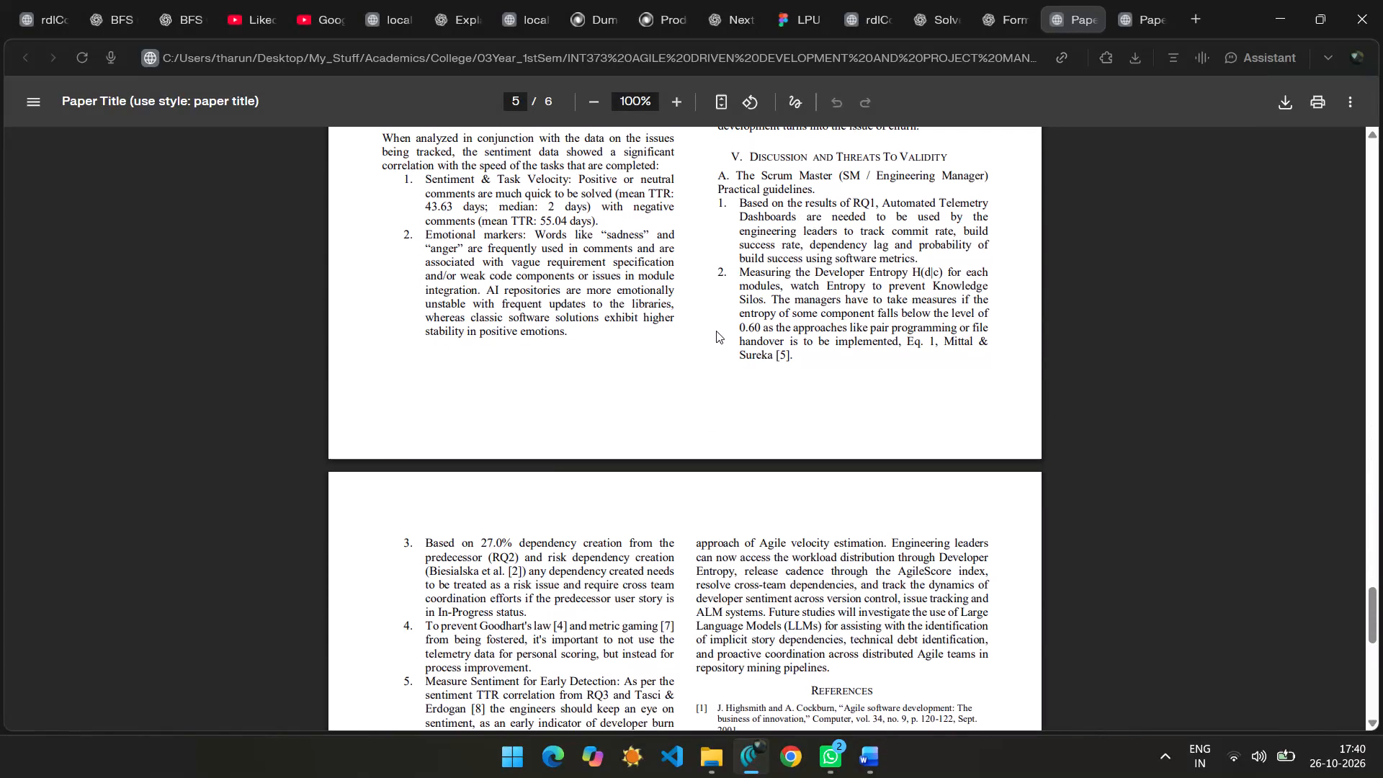
pyautogui.scroll(-3, 716, 331)
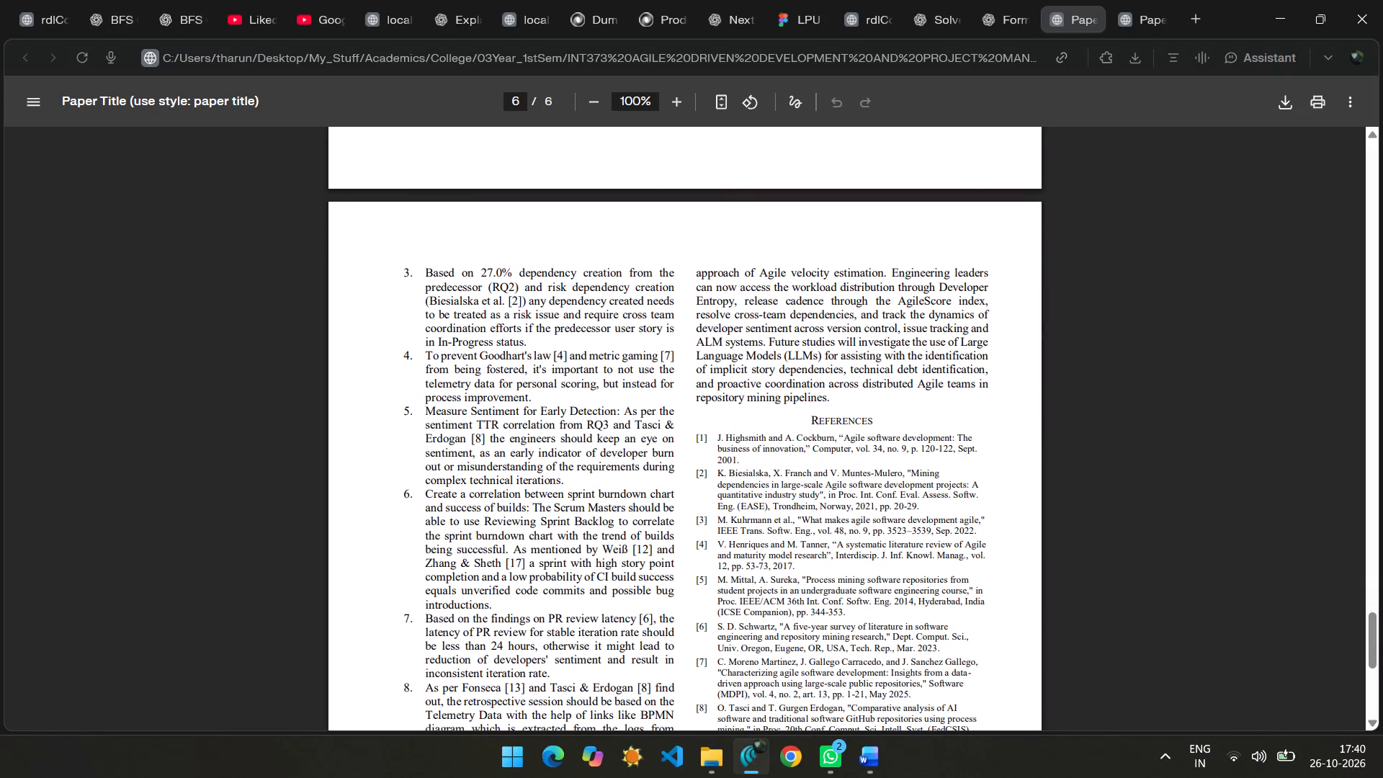
pyautogui.scroll(-15, 740, 361)
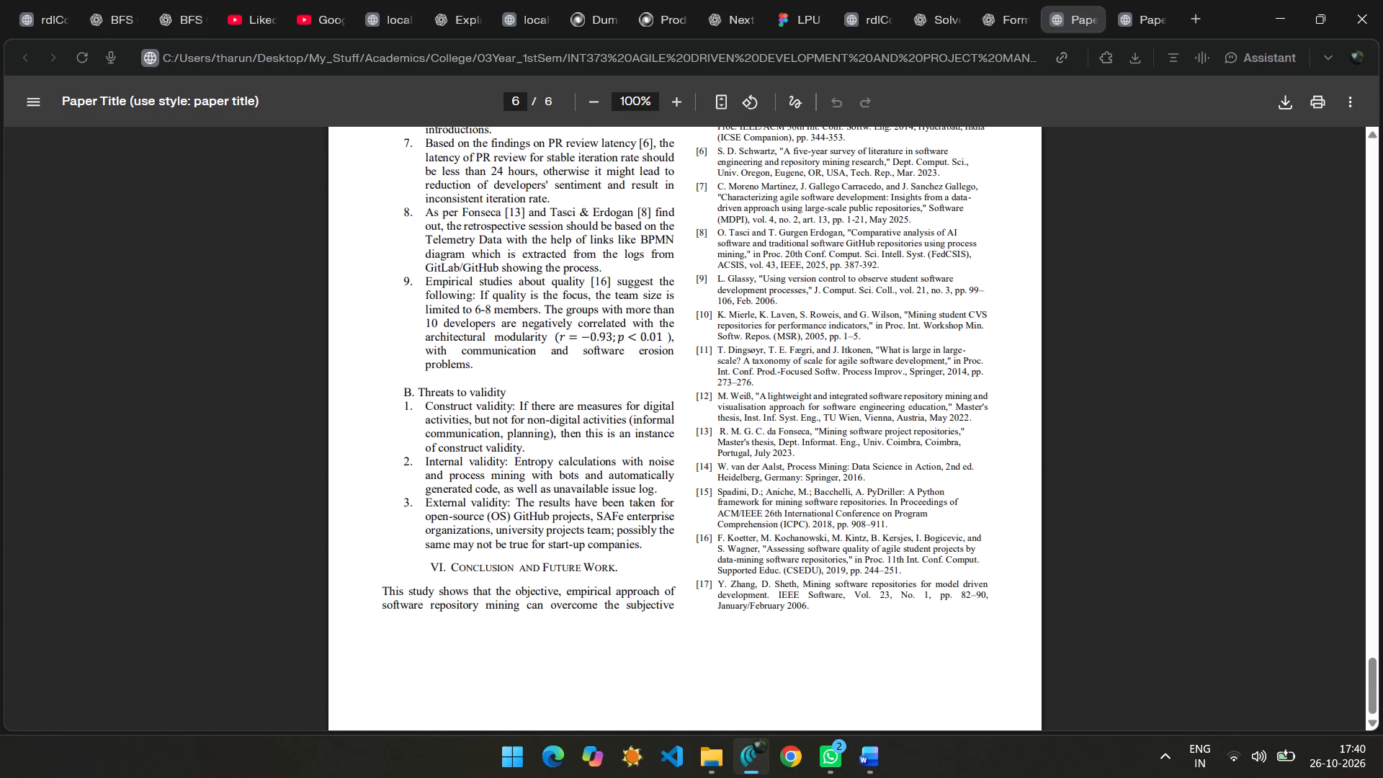
pyautogui.moveTo(1377, 661); pyautogui.dragTo(1359, 564)
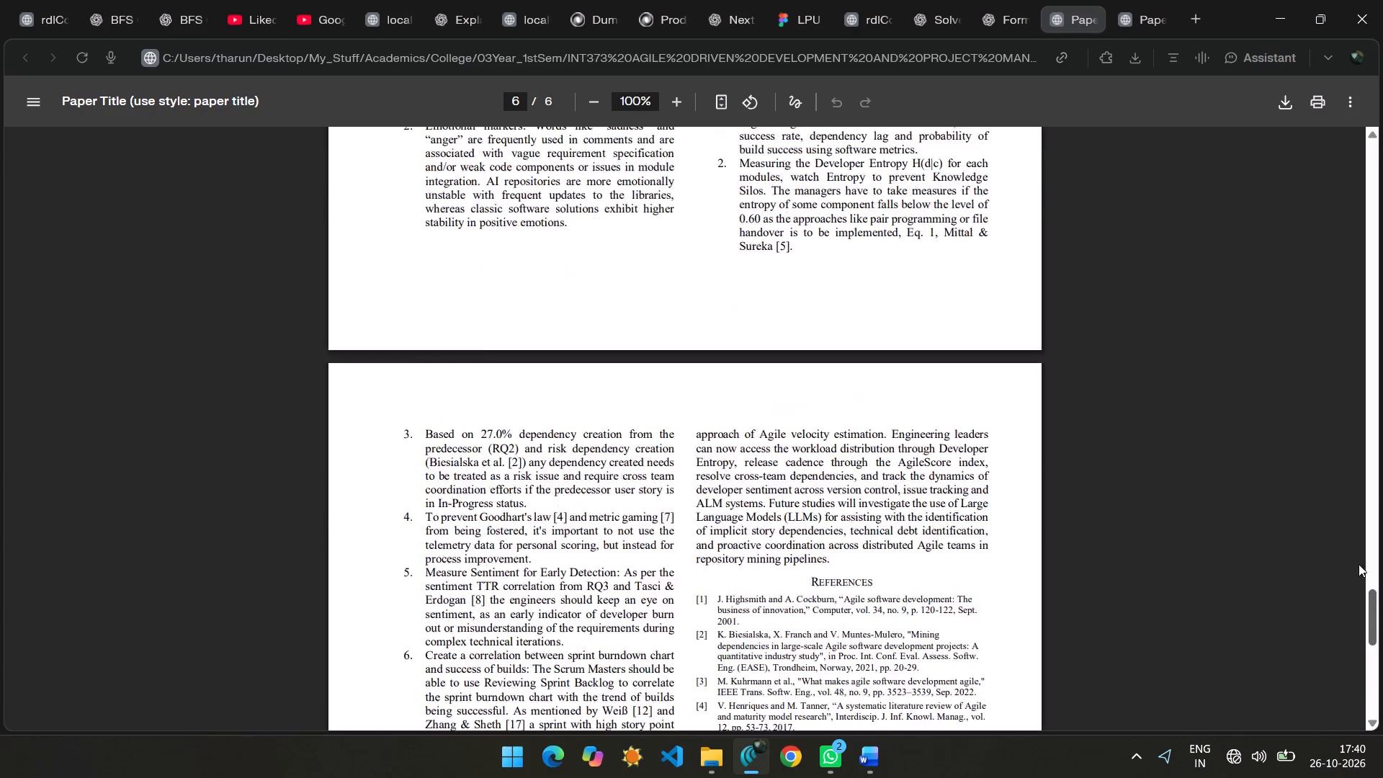
pyautogui.moveTo(1359, 564); pyautogui.dragTo(1382, 381)
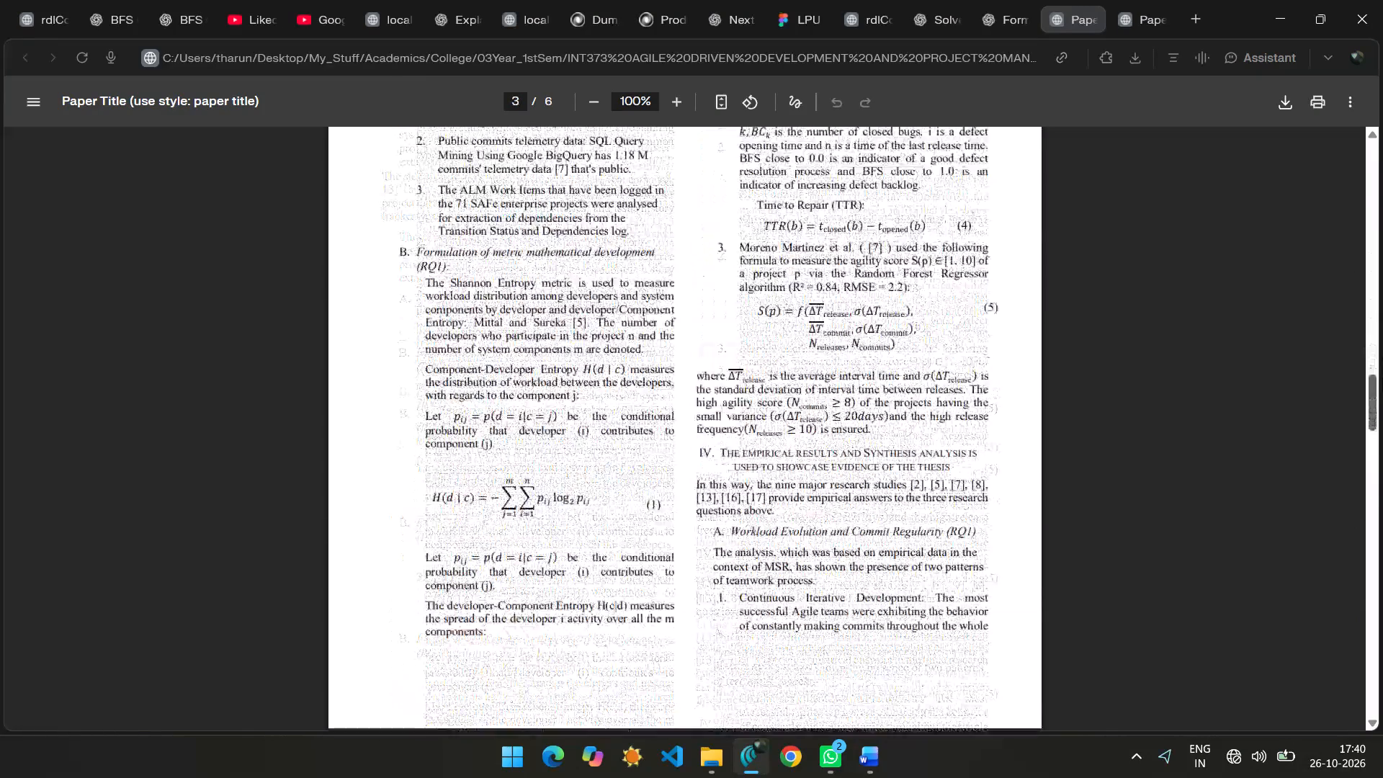
pyautogui.moveTo(1382, 381); pyautogui.dragTo(1382, 224)
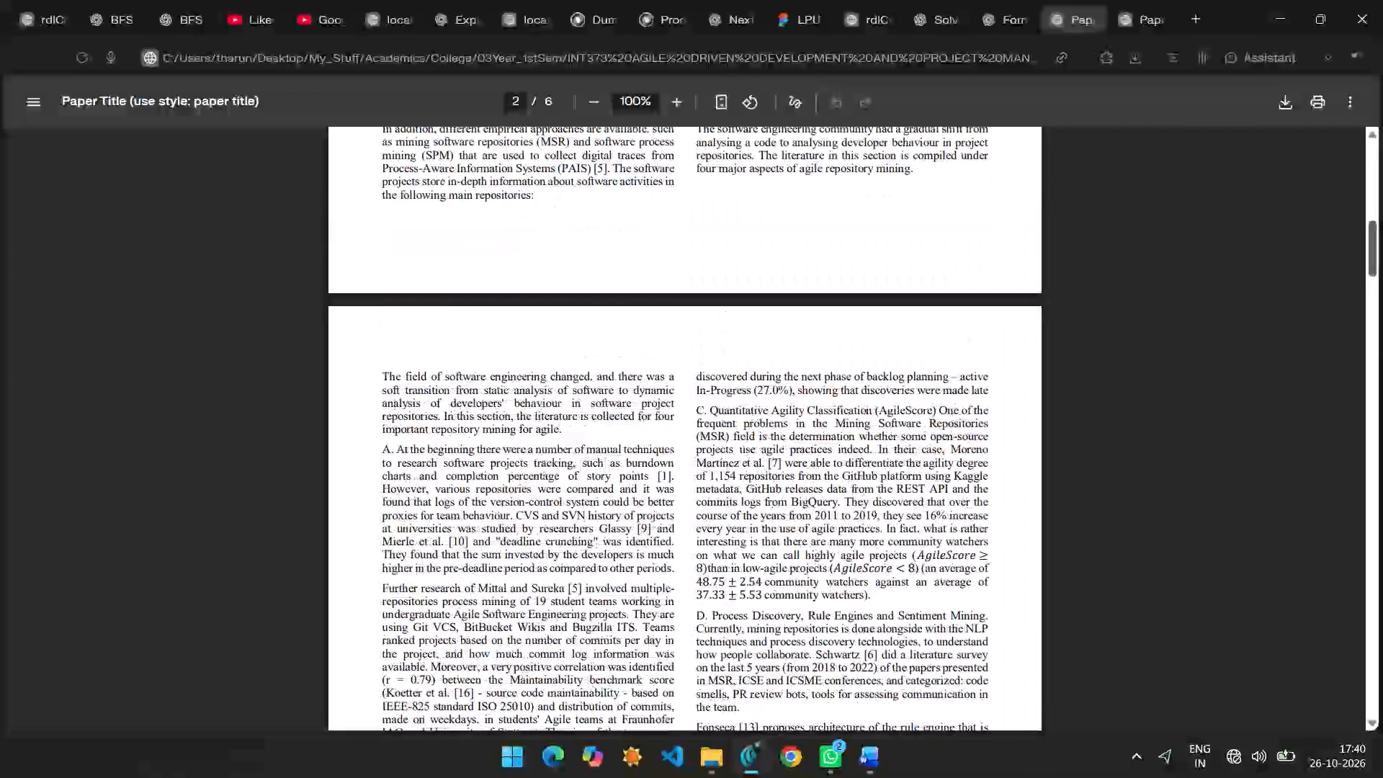
pyautogui.moveTo(1382, 224); pyautogui.dragTo(1382, 277)
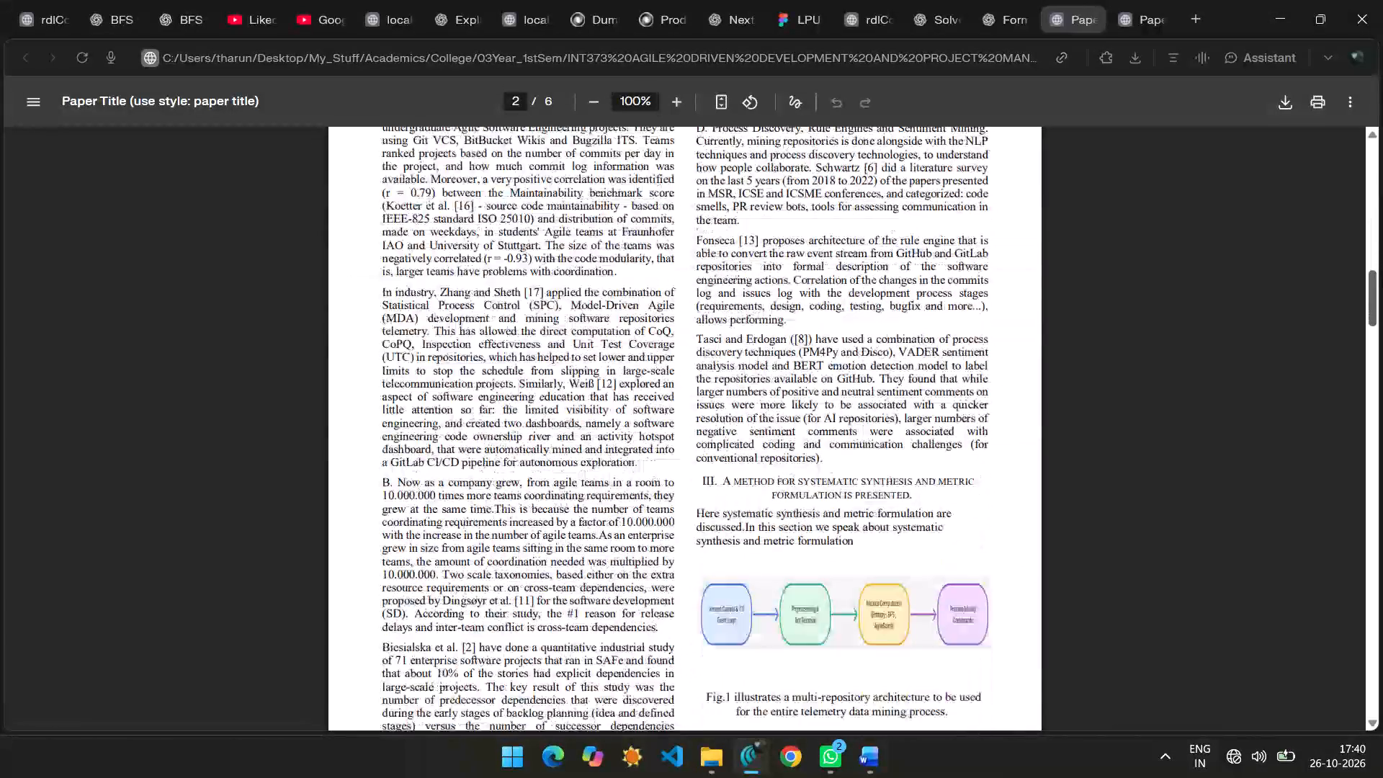
pyautogui.moveTo(1382, 277); pyautogui.dragTo(1382, 299)
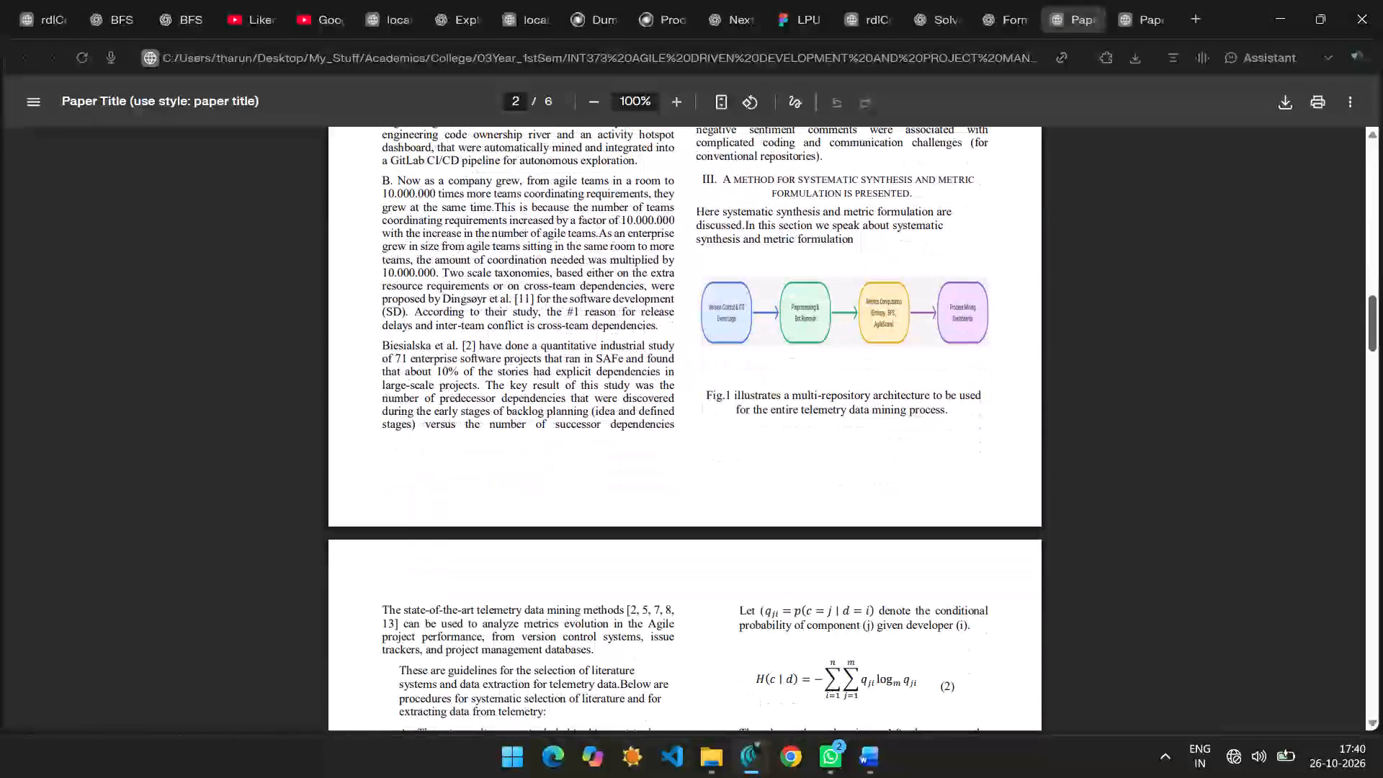
pyautogui.moveTo(1382, 299); pyautogui.dragTo(1382, 301)
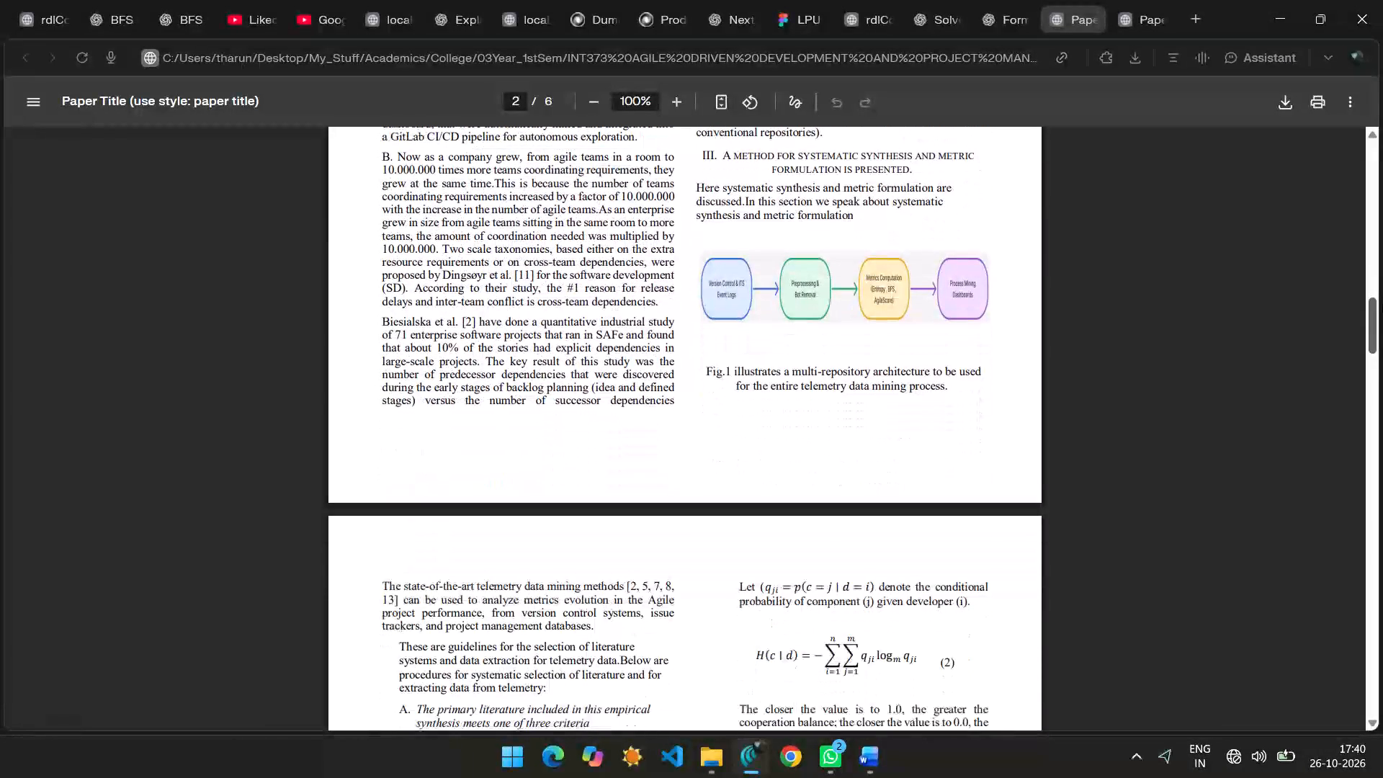
pyautogui.moveTo(1382, 301); pyautogui.dragTo(1382, 394)
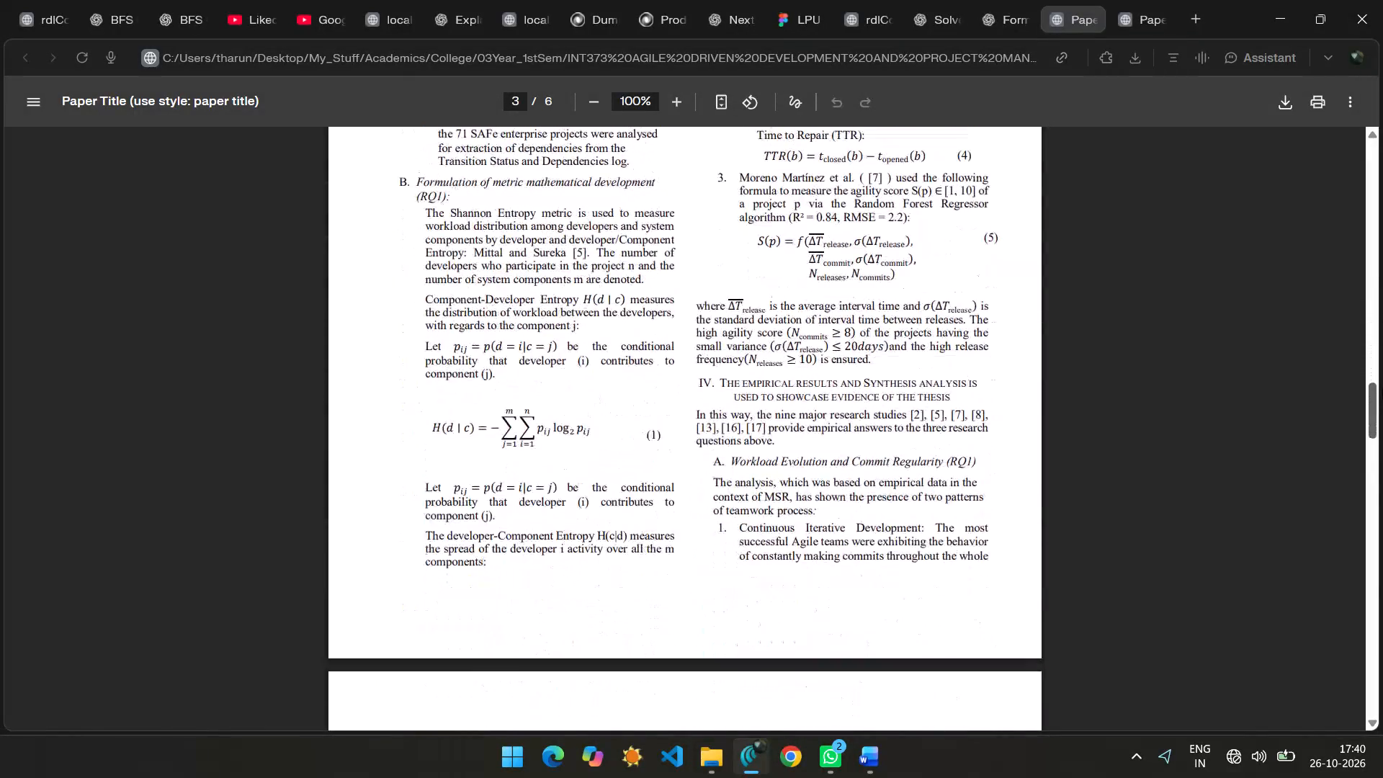
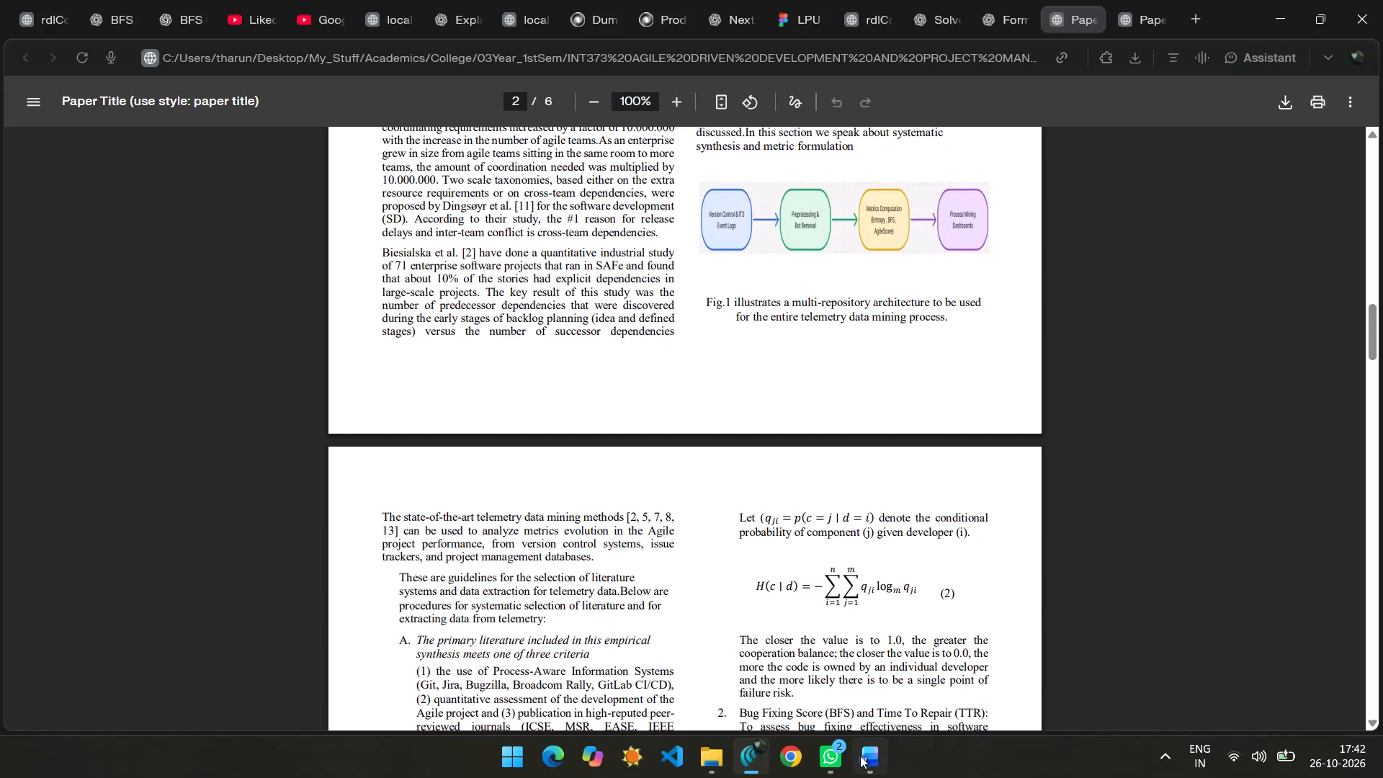
# Switch to the Term_Paper_v2 document in Word and select the Fig.1 multi-repository architecture diagram in Section III.
pyautogui.click(860, 756)
pyautogui.scroll(-19, 779, 397)
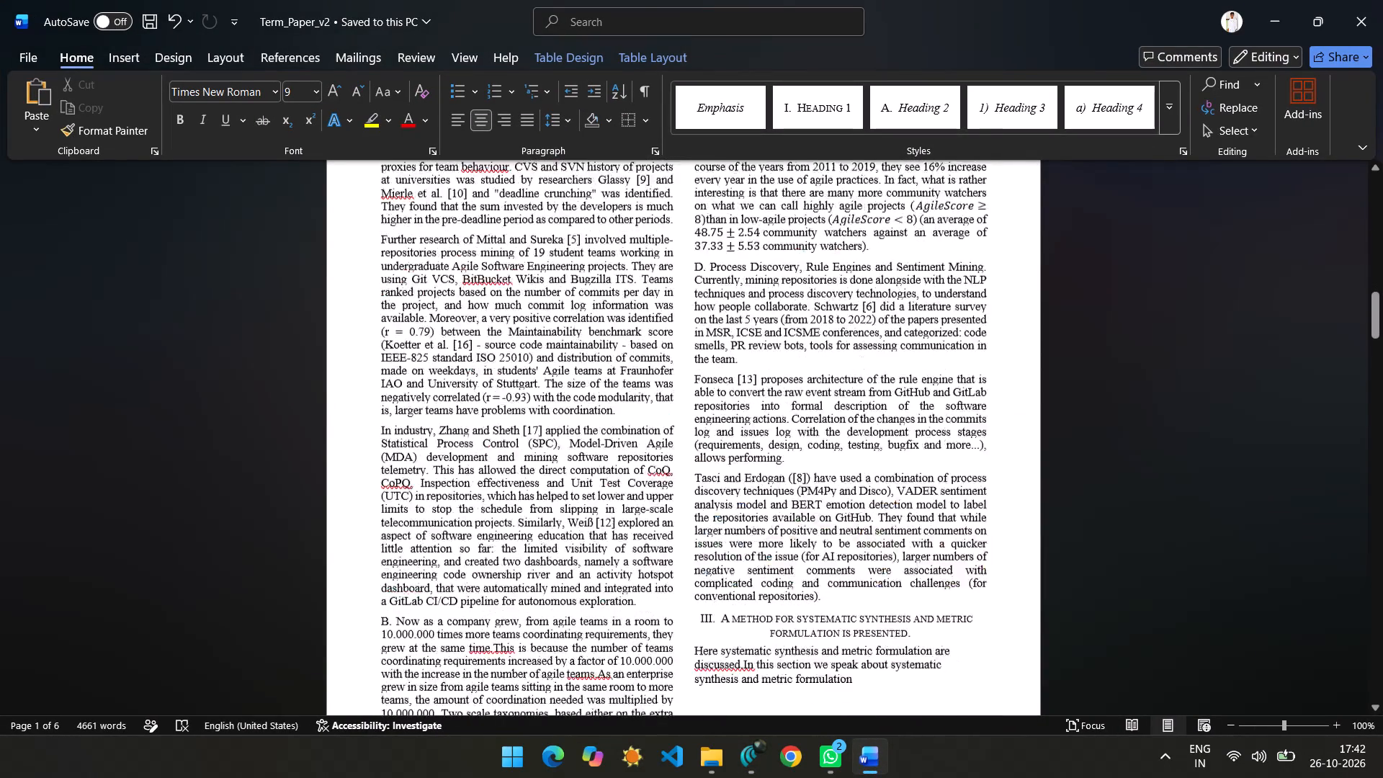
pyautogui.scroll(-7, 797, 375)
pyautogui.scroll(3, 799, 341)
pyautogui.click(799, 336)
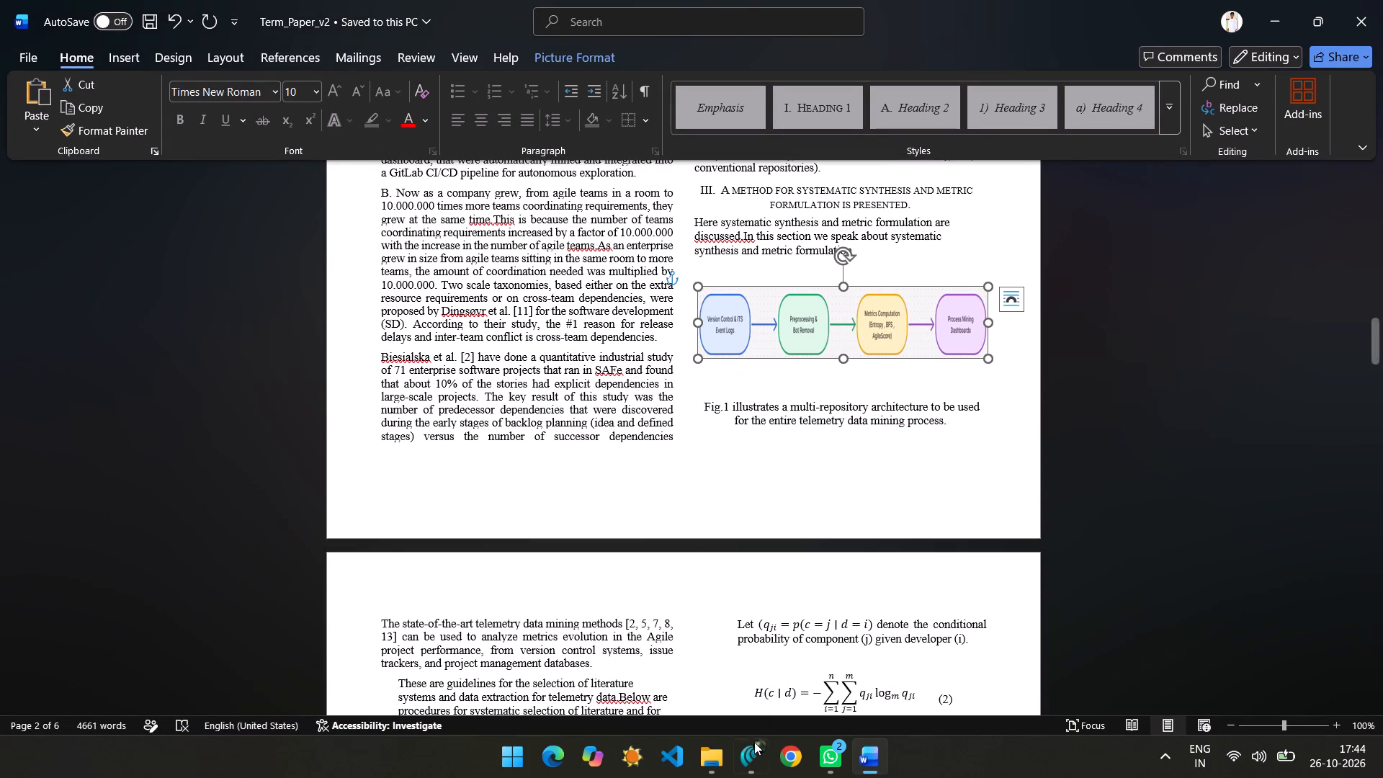
pyautogui.click(702, 777)
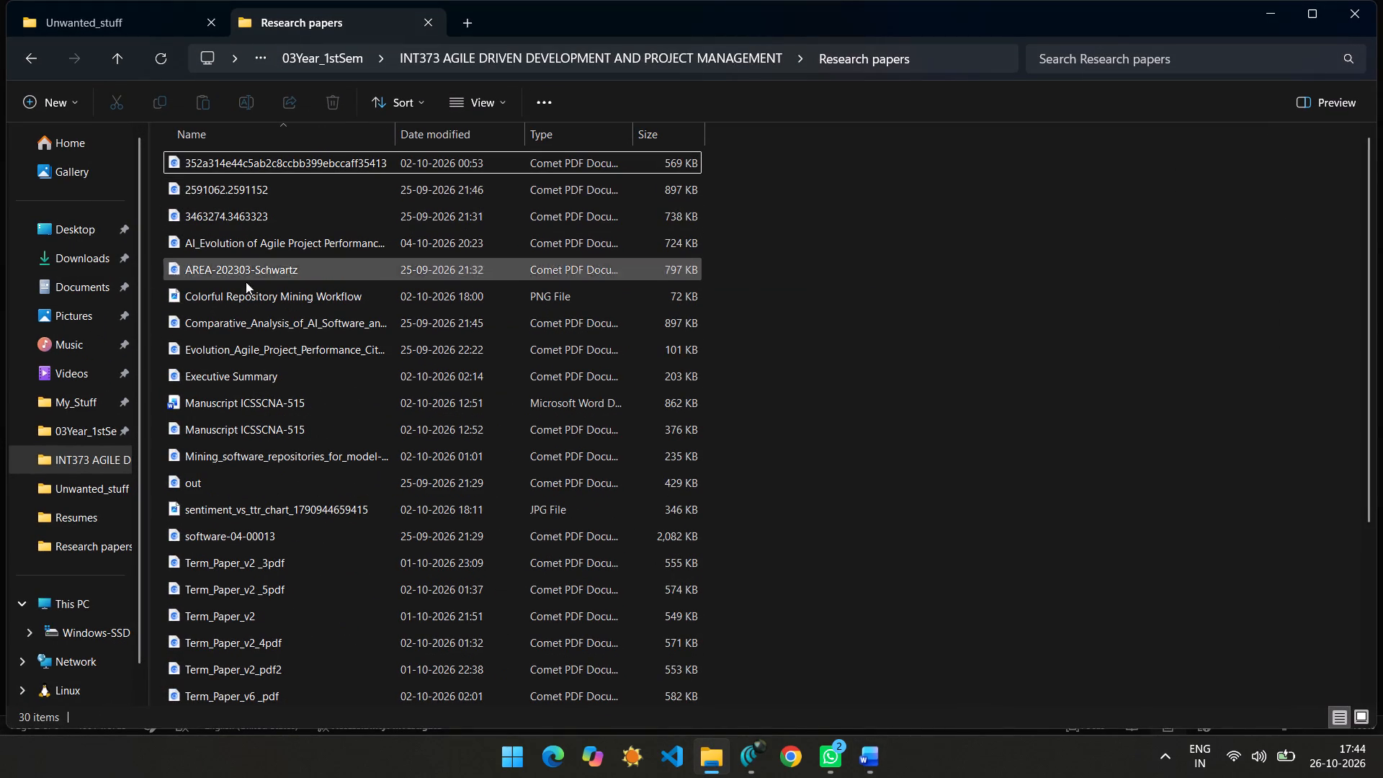
pyautogui.scroll(-9, 254, 305)
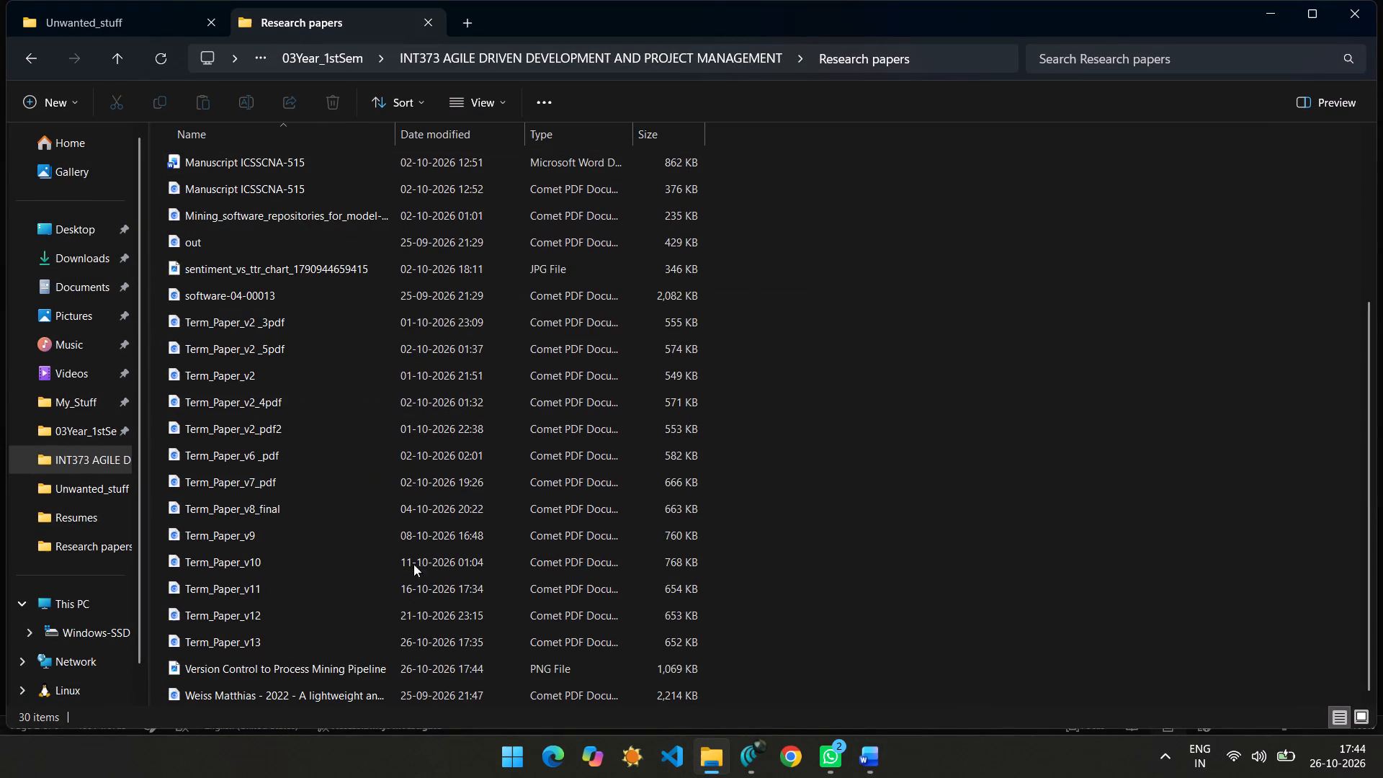
pyautogui.click(372, 677)
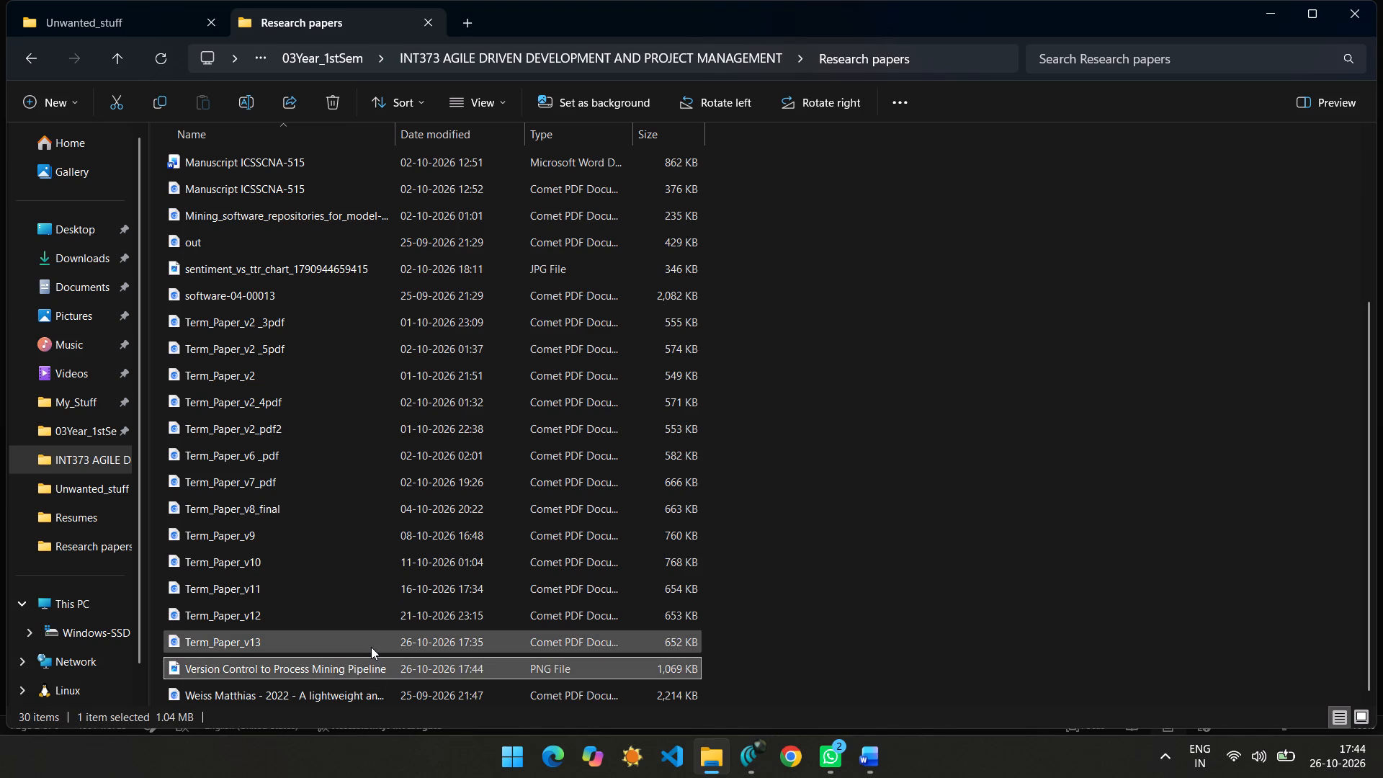
pyautogui.hotkey('ctrl', 'c')
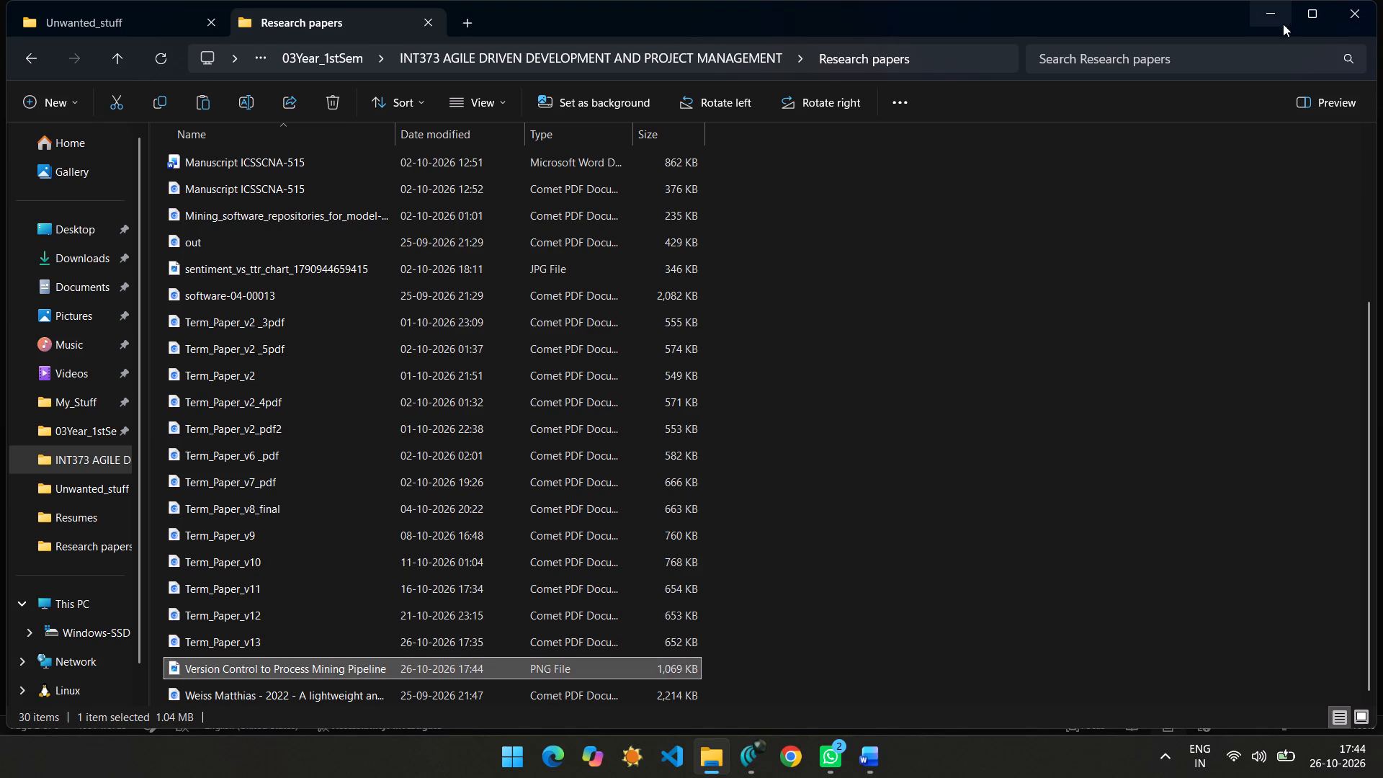
pyautogui.click(1279, 20)
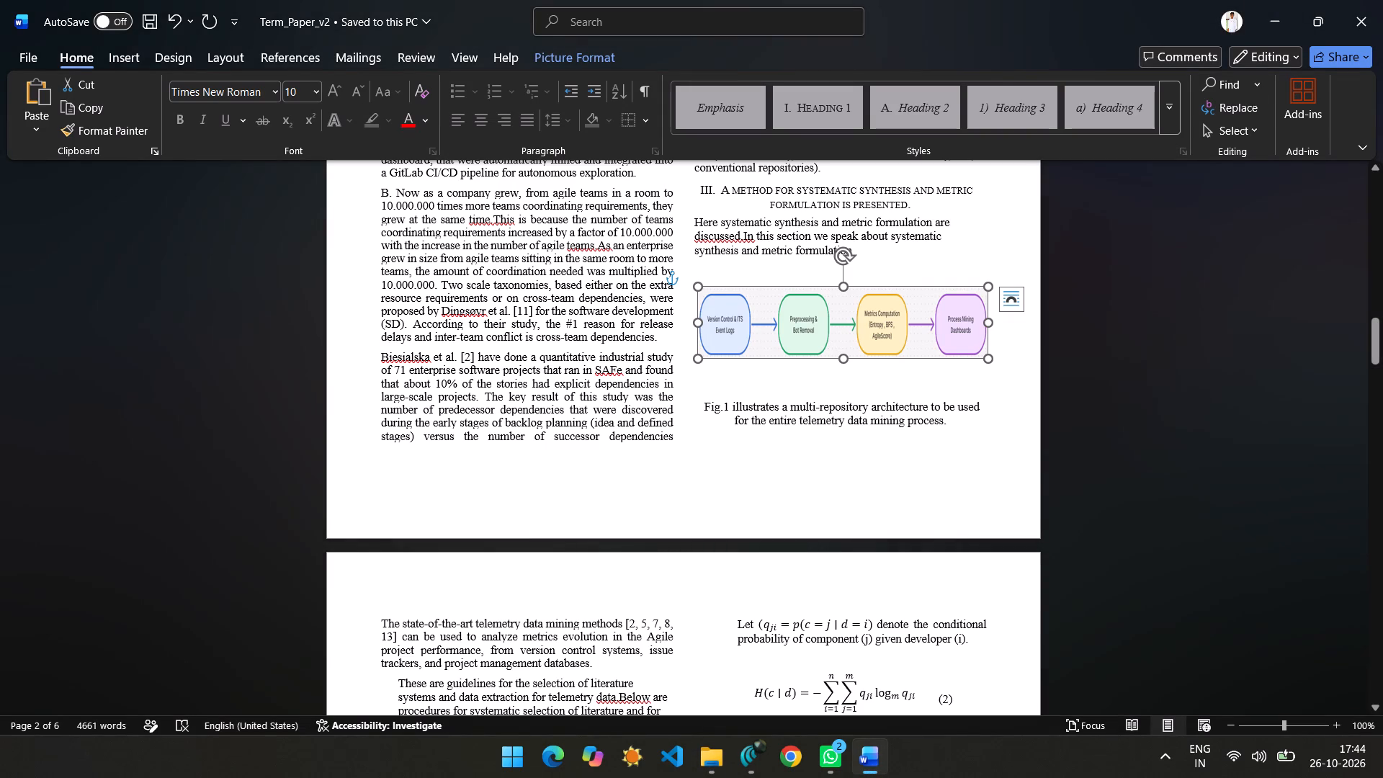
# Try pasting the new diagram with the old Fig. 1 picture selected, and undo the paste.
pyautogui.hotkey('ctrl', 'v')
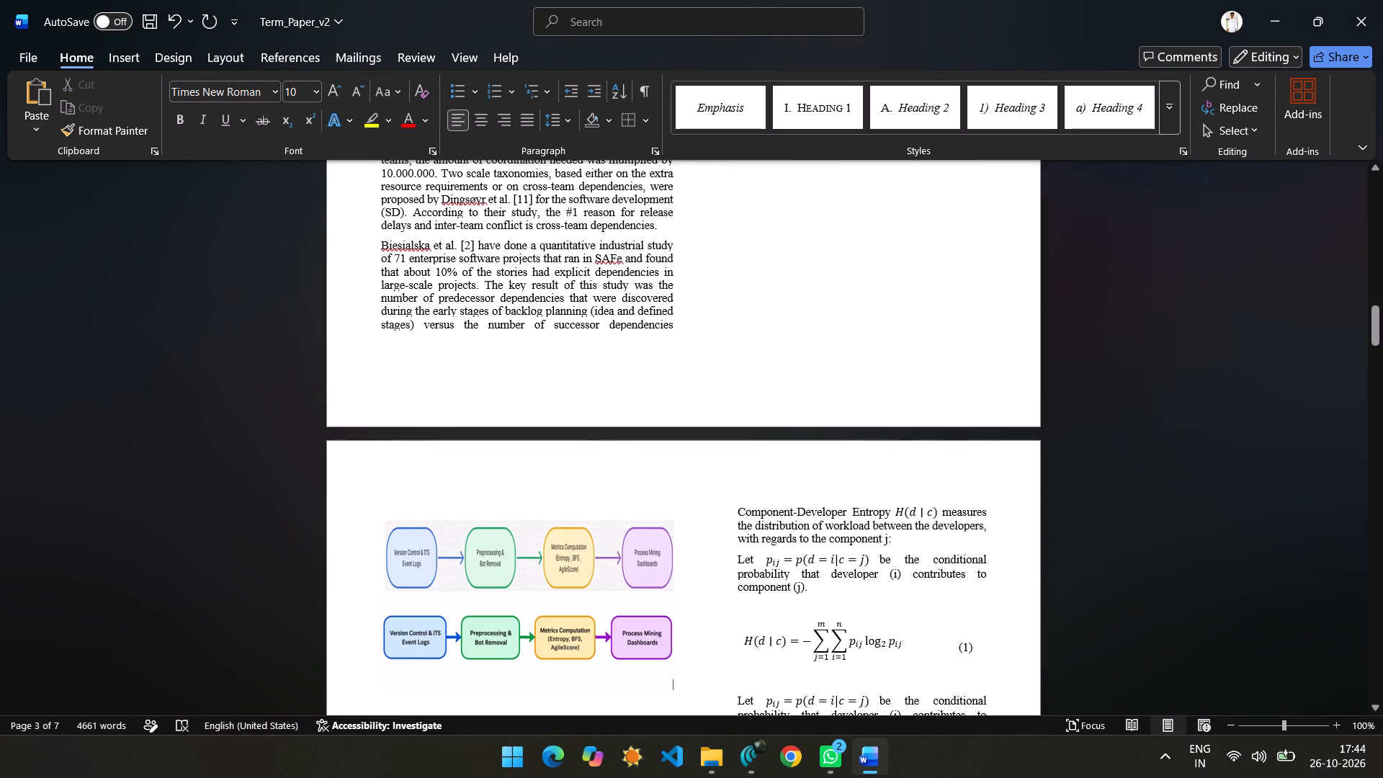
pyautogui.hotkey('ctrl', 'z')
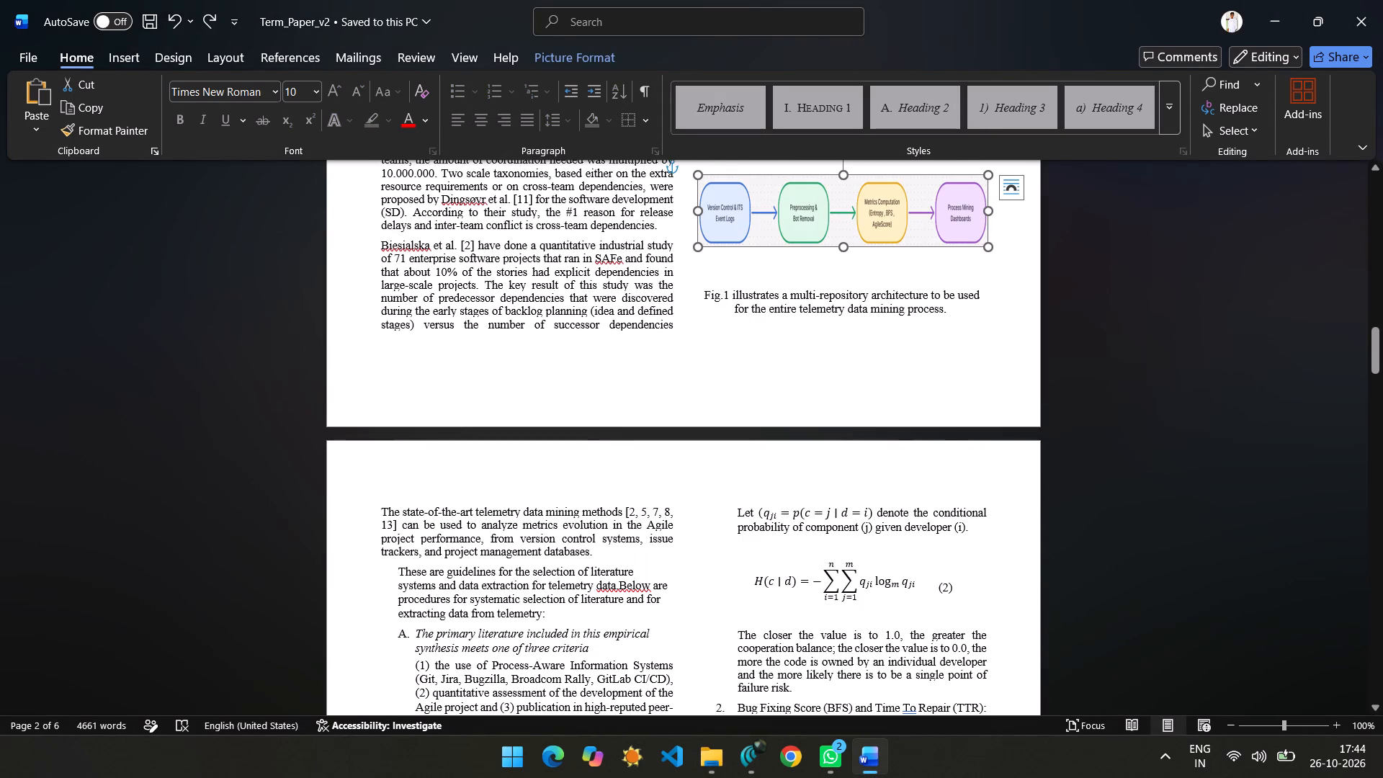
# Check the text-wrapping layout options of the old Fig. 1 picture.
pyautogui.click(1013, 192)
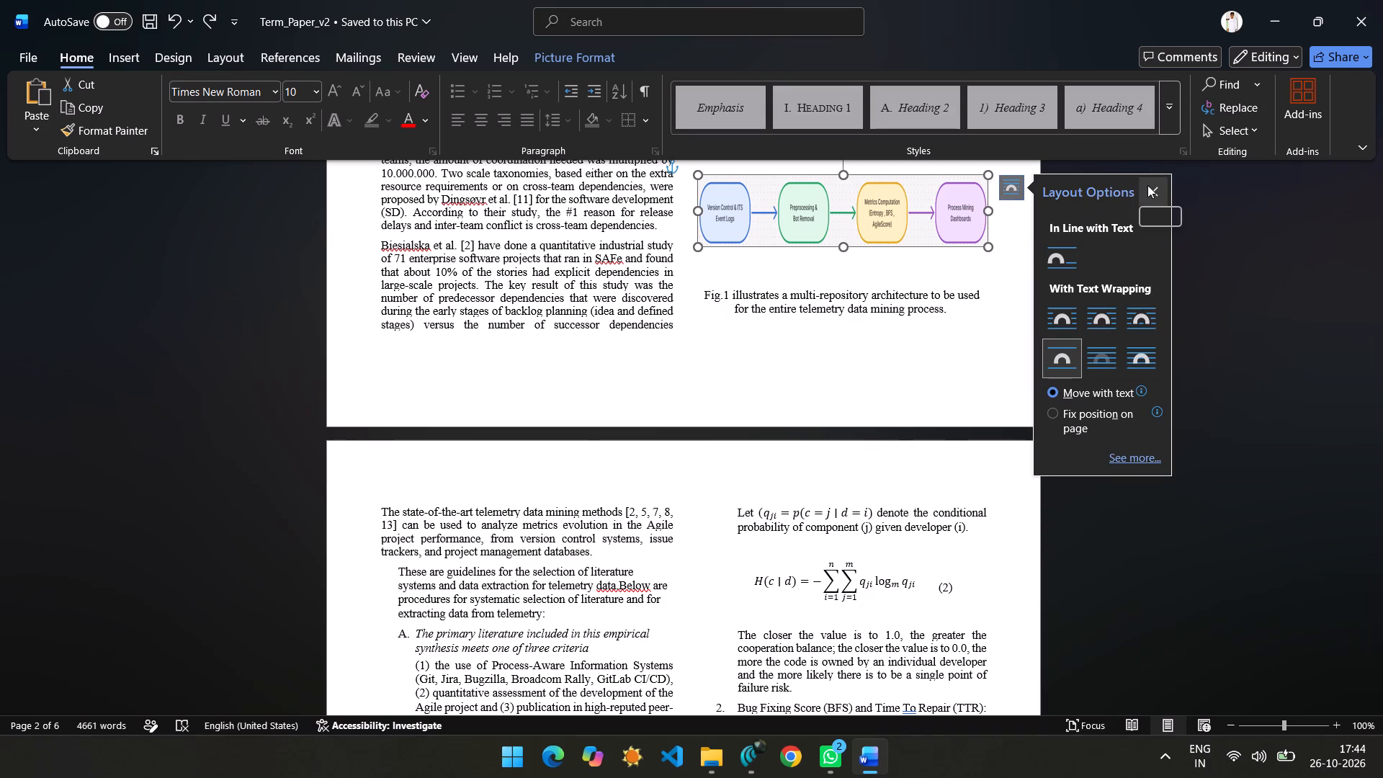
pyautogui.click(1147, 185)
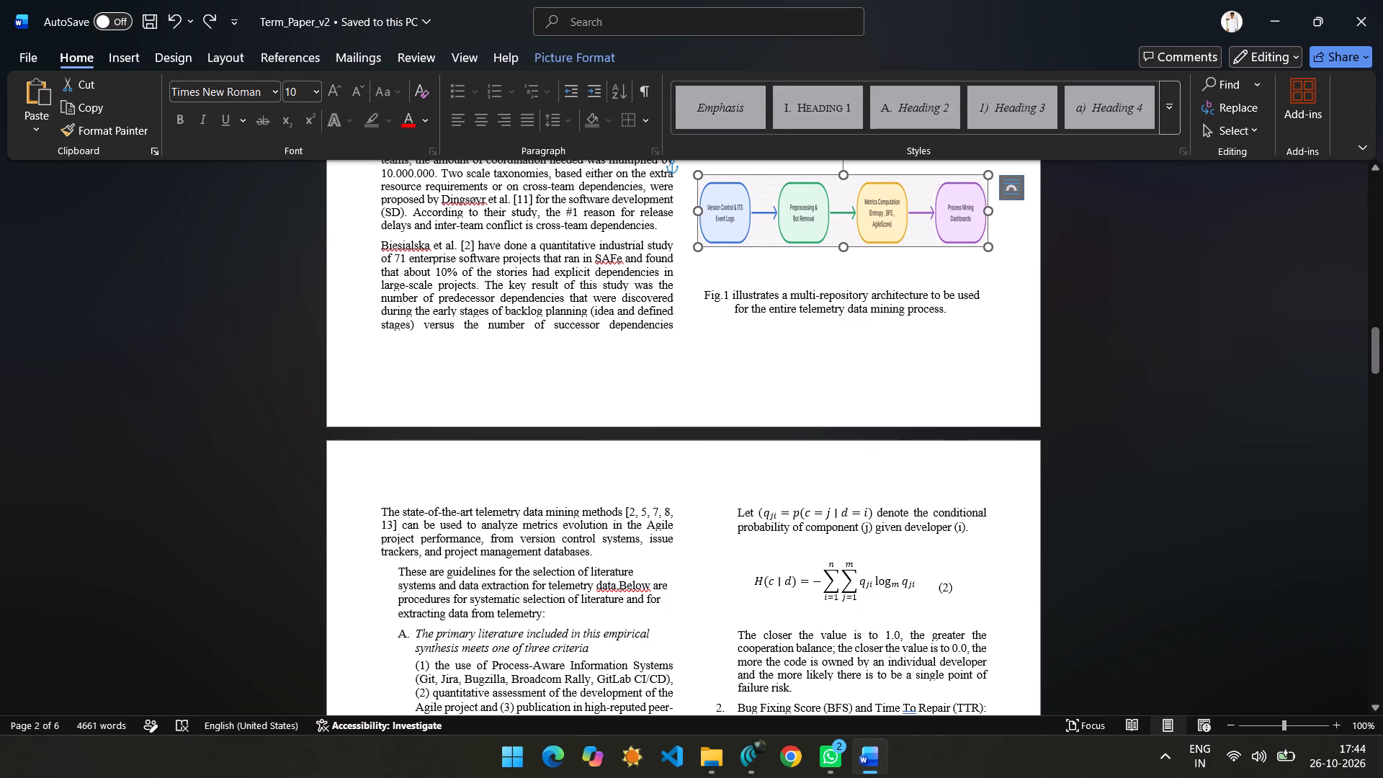
# Delete the old workflow diagram above the Fig. 1 caption on page 2.
pyautogui.press('Delete')
pyautogui.scroll(3, 970, 220)
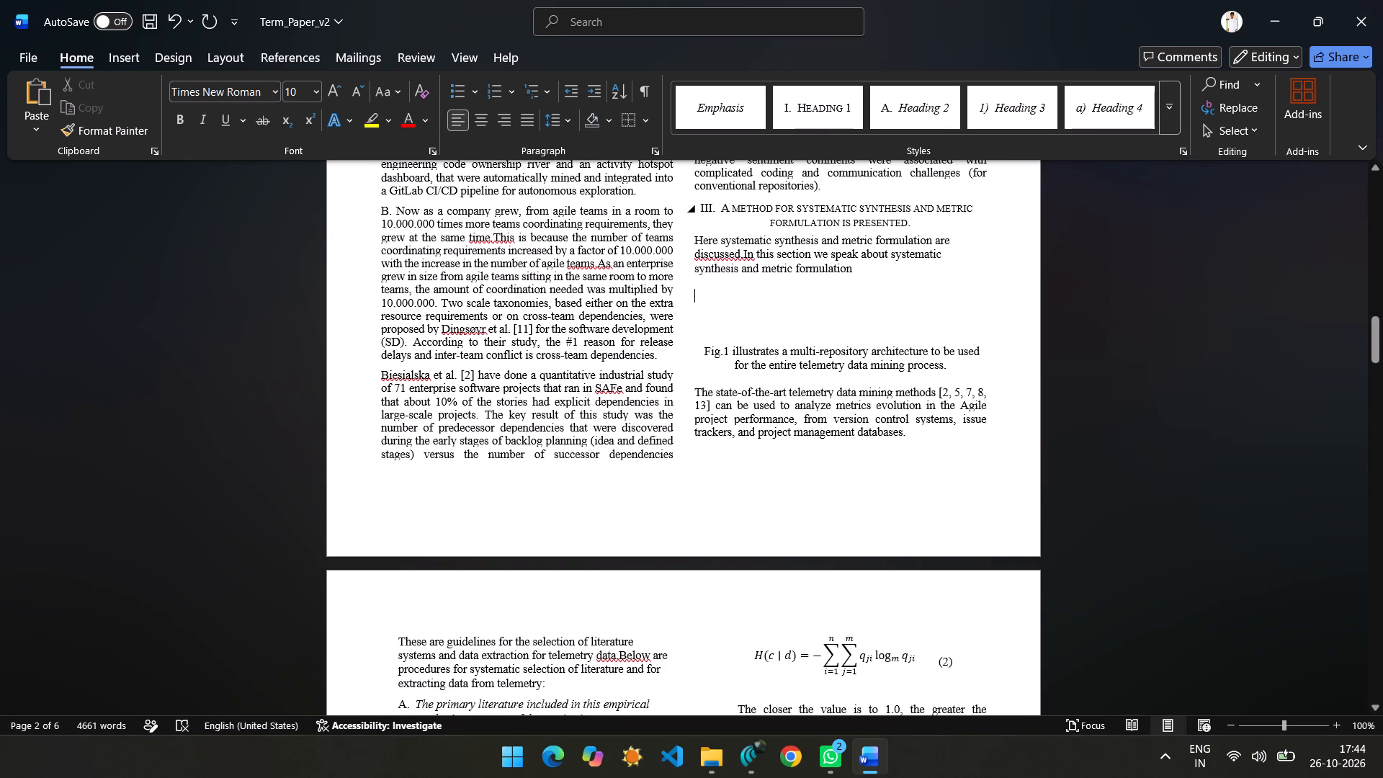
# Paste the new pipeline diagram into the empty line above the Fig. 1 caption on page 2.
pyautogui.hotkey('ctrl', 'v')
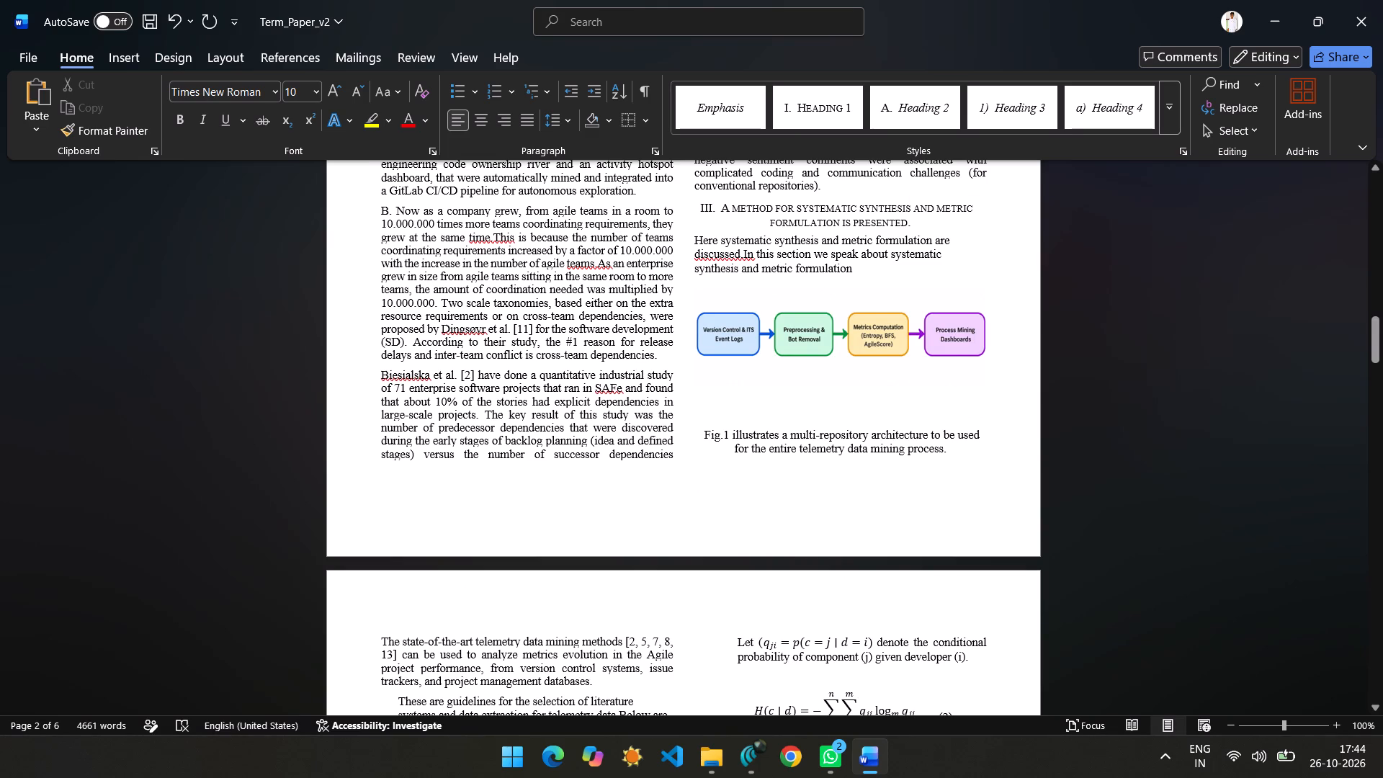
pyautogui.moveTo(858, 336); pyautogui.dragTo(856, 329)
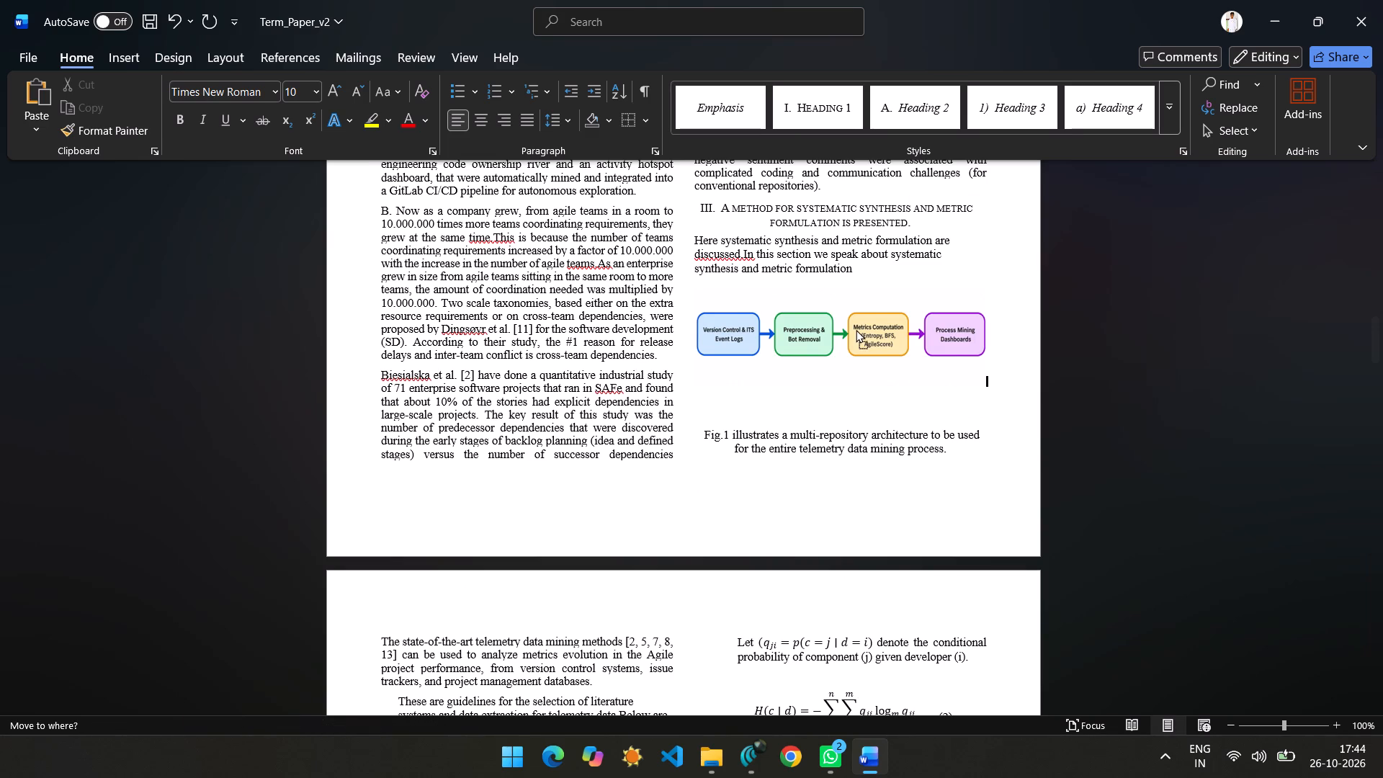
pyautogui.moveTo(856, 329); pyautogui.dragTo(855, 326)
pyautogui.click(858, 336)
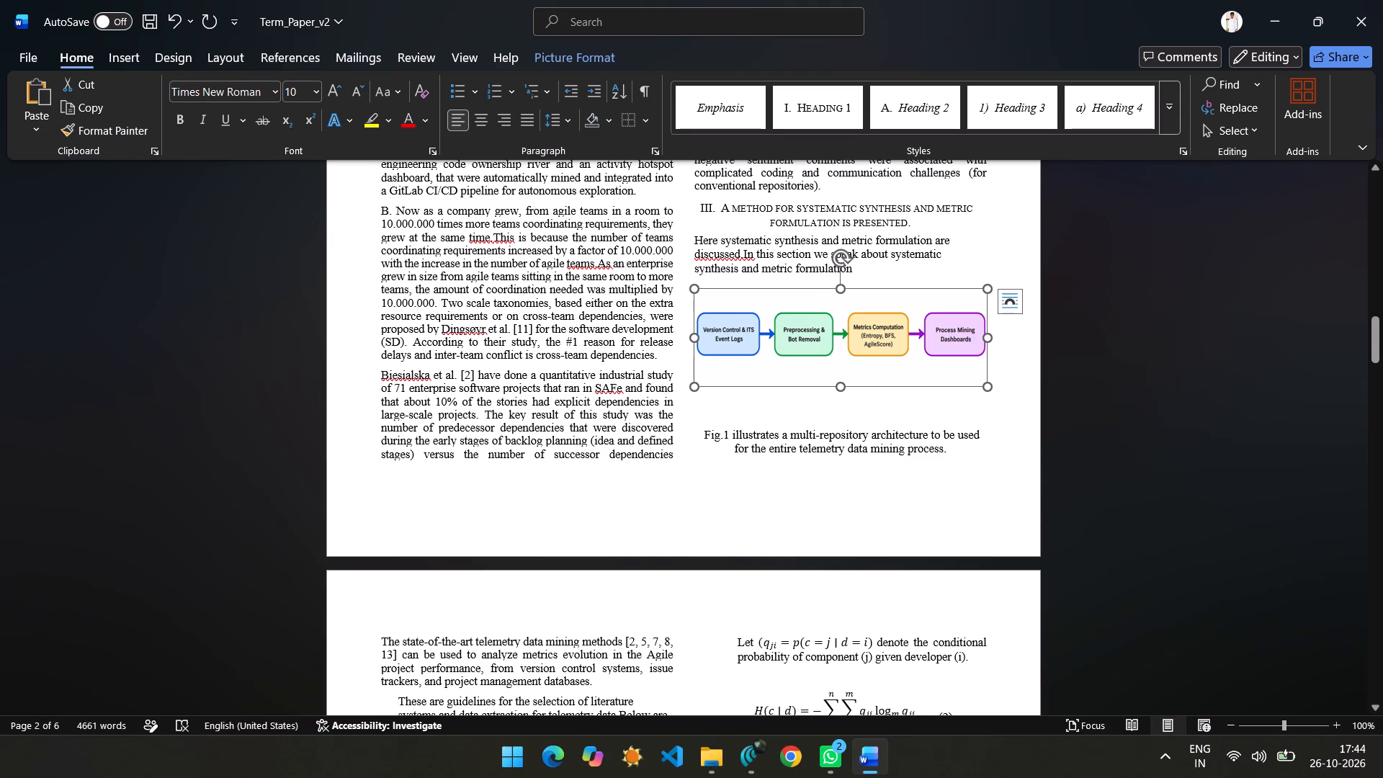
pyautogui.click(858, 336)
pyautogui.press('Escape')
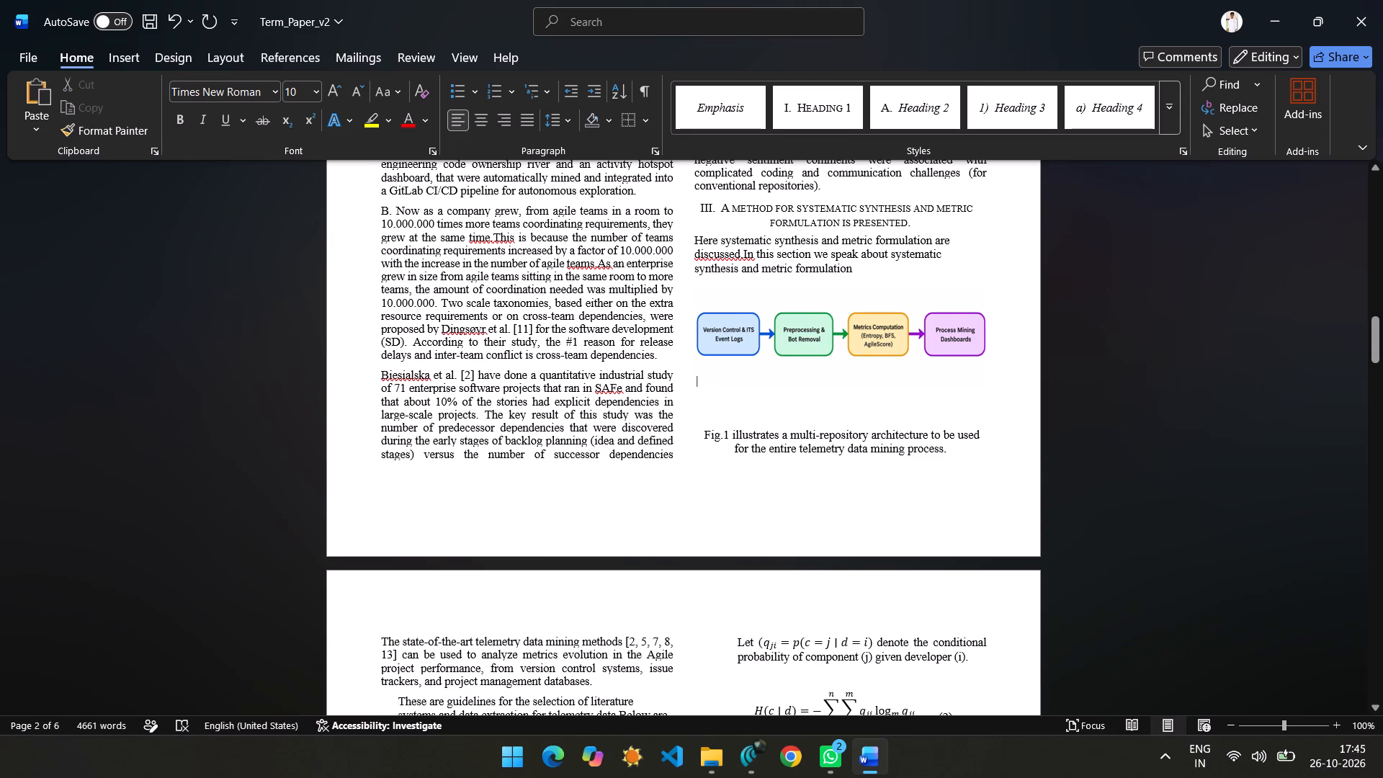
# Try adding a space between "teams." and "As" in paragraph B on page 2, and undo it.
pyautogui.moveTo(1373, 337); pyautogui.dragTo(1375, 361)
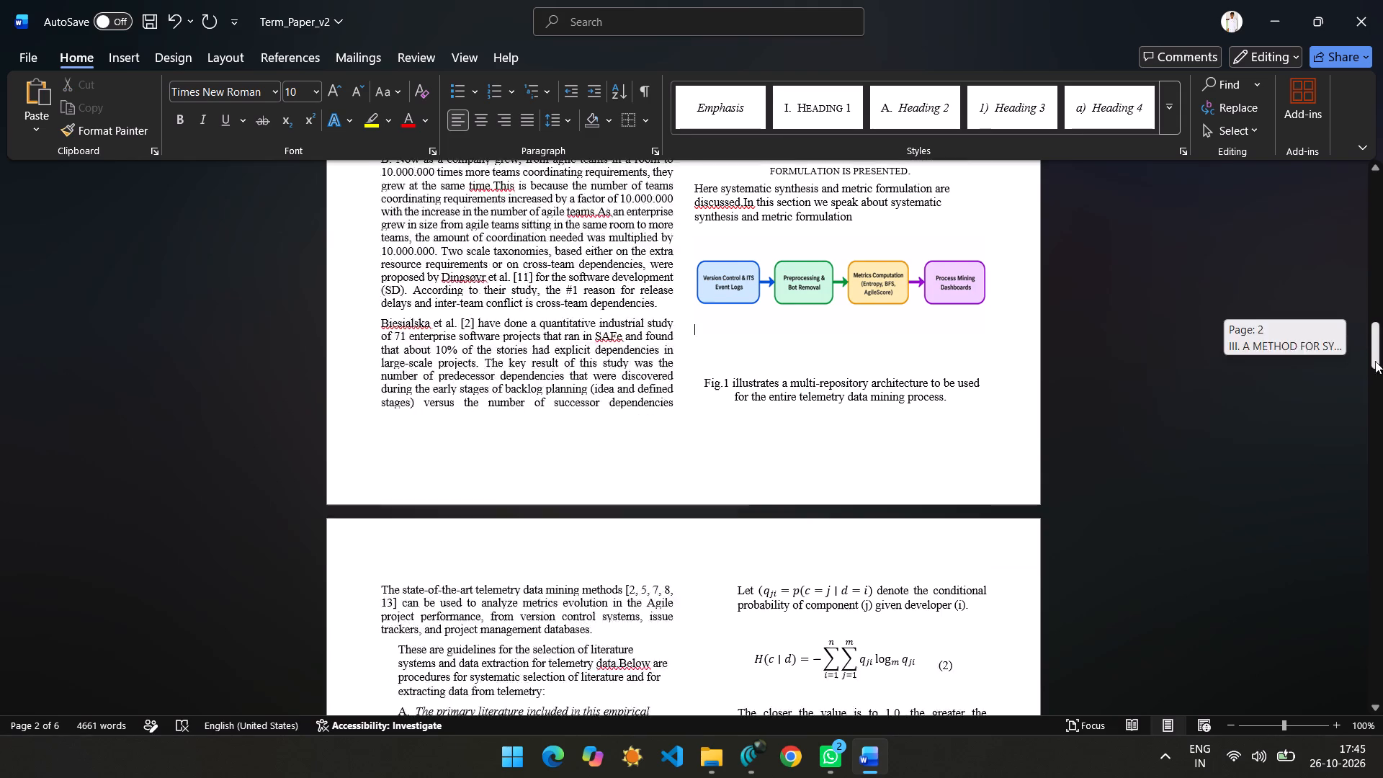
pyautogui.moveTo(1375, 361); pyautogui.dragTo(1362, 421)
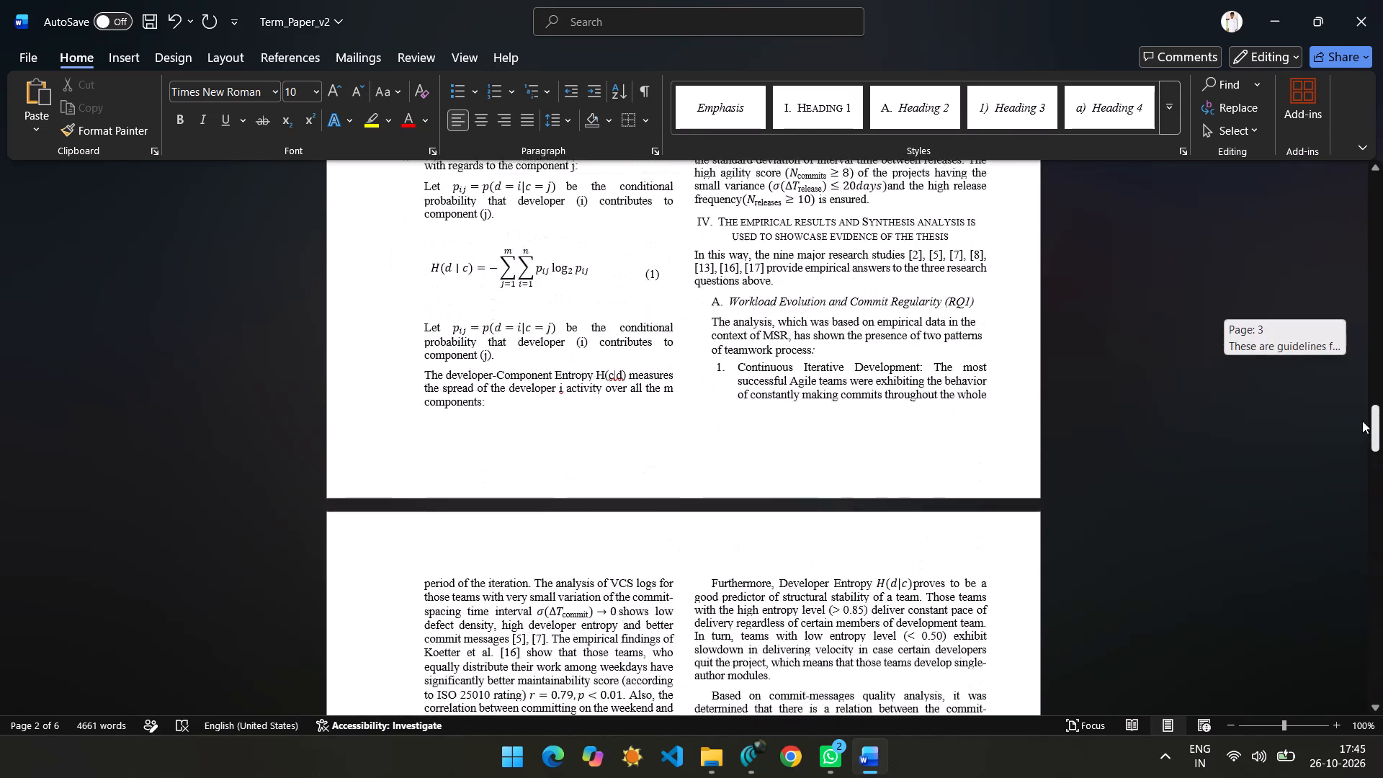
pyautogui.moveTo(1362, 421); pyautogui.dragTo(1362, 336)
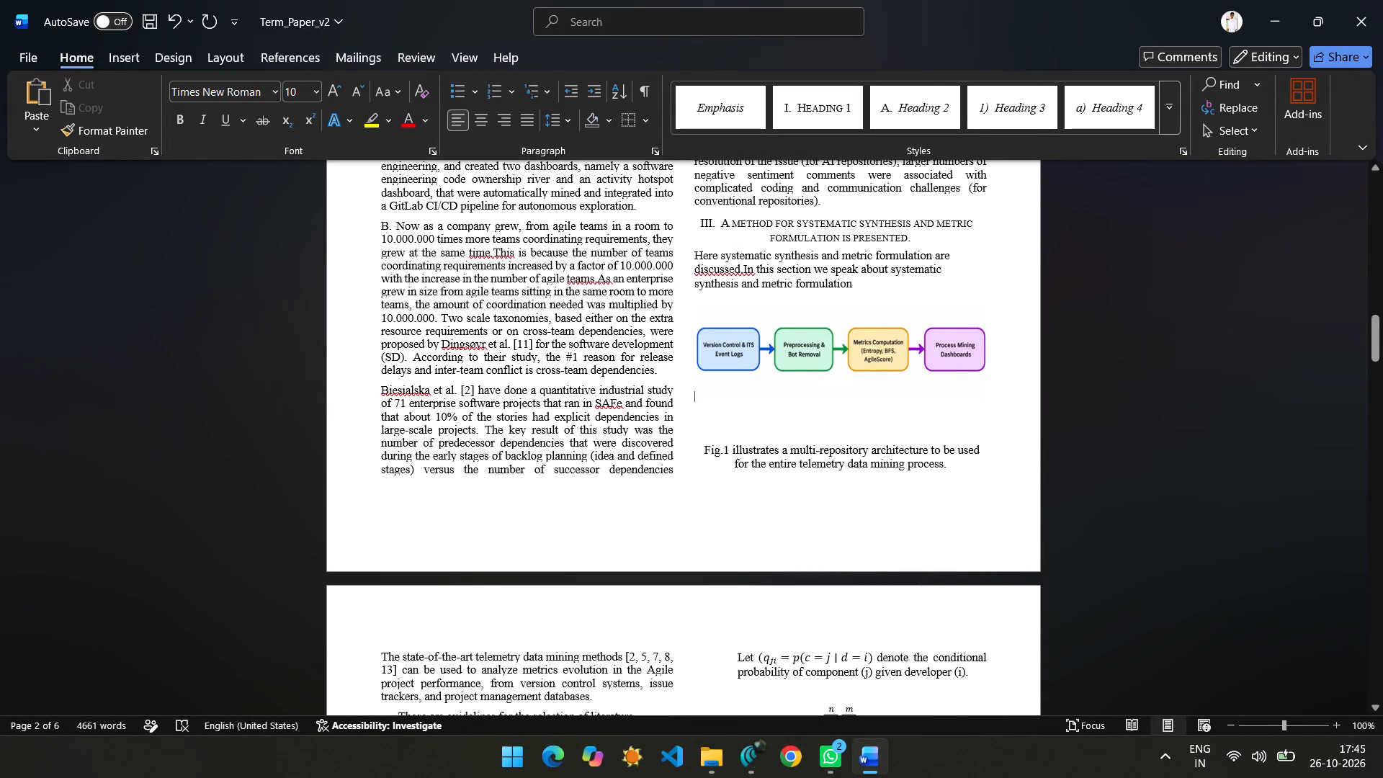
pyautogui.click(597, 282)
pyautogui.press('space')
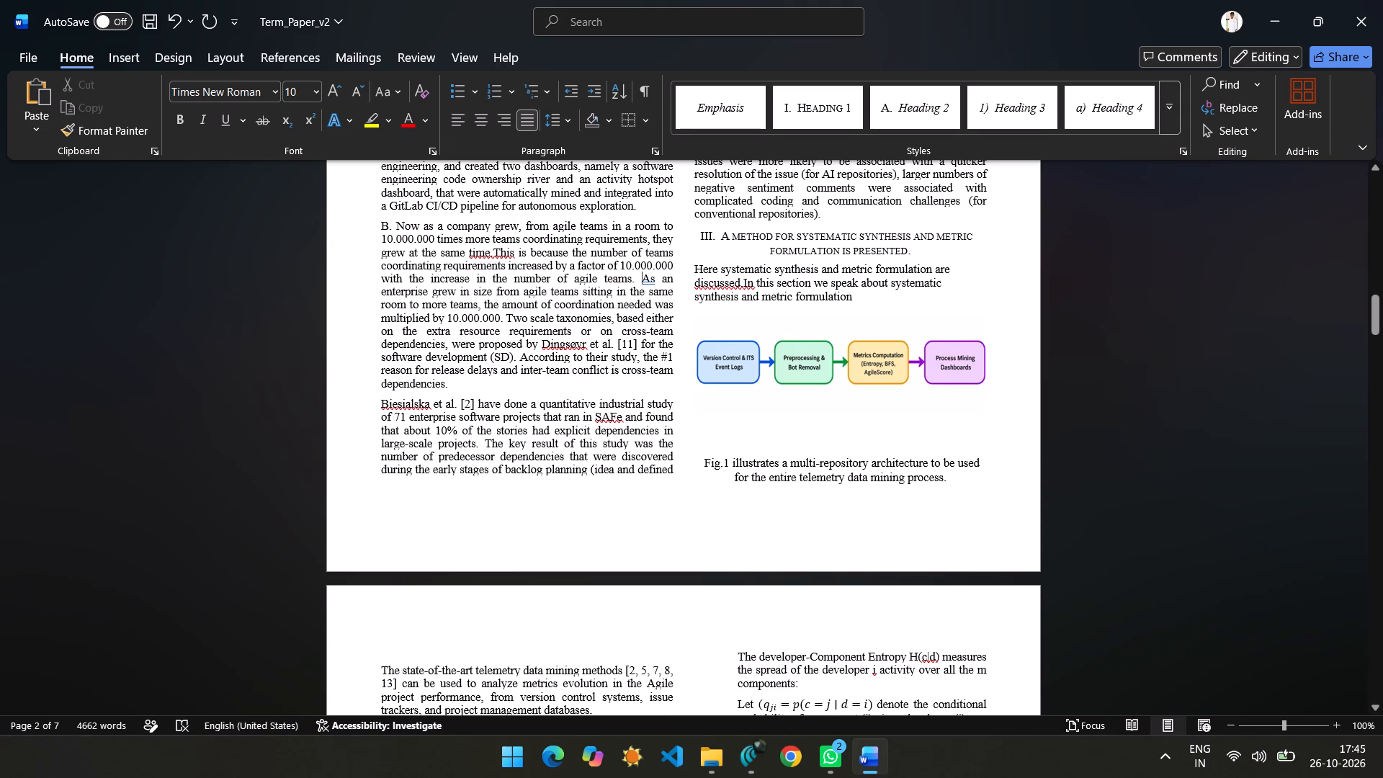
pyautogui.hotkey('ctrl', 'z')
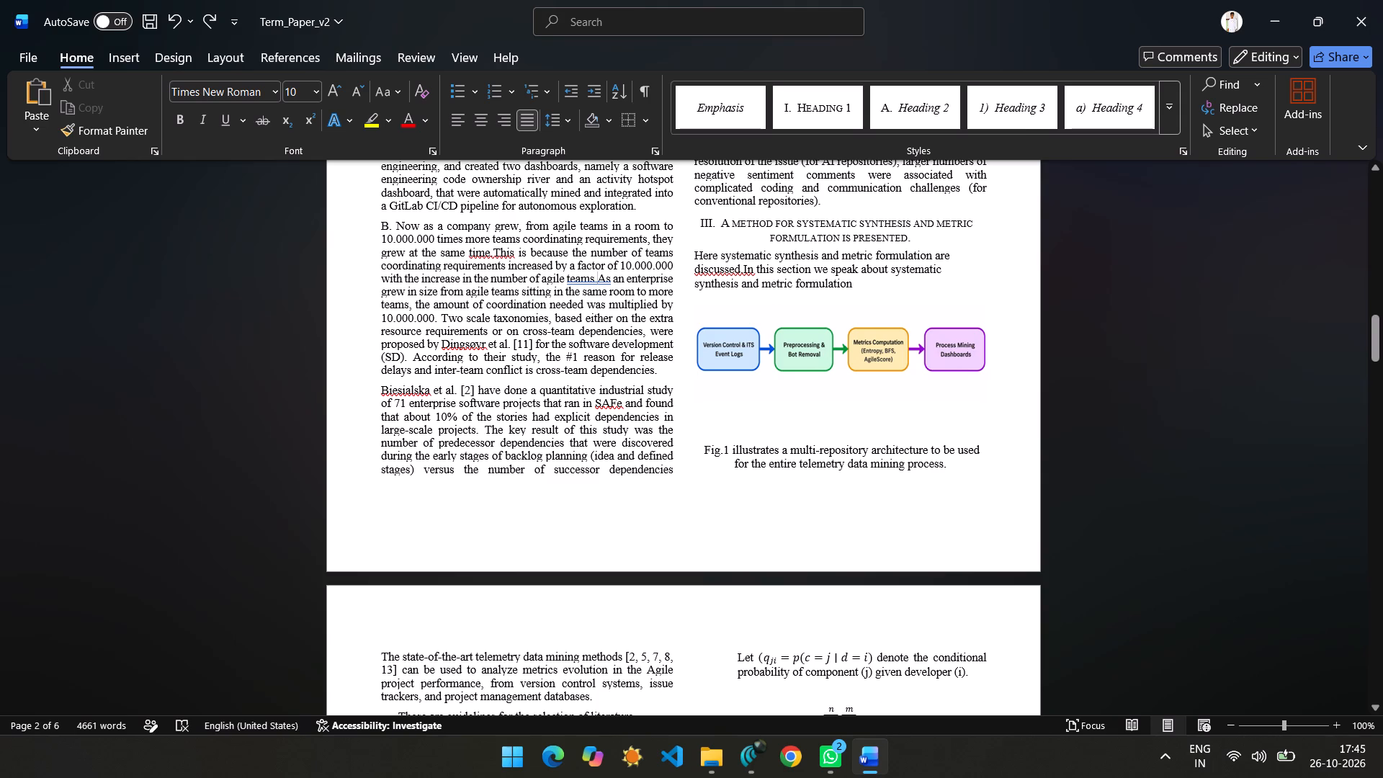
# Check the paper's layout from page 2 through the references at the end, and back to the opening pages.
pyautogui.moveTo(1371, 338); pyautogui.dragTo(1382, 670)
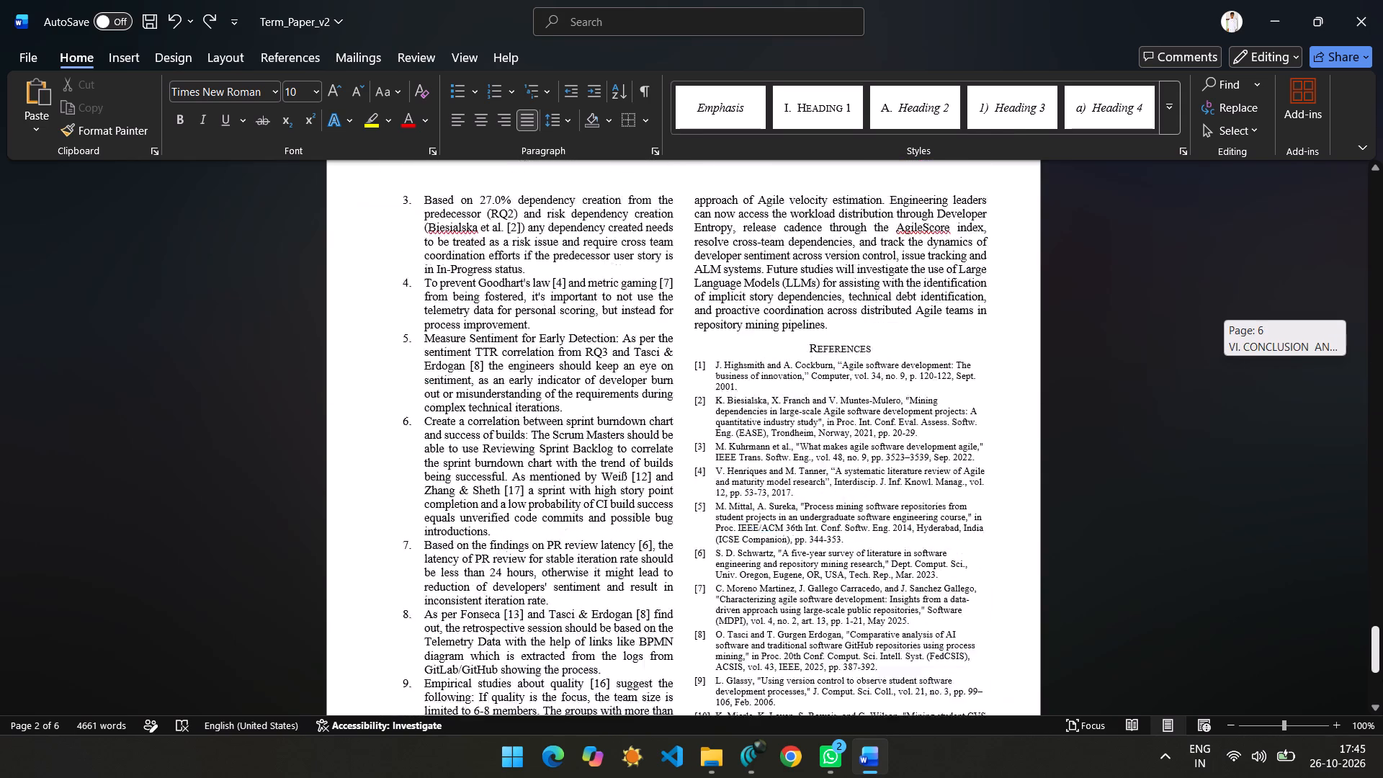
pyautogui.moveTo(1382, 670); pyautogui.dragTo(1379, 748)
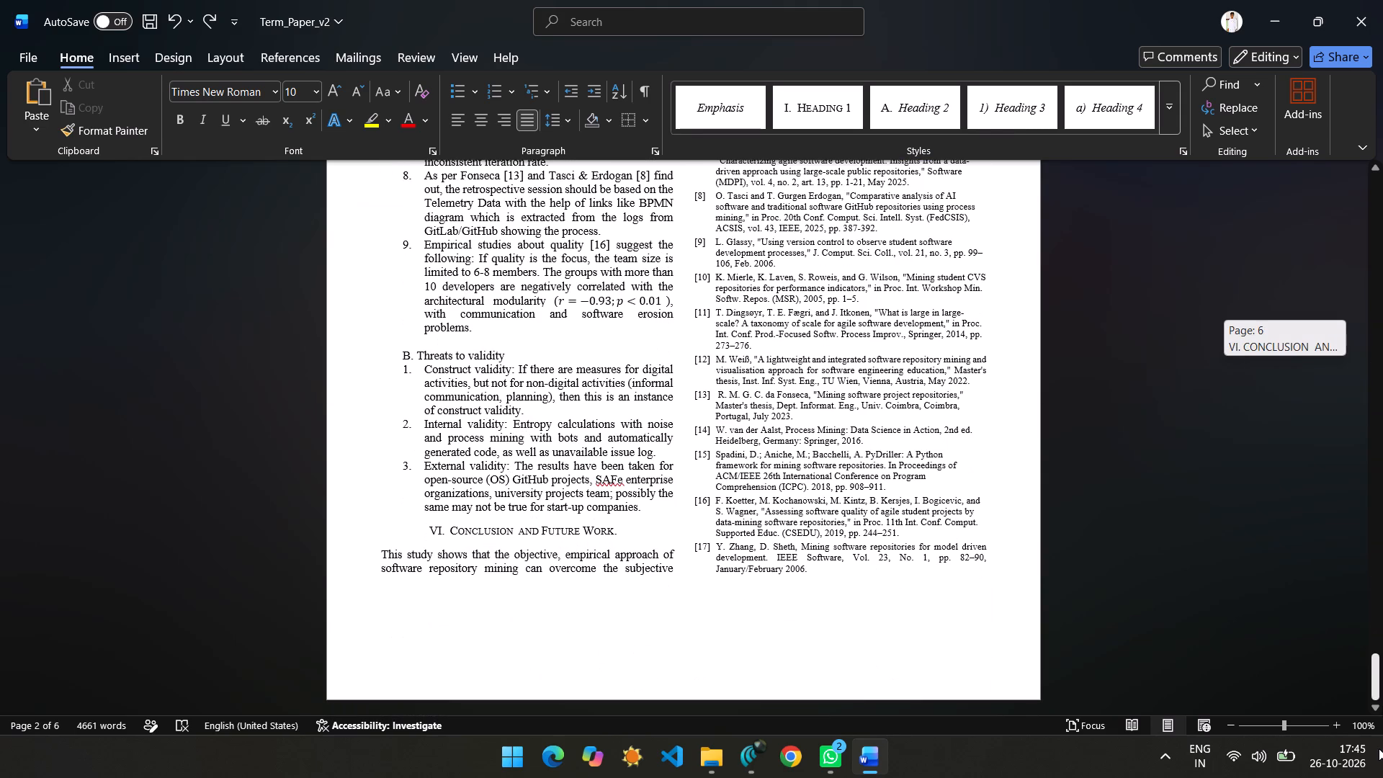
pyautogui.moveTo(1379, 748); pyautogui.dragTo(1253, 249)
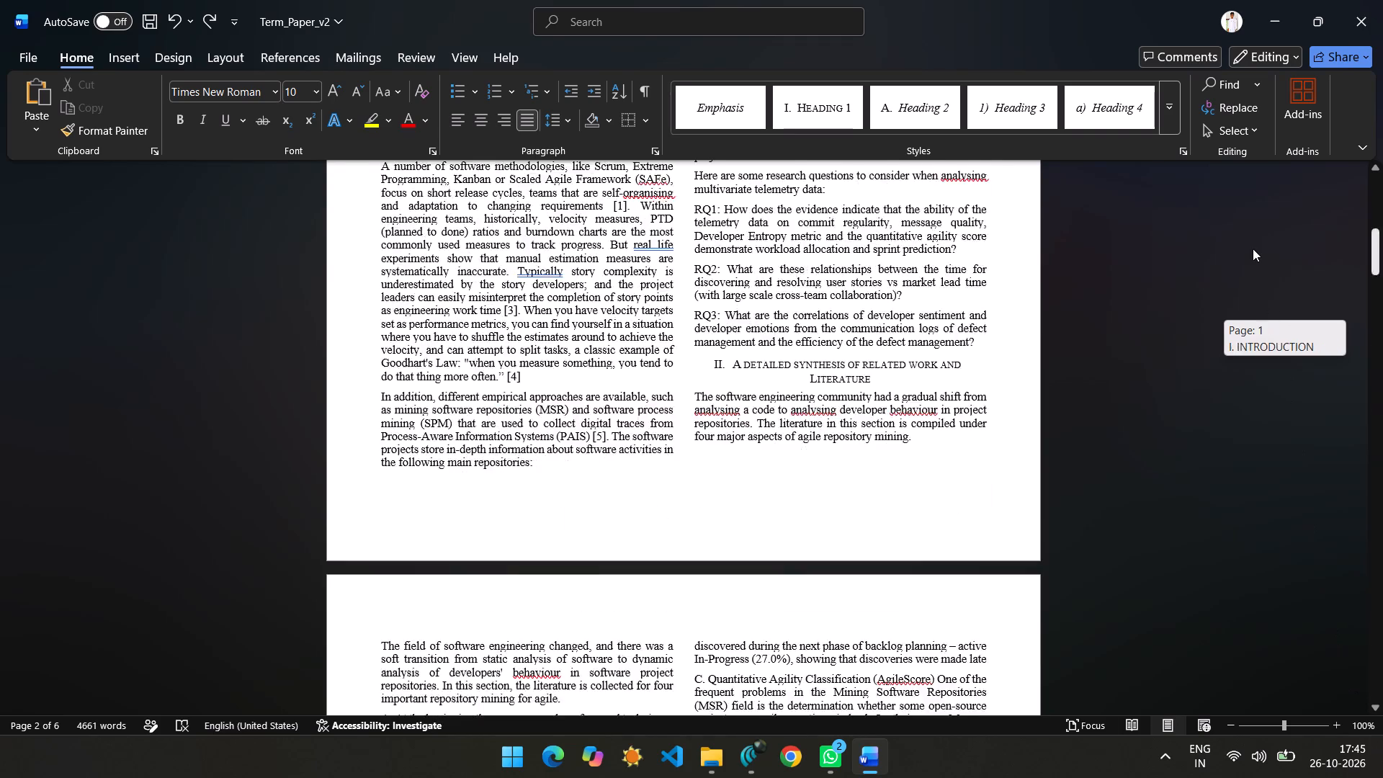
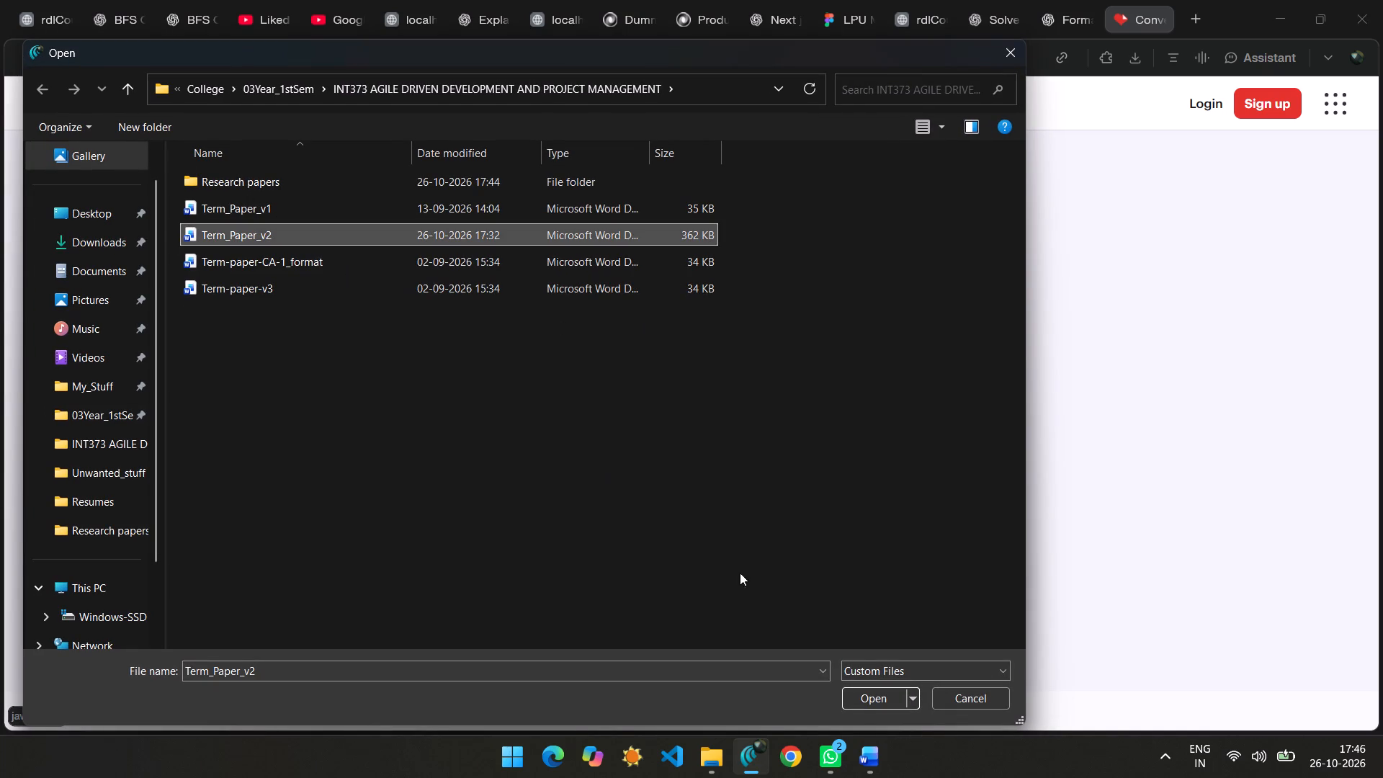
pyautogui.click(859, 697)
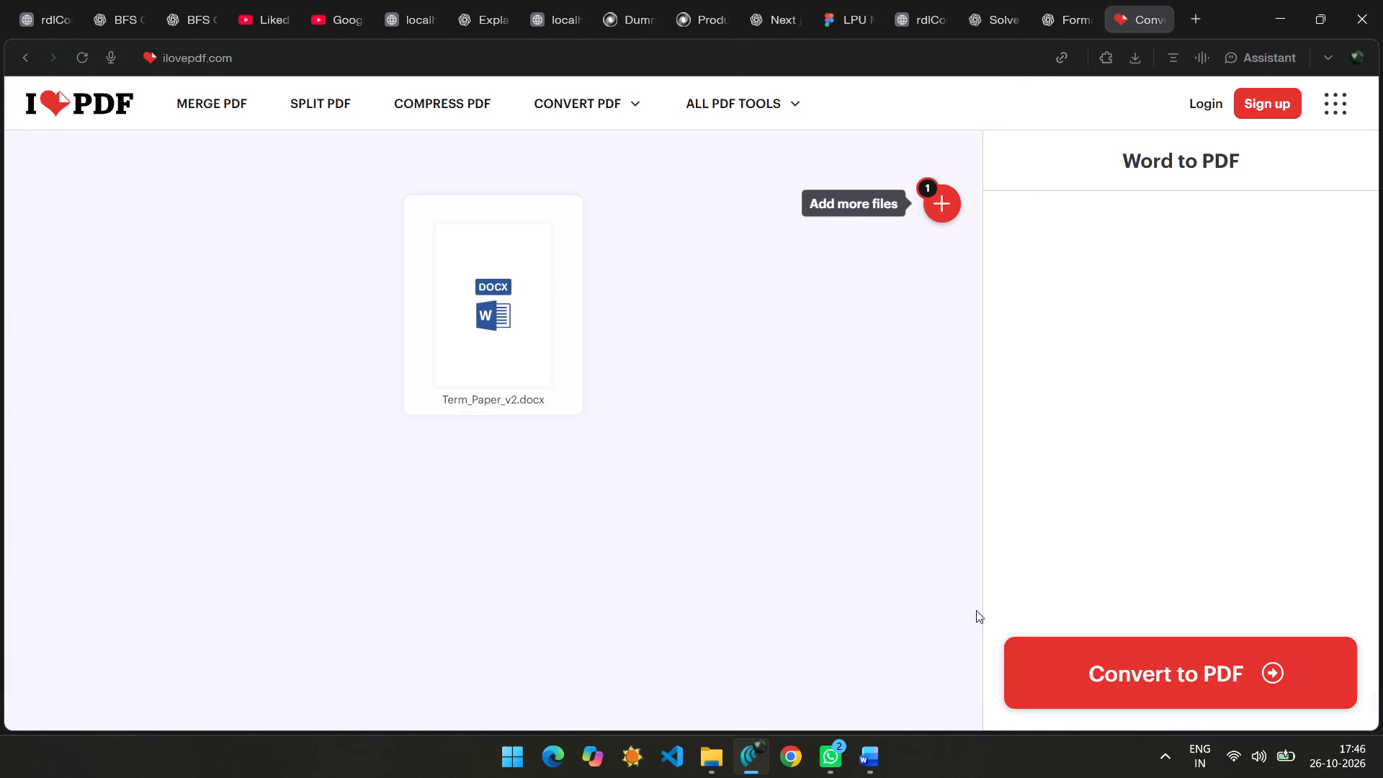
pyautogui.scroll(1, 1127, 662)
pyautogui.click(1124, 669)
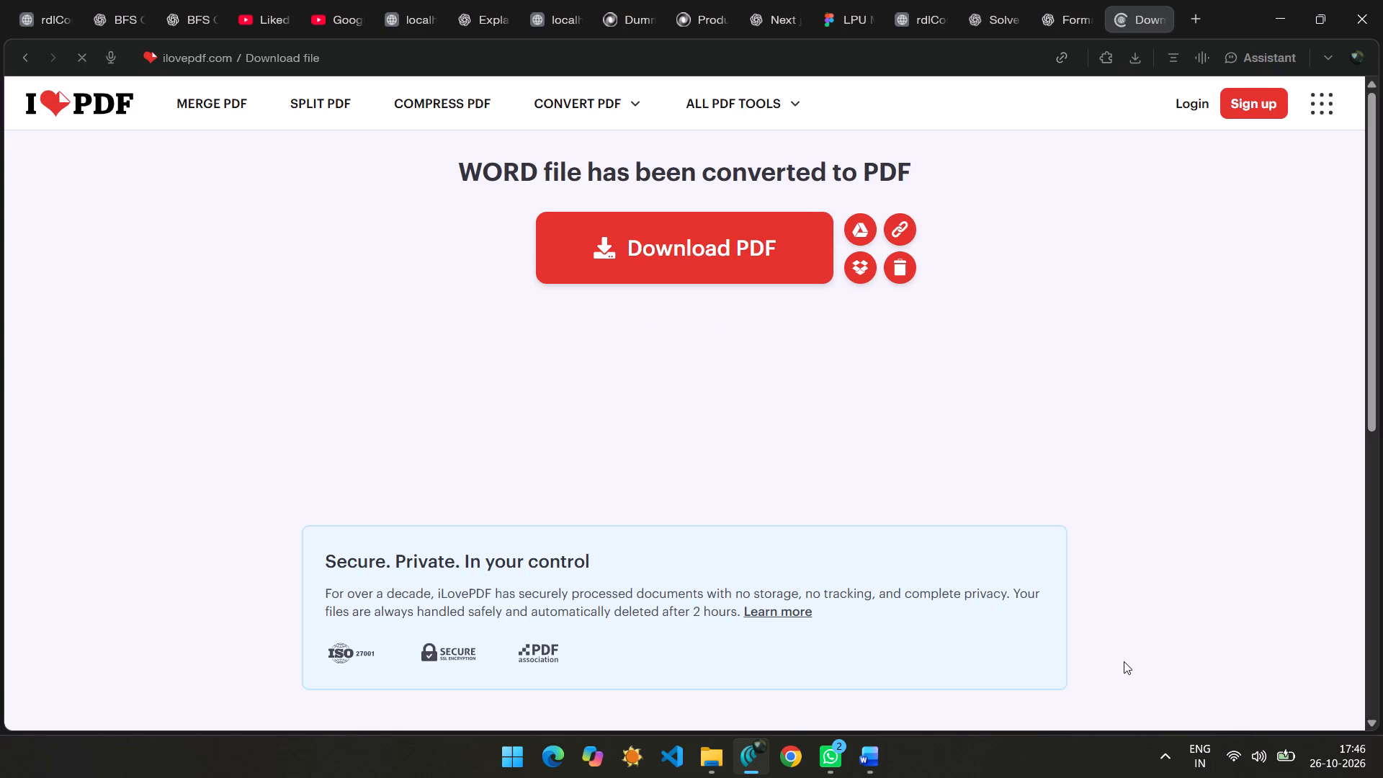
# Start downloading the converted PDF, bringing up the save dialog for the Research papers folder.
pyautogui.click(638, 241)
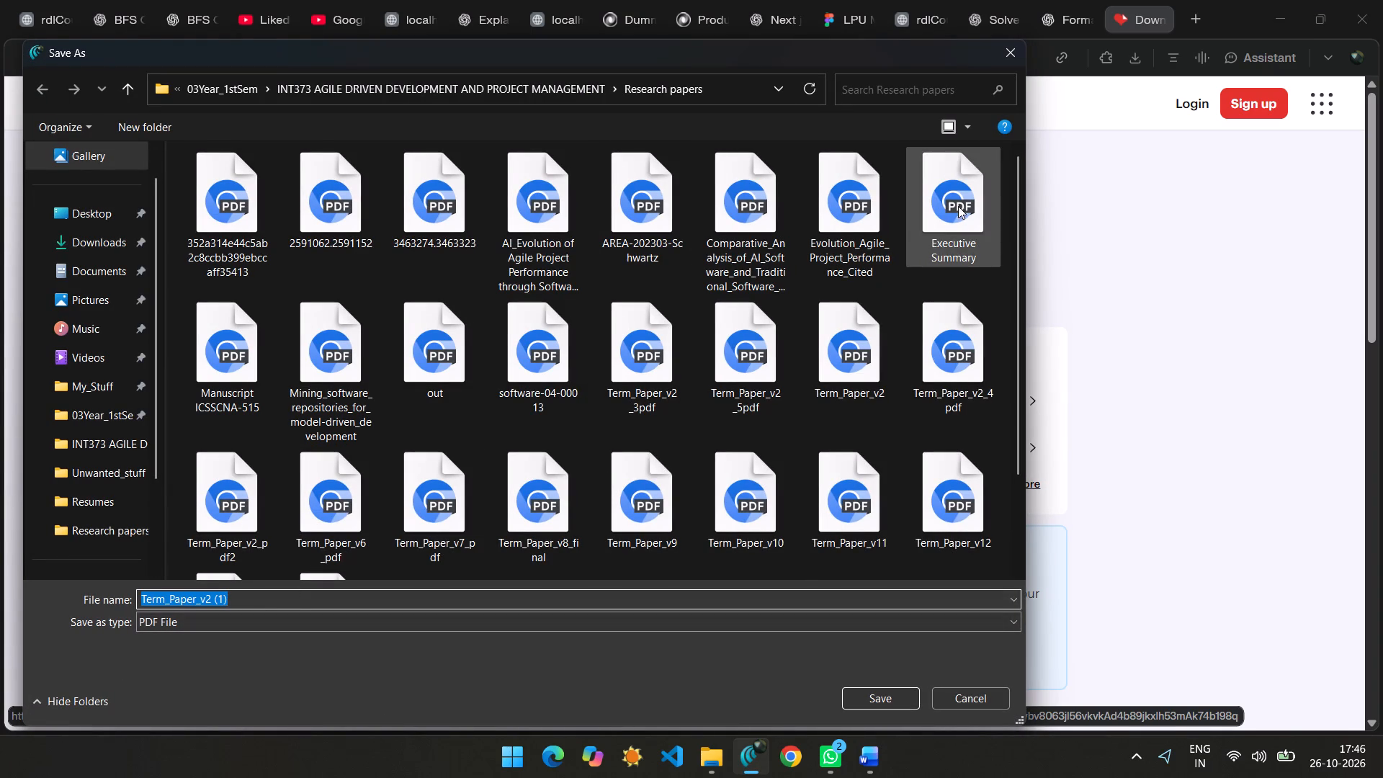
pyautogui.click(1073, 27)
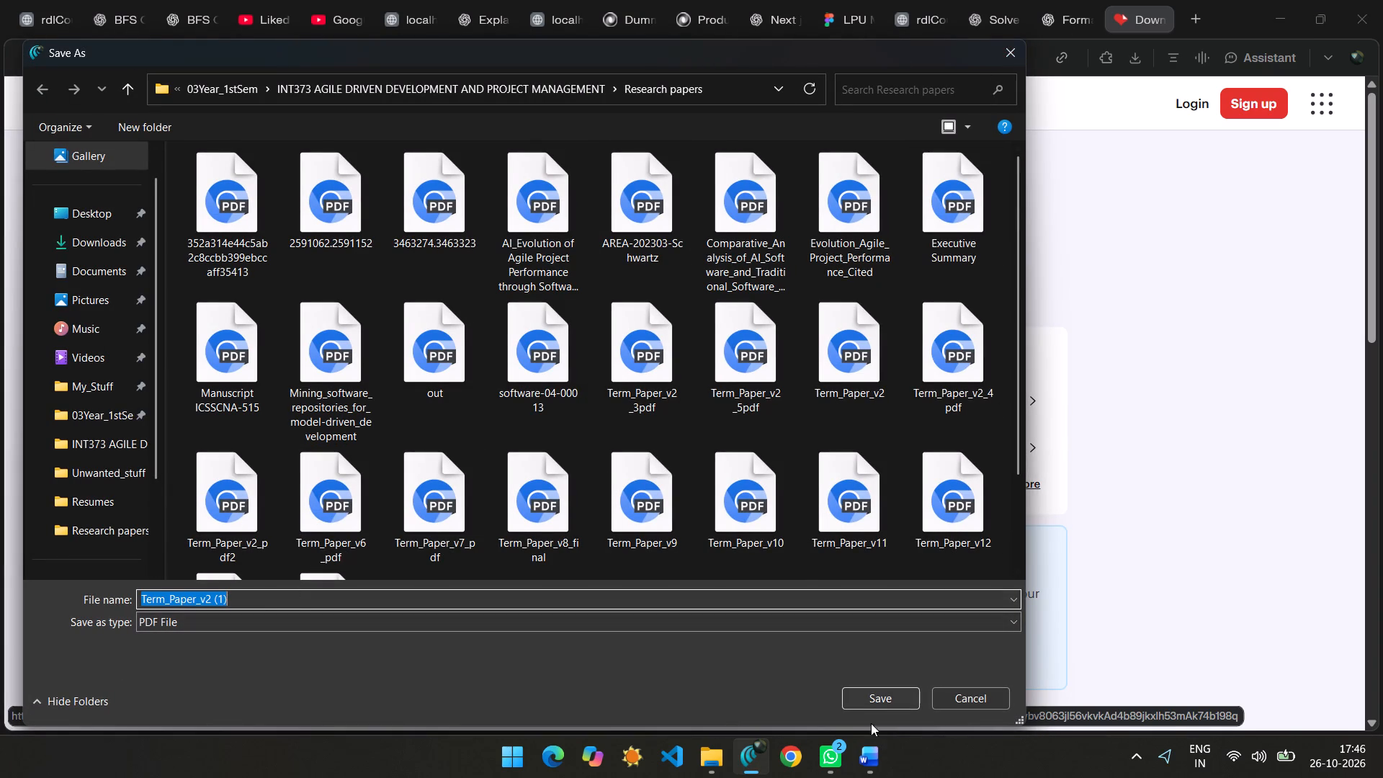
# Switch to Word and check pages 1 and 2 of Term_Paper_v2, including the Fig. 1 diagram, then return to the browser.
pyautogui.click(872, 764)
pyautogui.scroll(8, 787, 517)
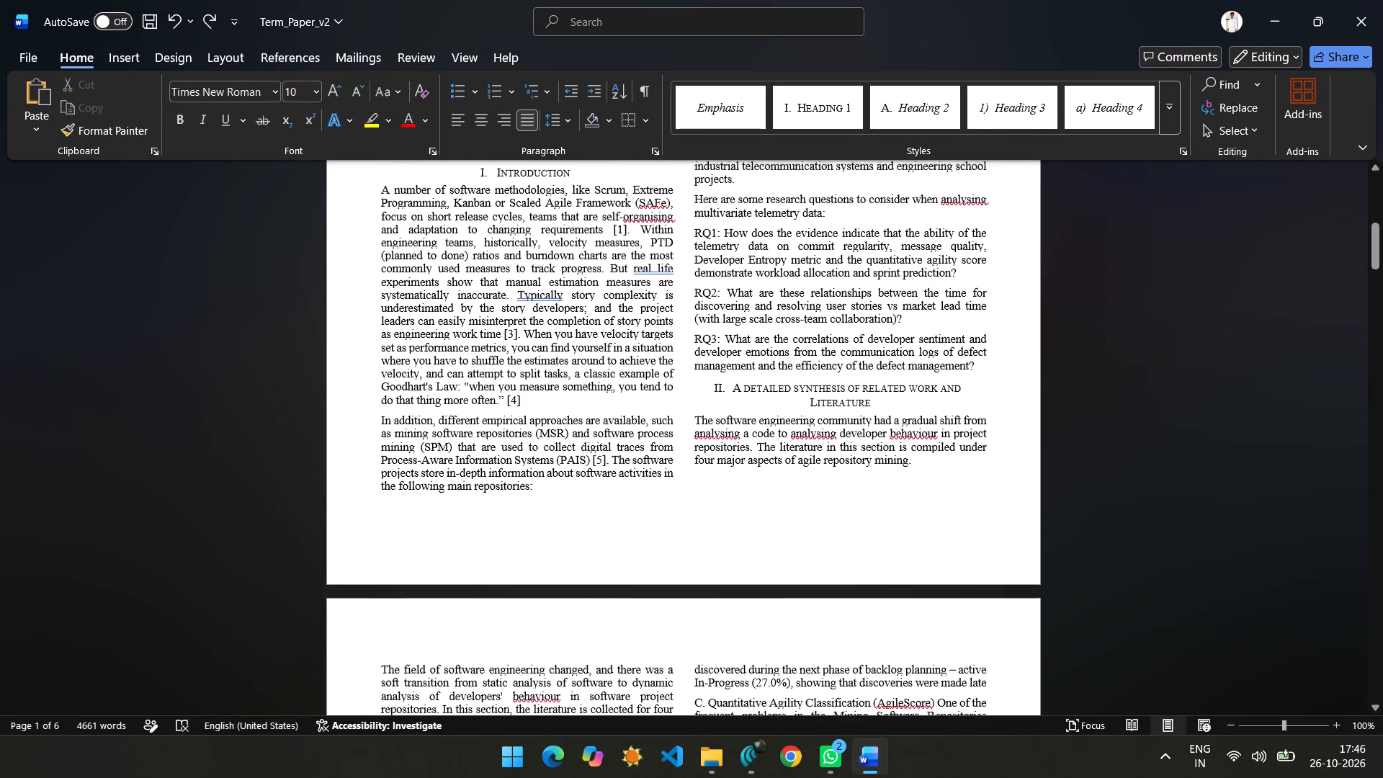
pyautogui.scroll(16, 787, 517)
pyautogui.scroll(-20, 787, 517)
pyautogui.scroll(-2, 787, 517)
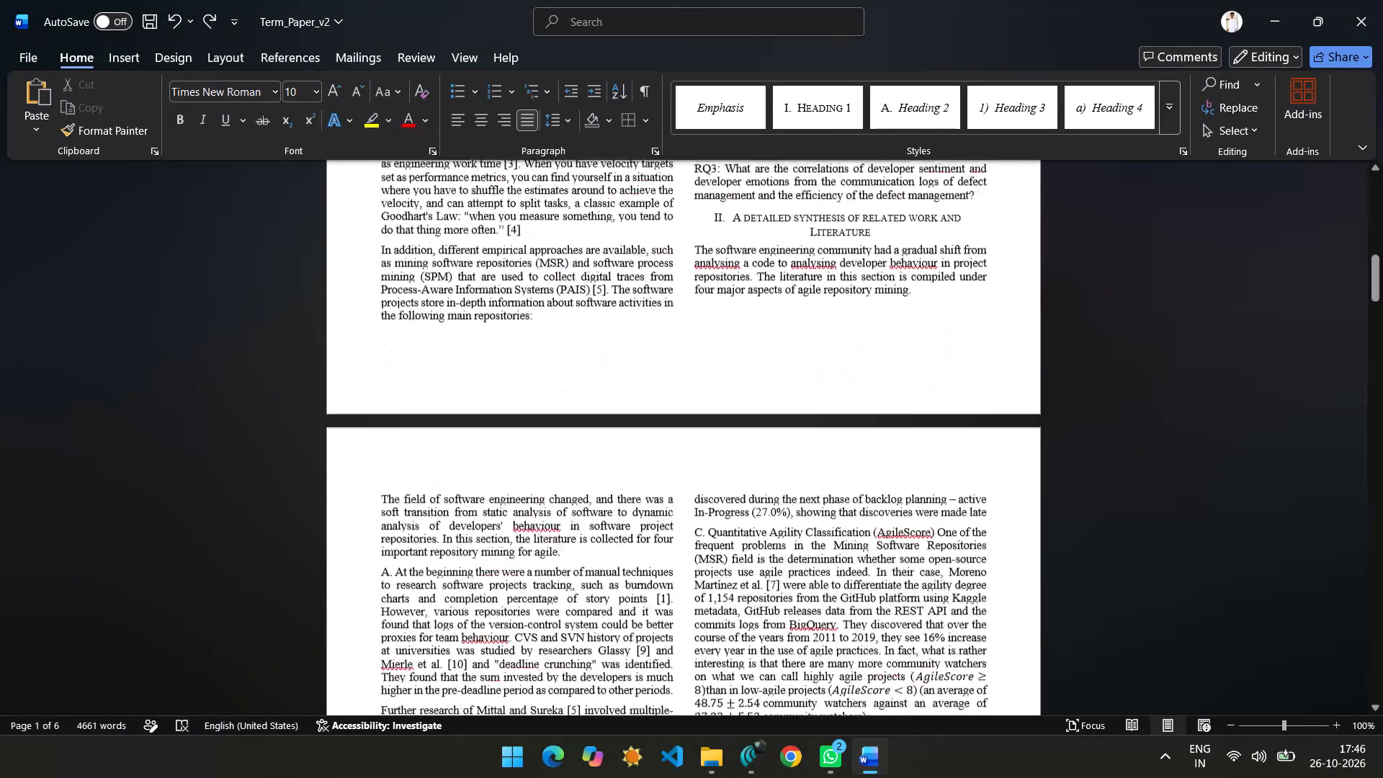
pyautogui.scroll(-17, 787, 517)
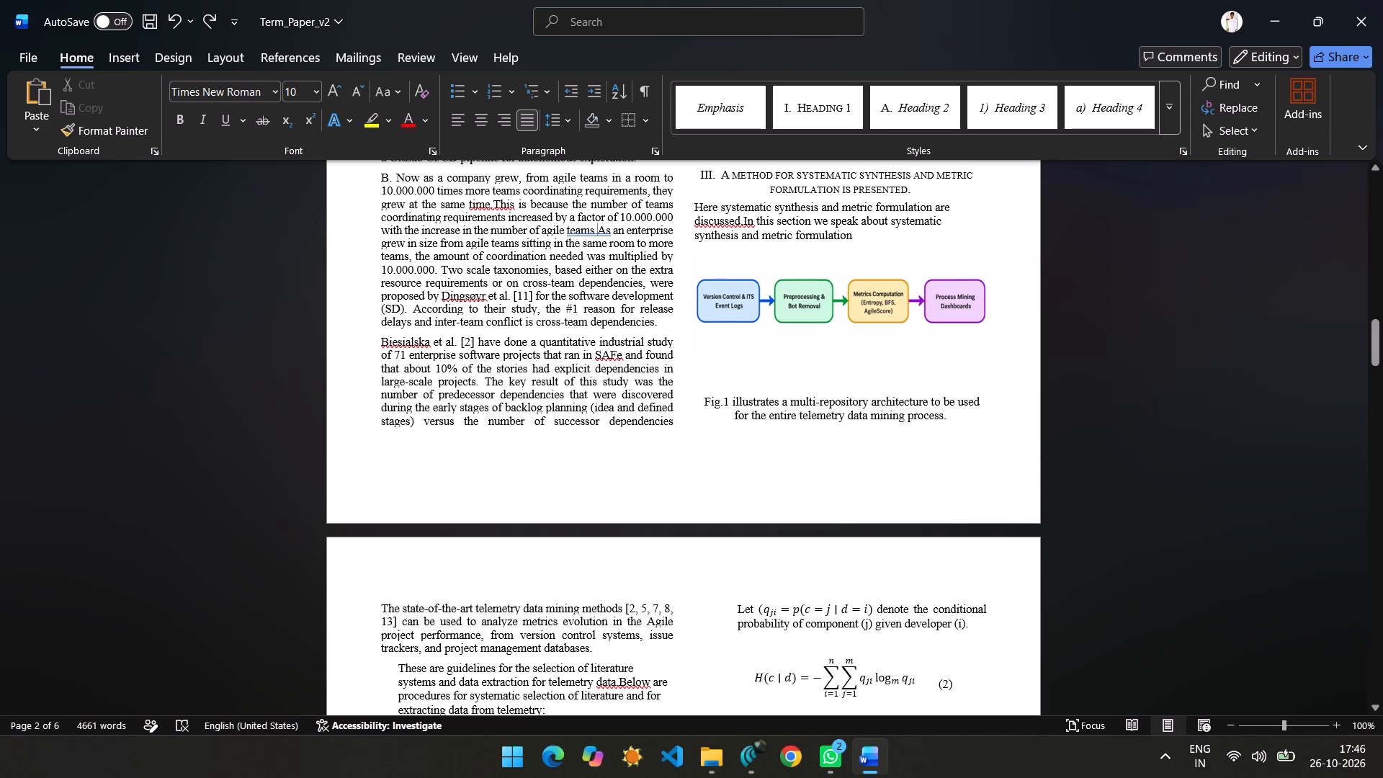
pyautogui.click(1259, 20)
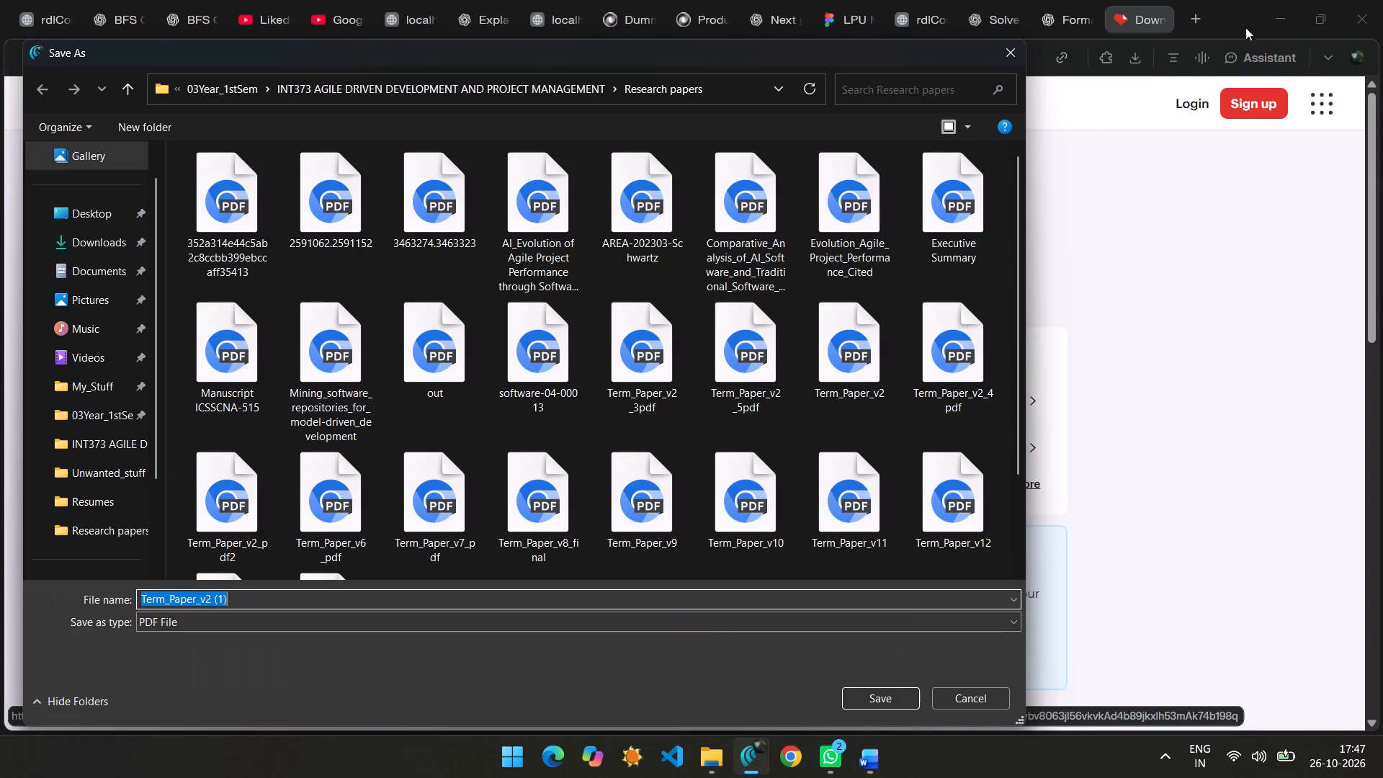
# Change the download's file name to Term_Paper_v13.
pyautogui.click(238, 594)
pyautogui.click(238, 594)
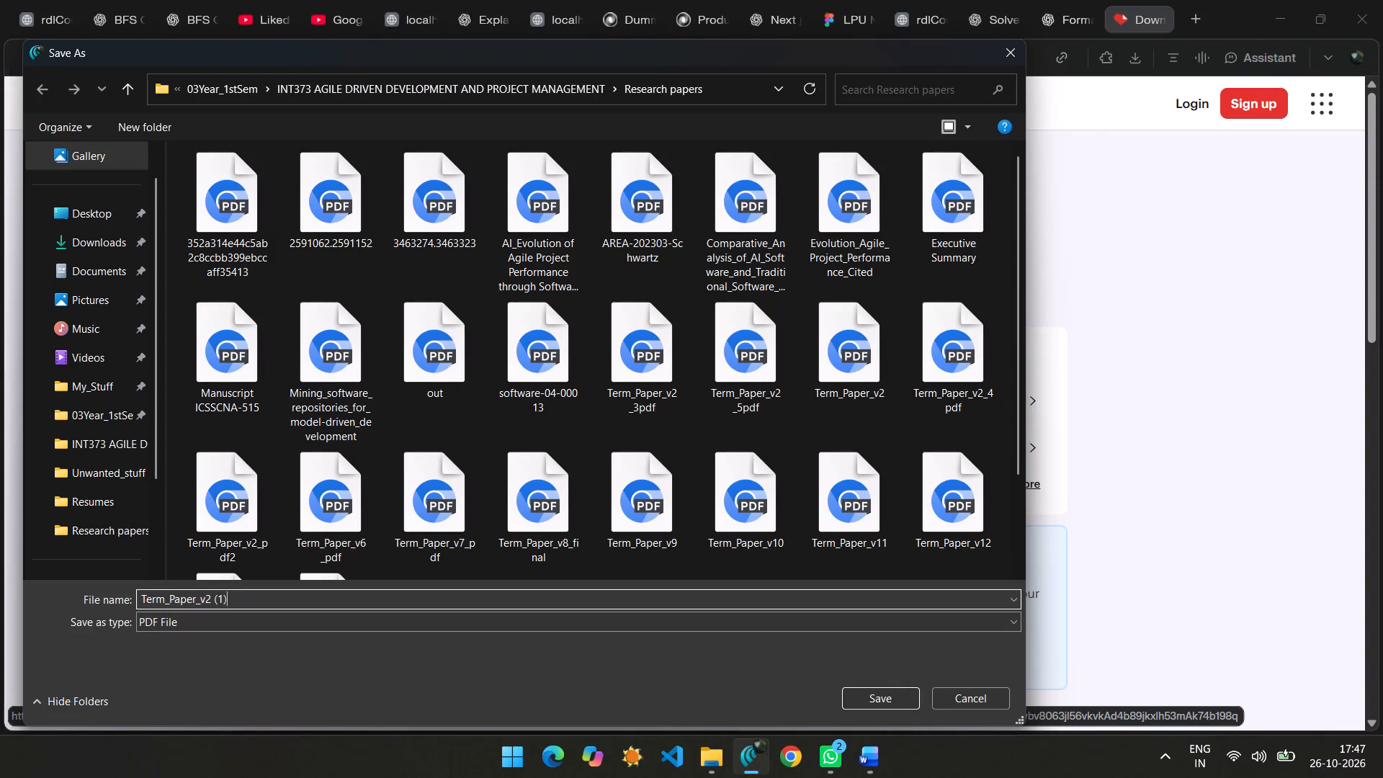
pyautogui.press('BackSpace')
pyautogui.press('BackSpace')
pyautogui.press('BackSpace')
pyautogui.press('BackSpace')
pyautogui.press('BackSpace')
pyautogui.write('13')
# Delete the existing Term_Paper_v13 PDF from the Research papers folder within the save dialog.
pyautogui.scroll(-9, 681, 337)
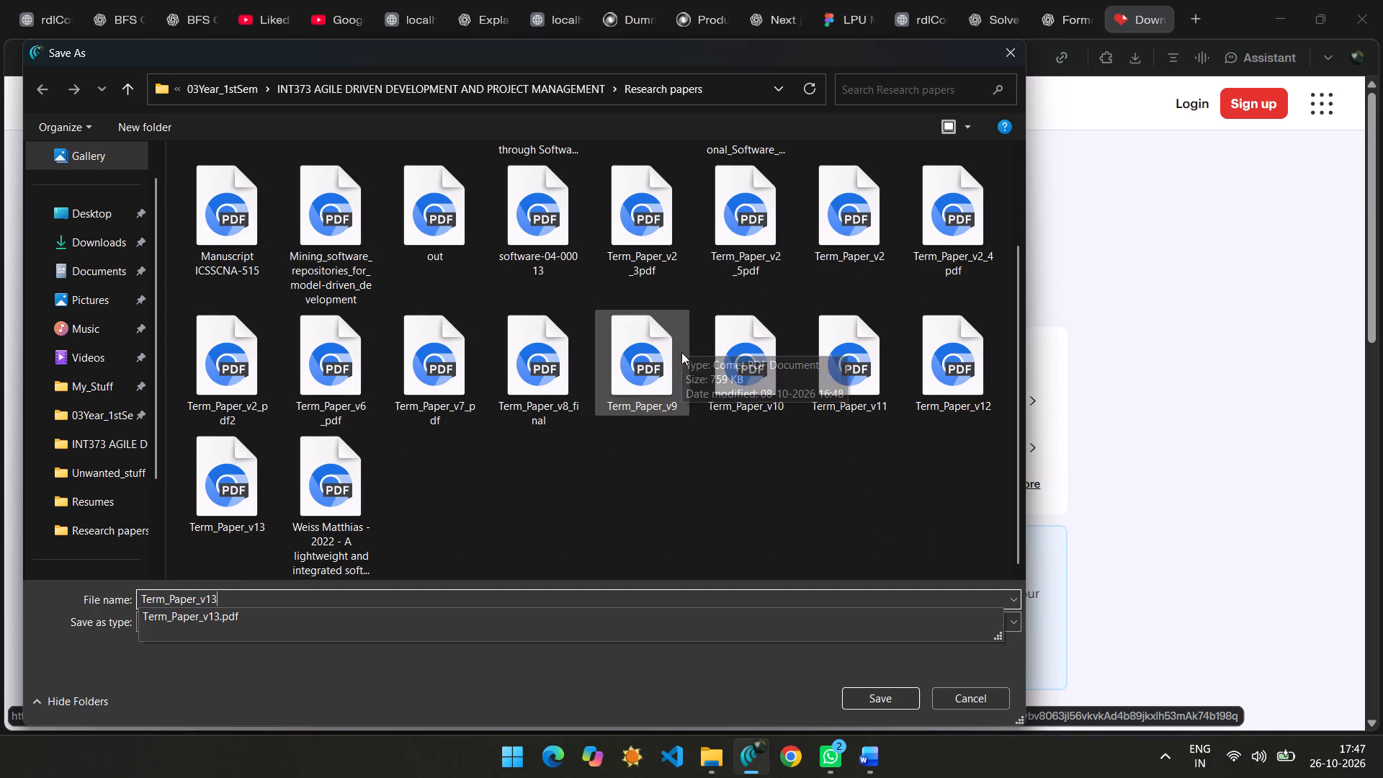
pyautogui.rightClick(231, 496)
pyautogui.rightClick(231, 496)
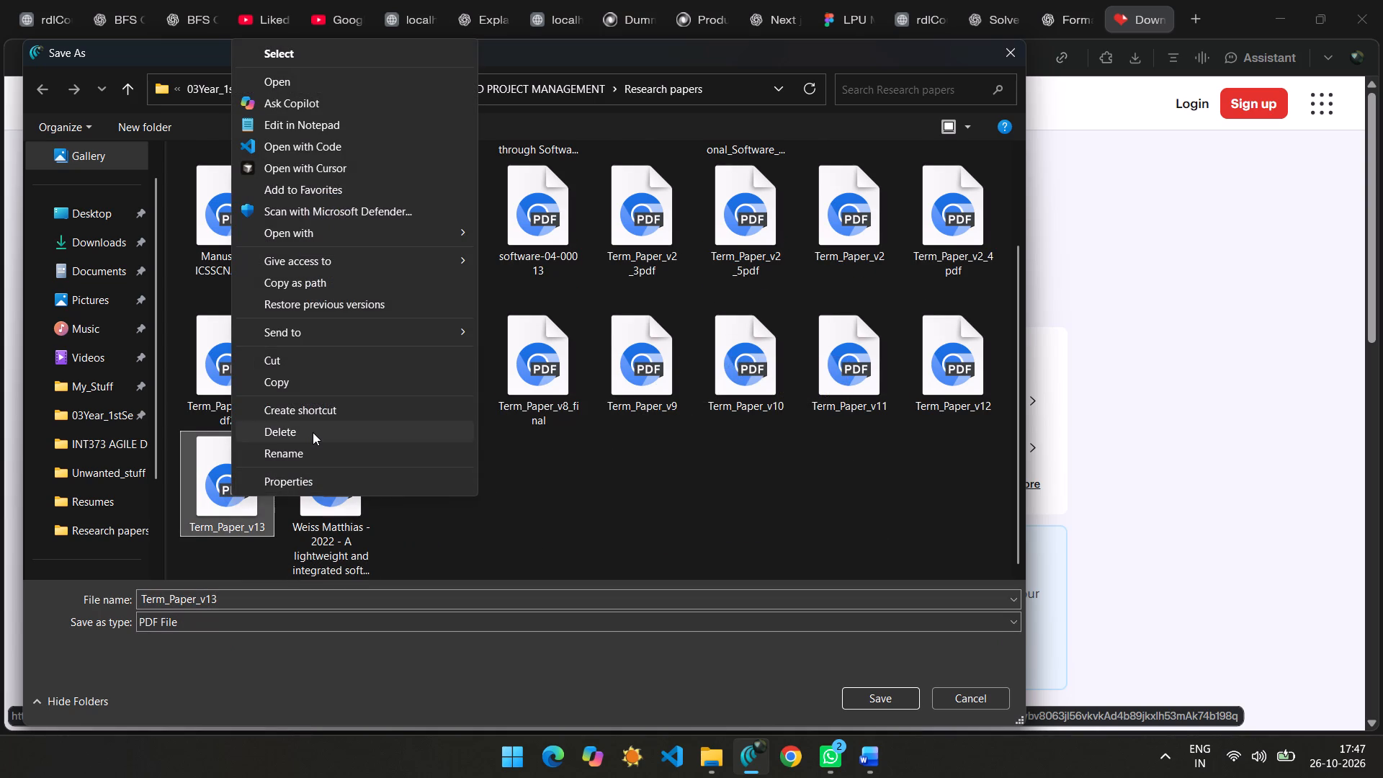
pyautogui.click(313, 432)
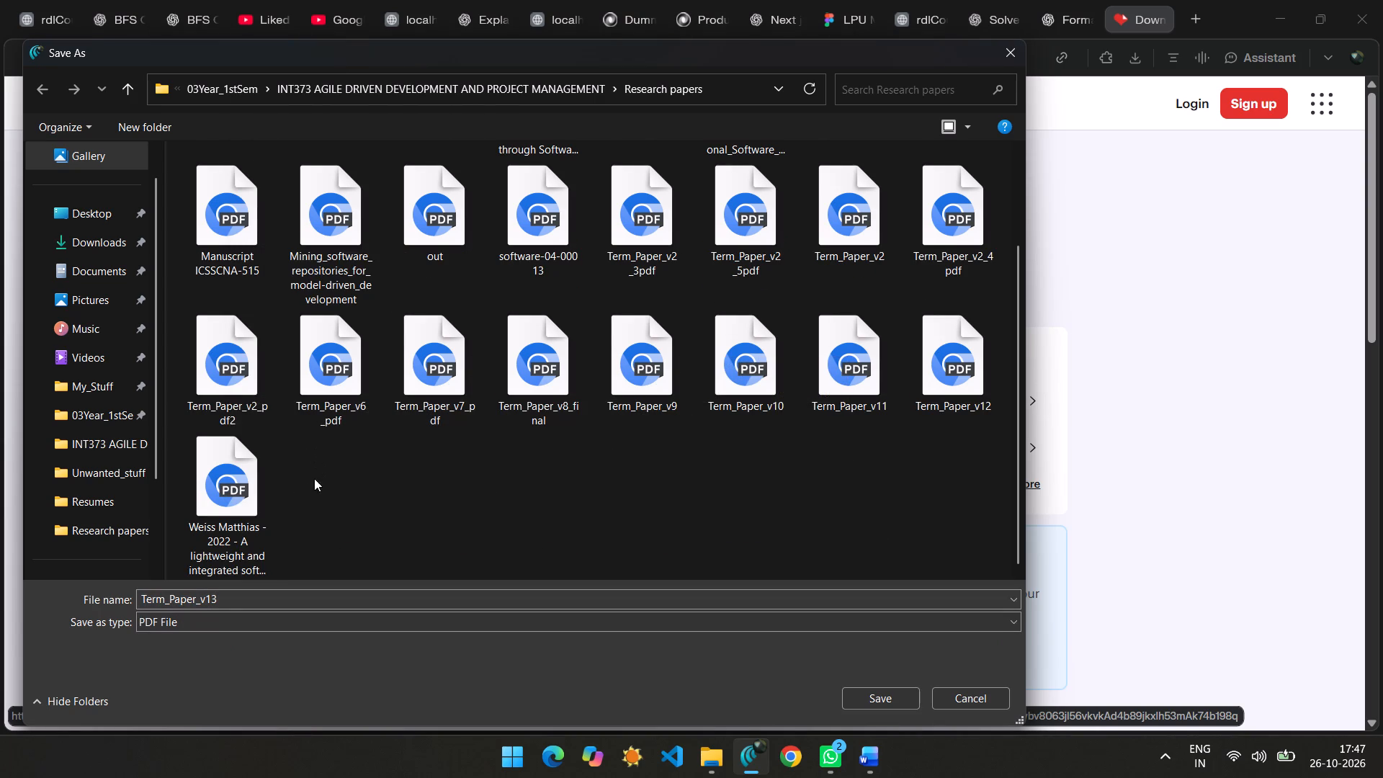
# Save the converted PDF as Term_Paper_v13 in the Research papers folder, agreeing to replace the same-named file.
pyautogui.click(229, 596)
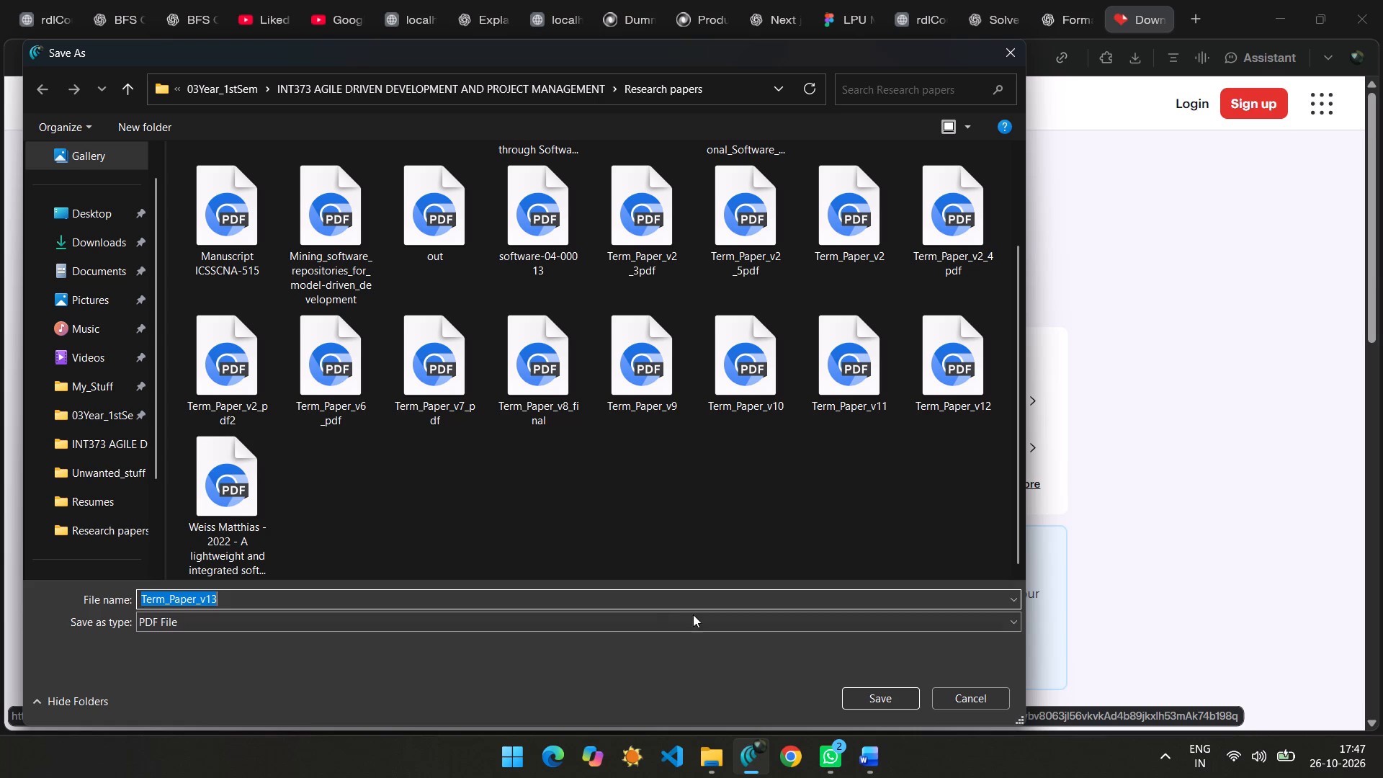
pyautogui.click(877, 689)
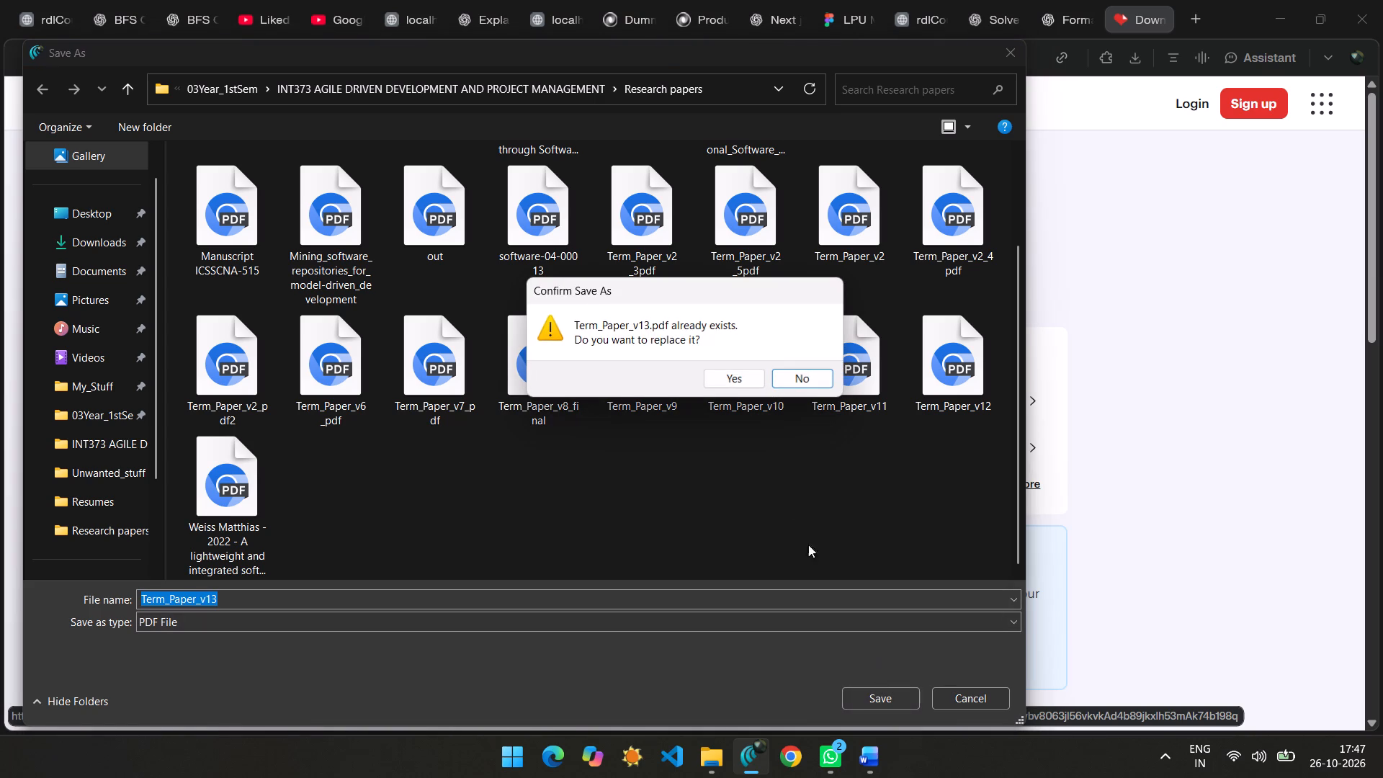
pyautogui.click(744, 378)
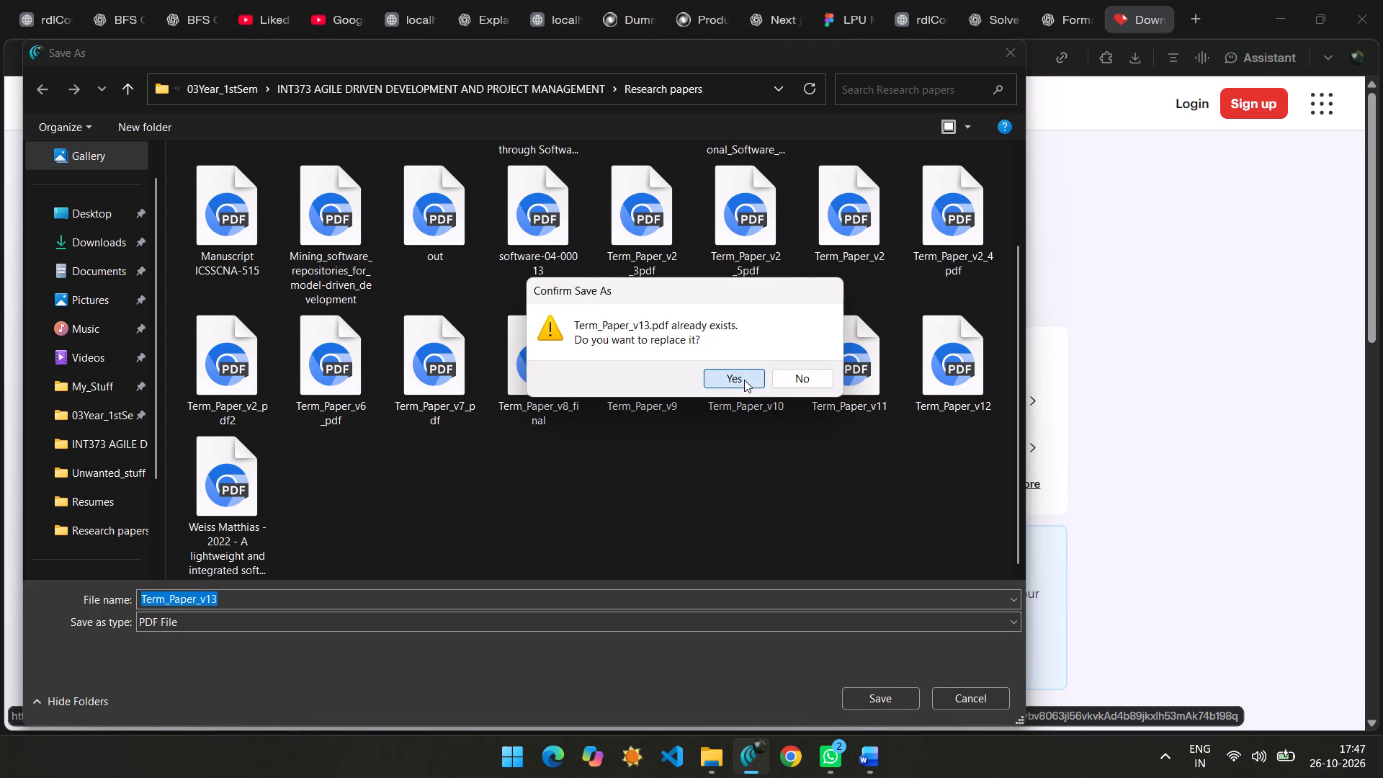
# Open the downloaded Term_Paper_v13 PDF and examine the Fig. 1 diagram on page 2 and the page after it.
pyautogui.click(1113, 94)
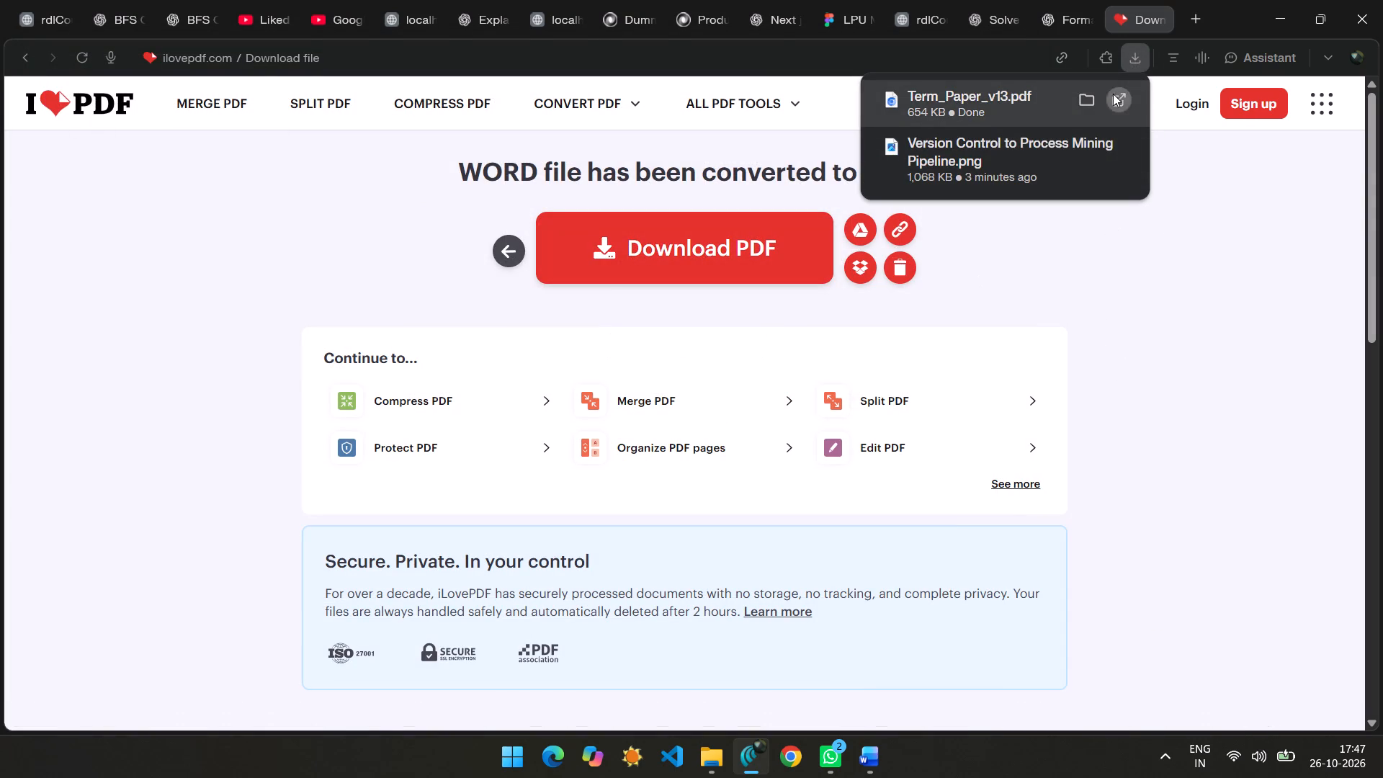
pyautogui.scroll(-20, 867, 408)
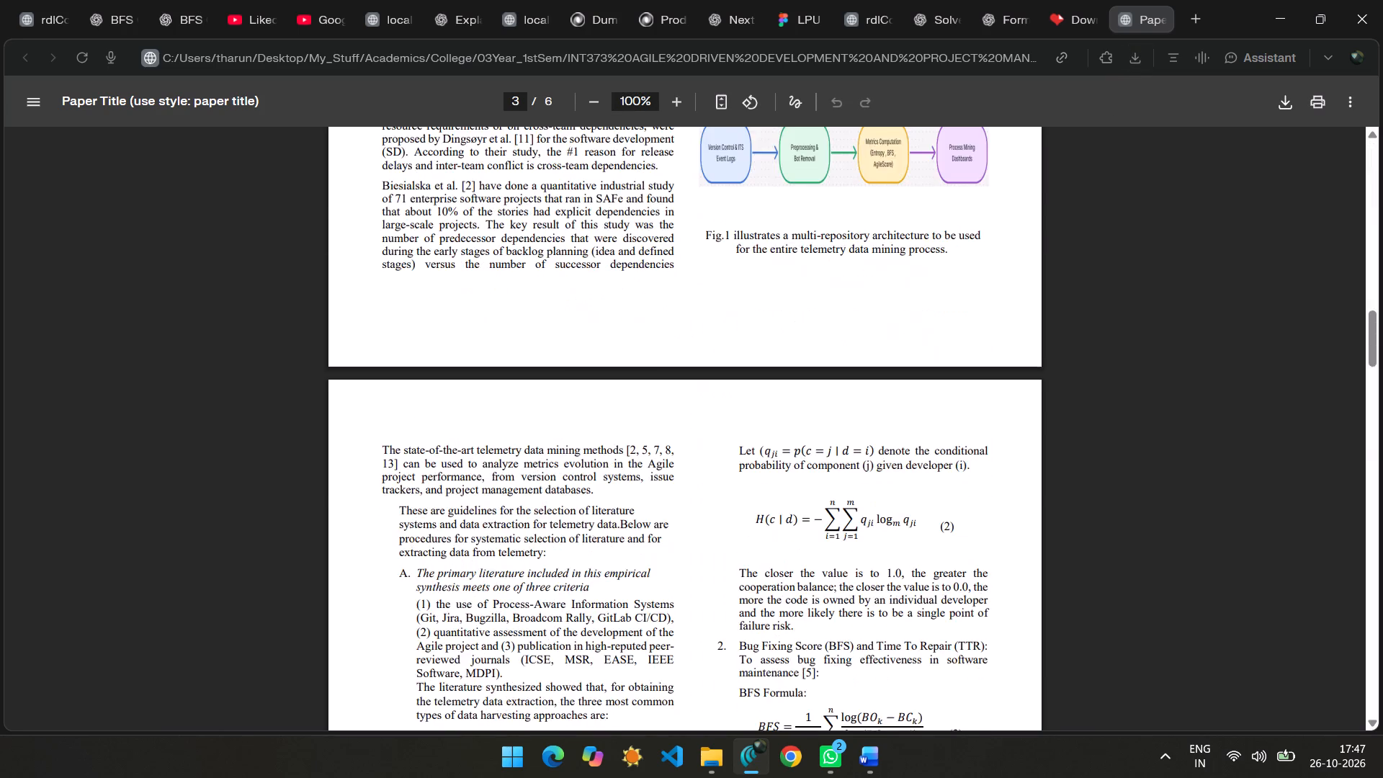
pyautogui.scroll(-20, 867, 408)
pyautogui.scroll(19, 867, 408)
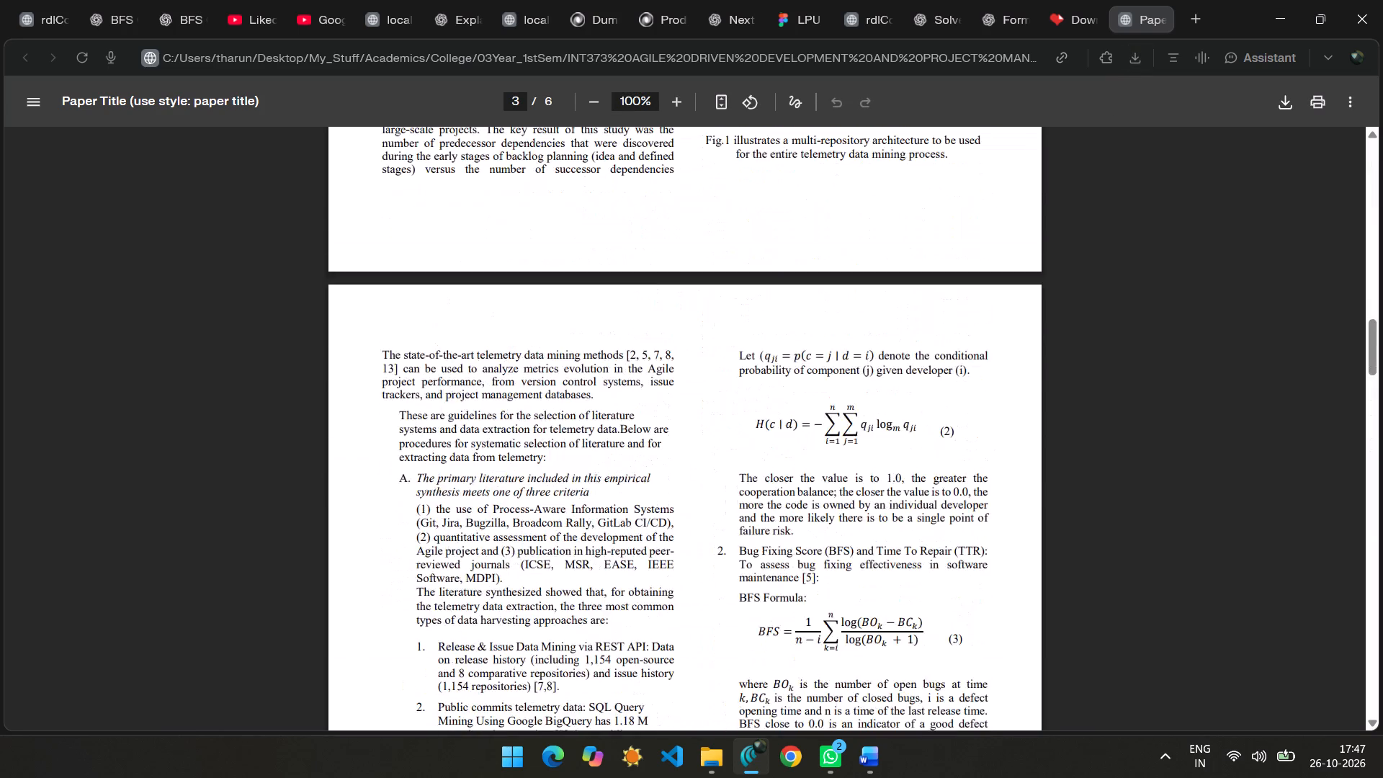
pyautogui.scroll(6, 867, 408)
pyautogui.scroll(-1, 867, 408)
pyautogui.click(850, 479)
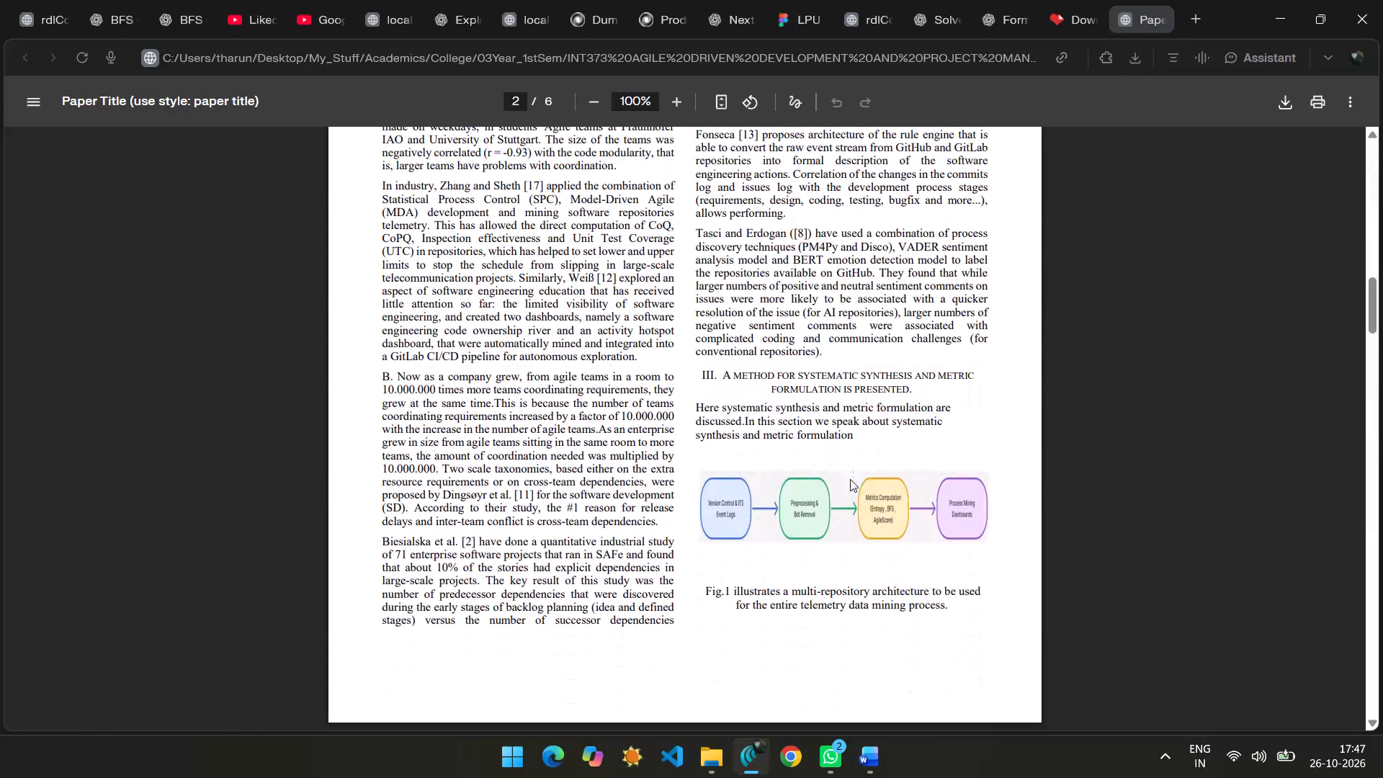
pyautogui.scroll(-1, 850, 479)
pyautogui.scroll(2, 850, 479)
# Check the PDF's remaining pages from page 3 through the references on page 6, and close it.
pyautogui.scroll(-12, 850, 479)
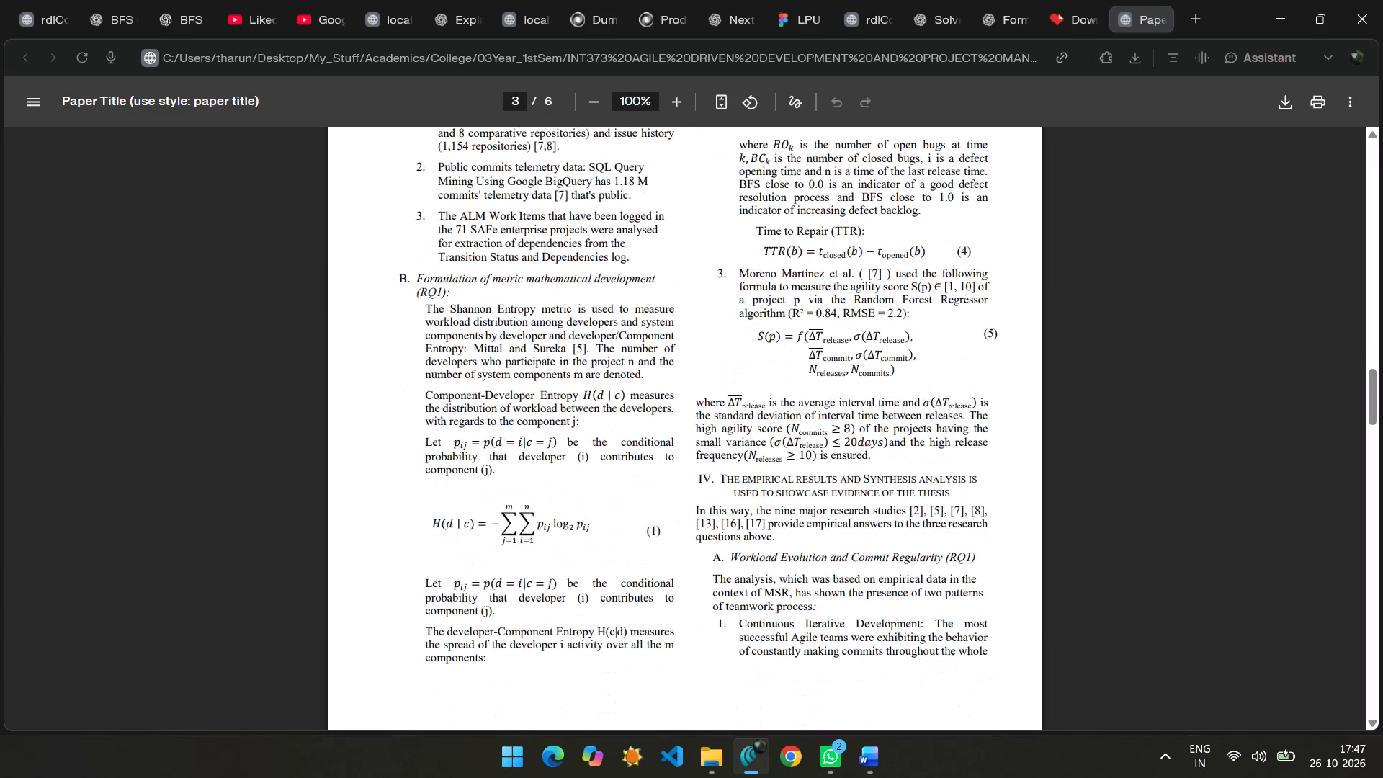
pyautogui.scroll(-9, 850, 462)
pyautogui.scroll(-17, 846, 457)
pyautogui.scroll(-10, 846, 455)
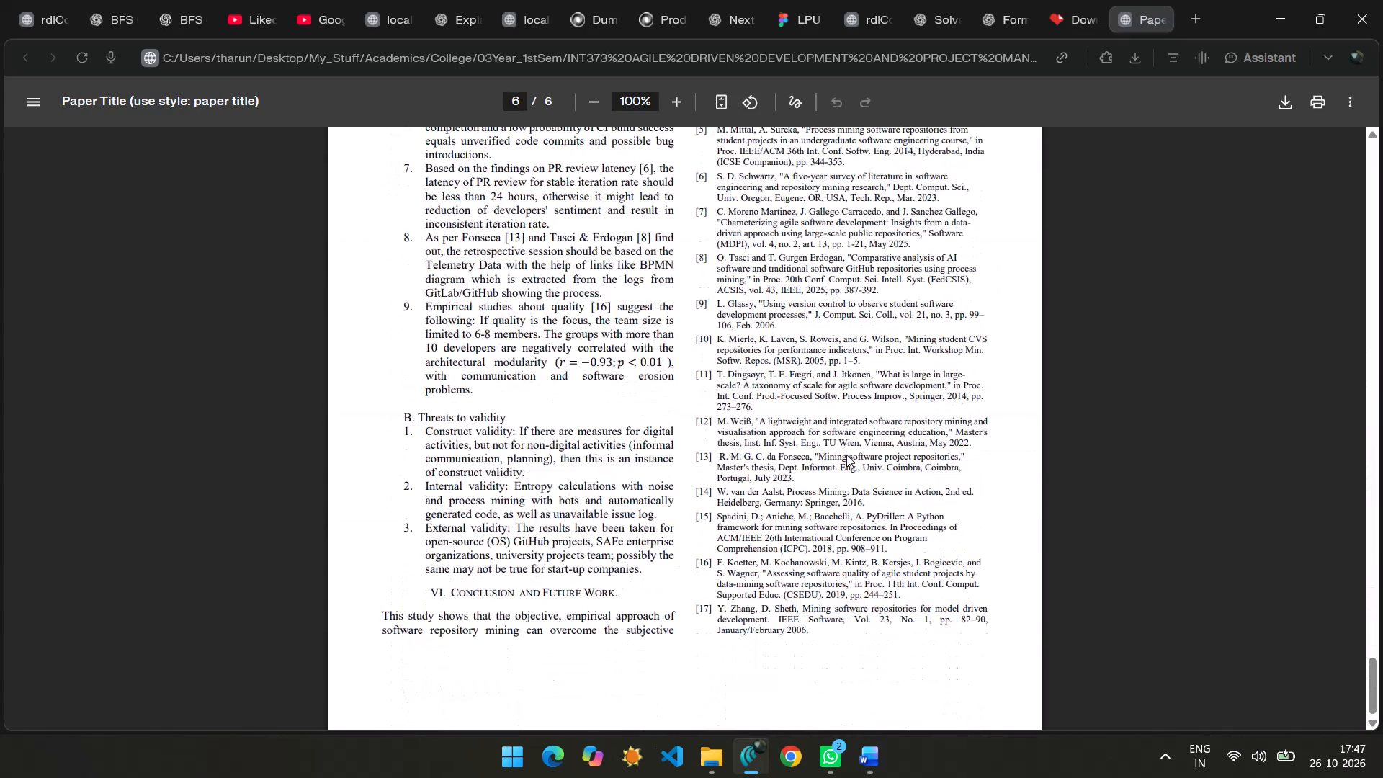
pyautogui.scroll(19, 846, 455)
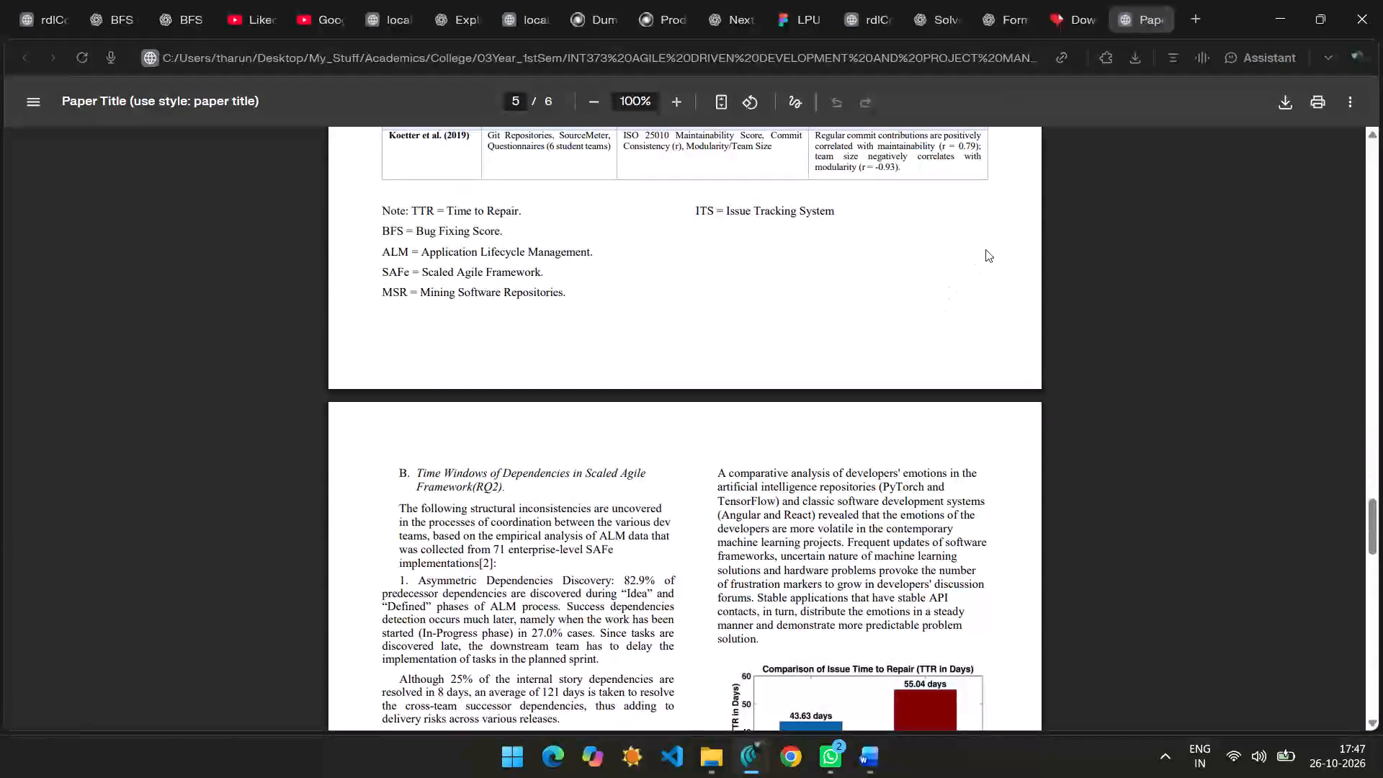
pyautogui.click(1161, 20)
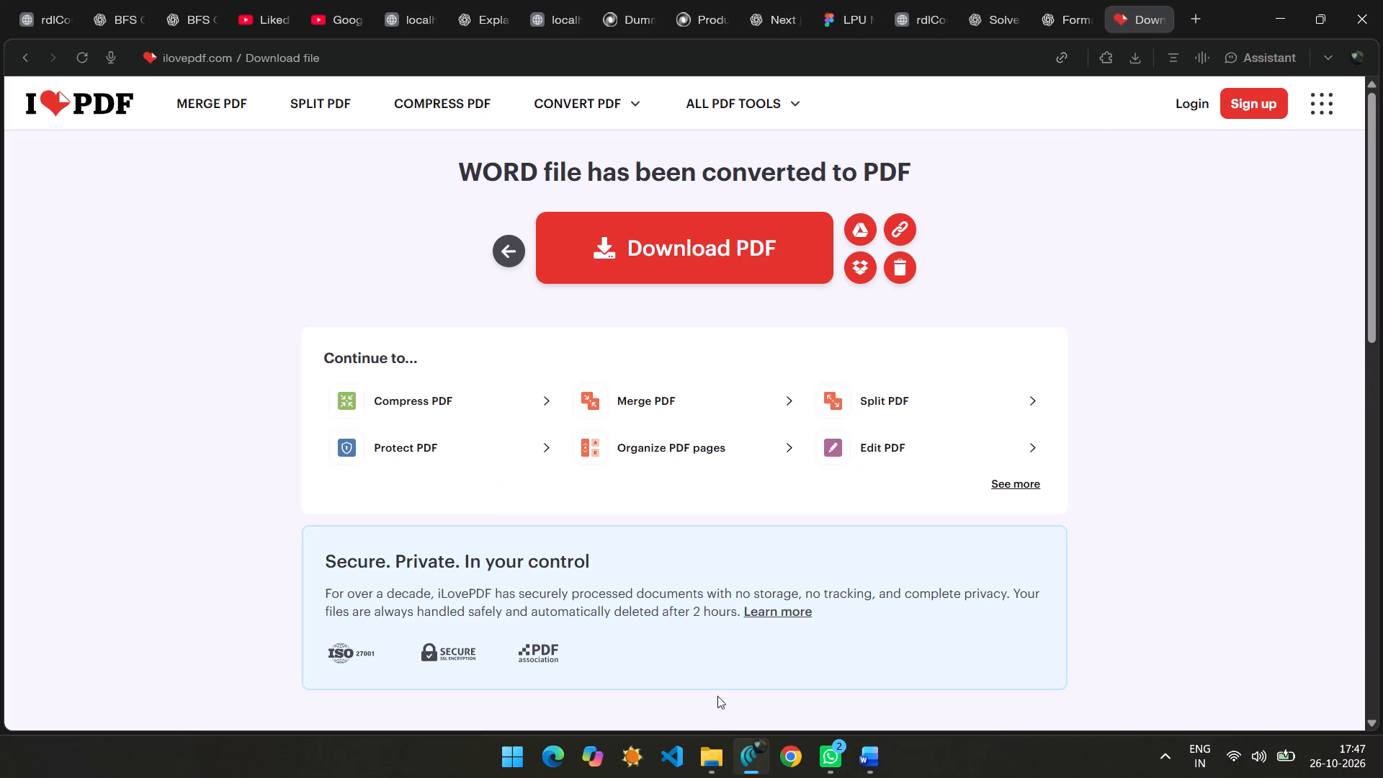
# Switch to File Explorer, delete Term_Paper_v13 from the Research papers folder, and return to the browser.
pyautogui.click(715, 772)
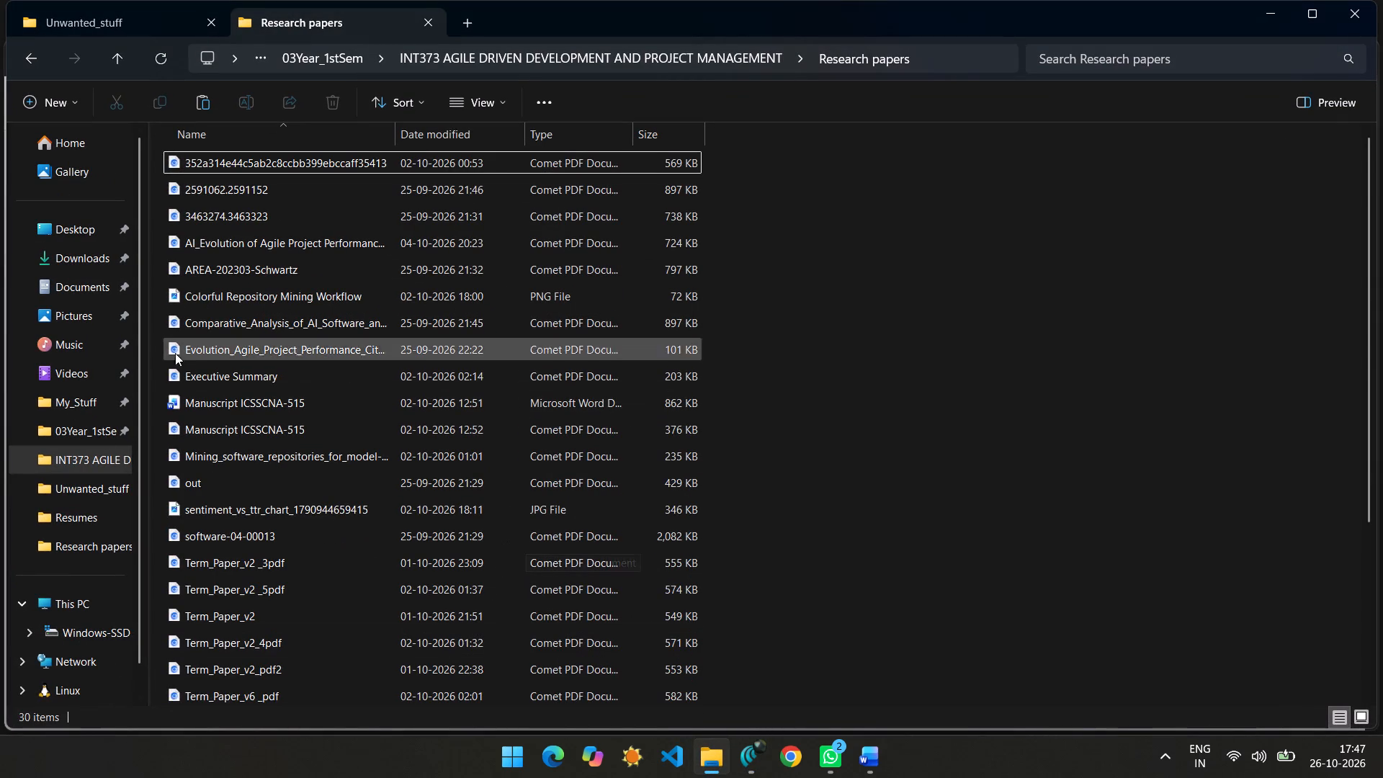
pyautogui.scroll(-9, 377, 413)
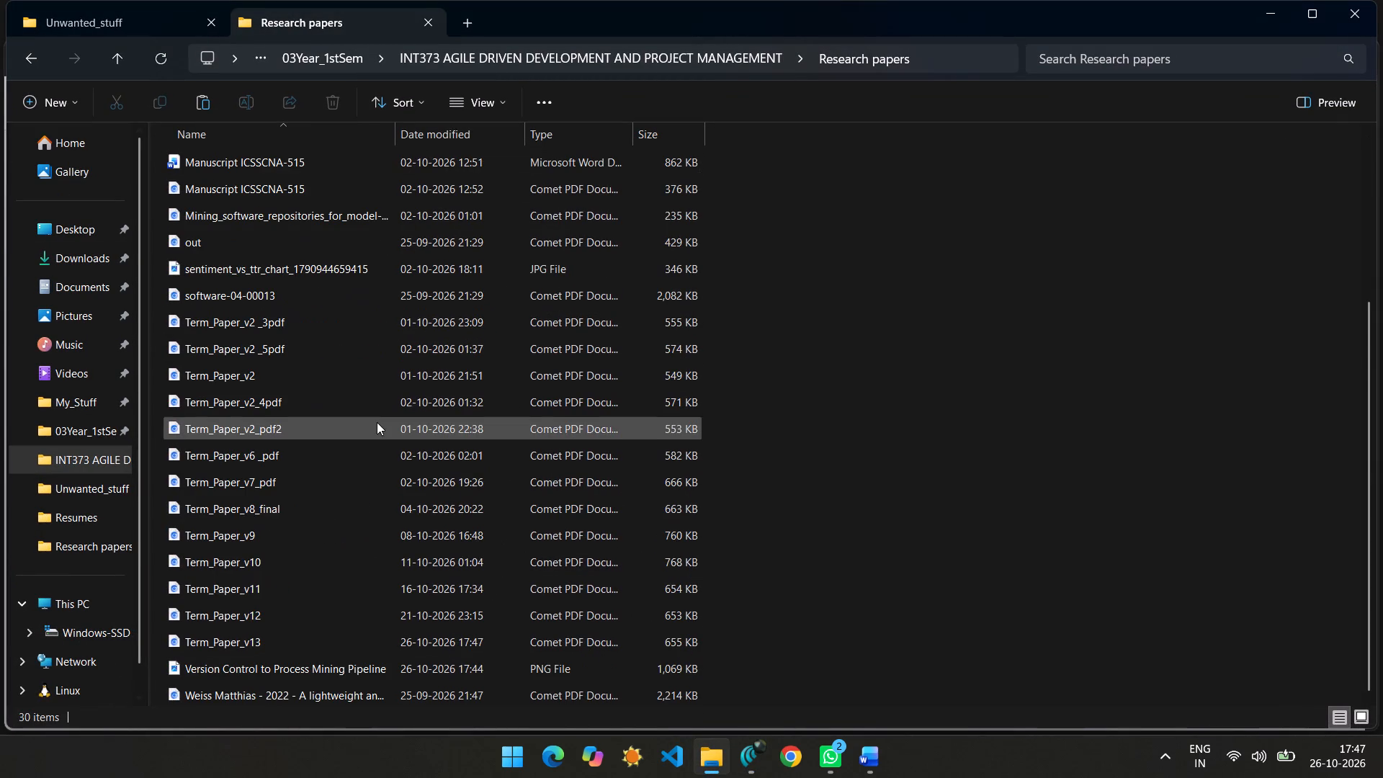
pyautogui.click(279, 632)
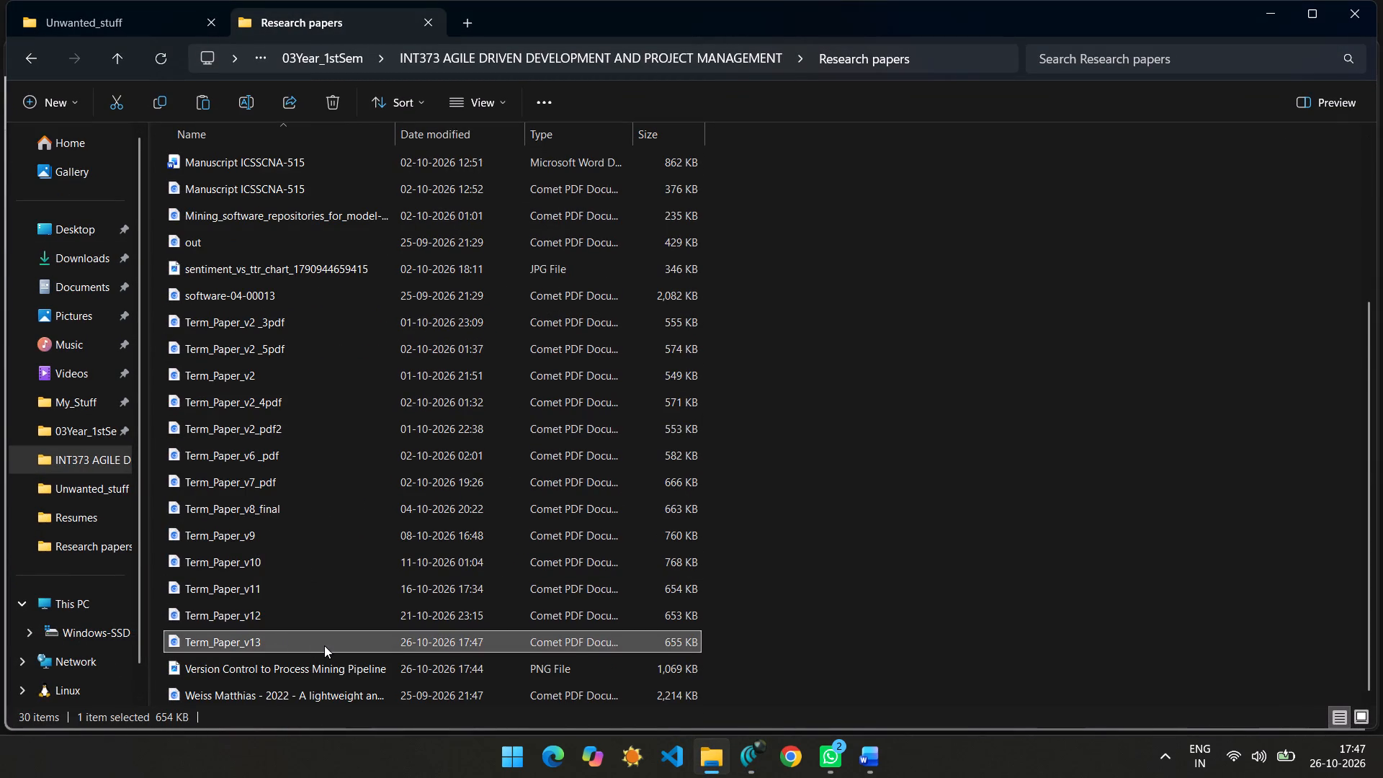
pyautogui.press('Delete')
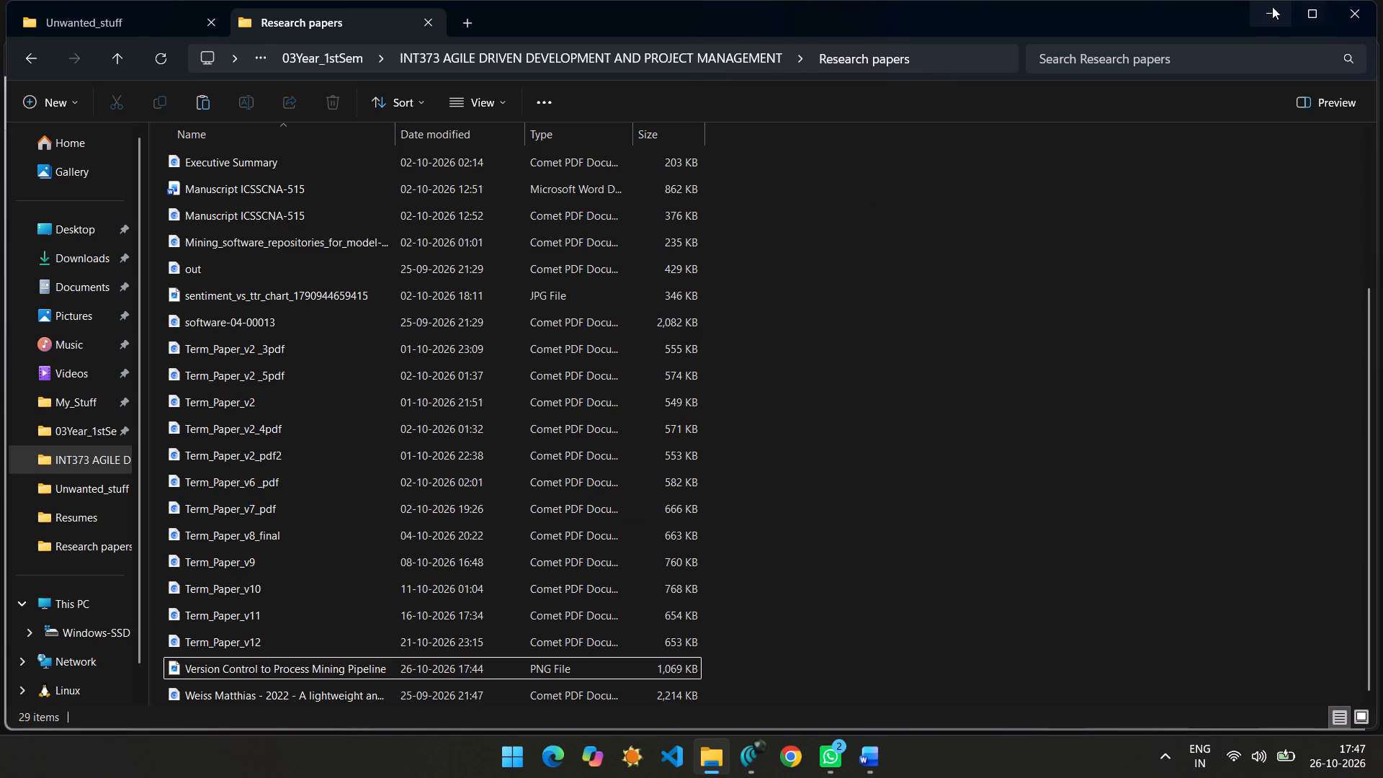
pyautogui.click(1272, 6)
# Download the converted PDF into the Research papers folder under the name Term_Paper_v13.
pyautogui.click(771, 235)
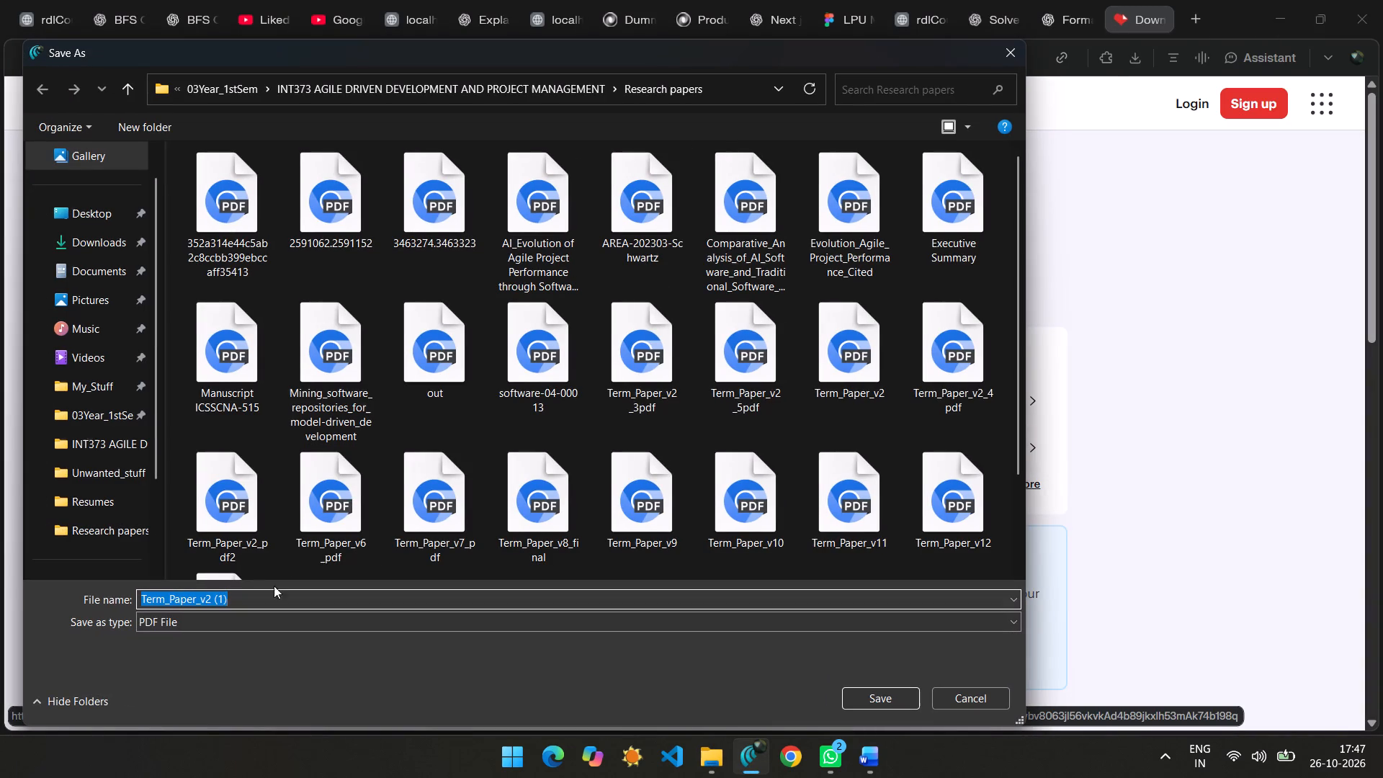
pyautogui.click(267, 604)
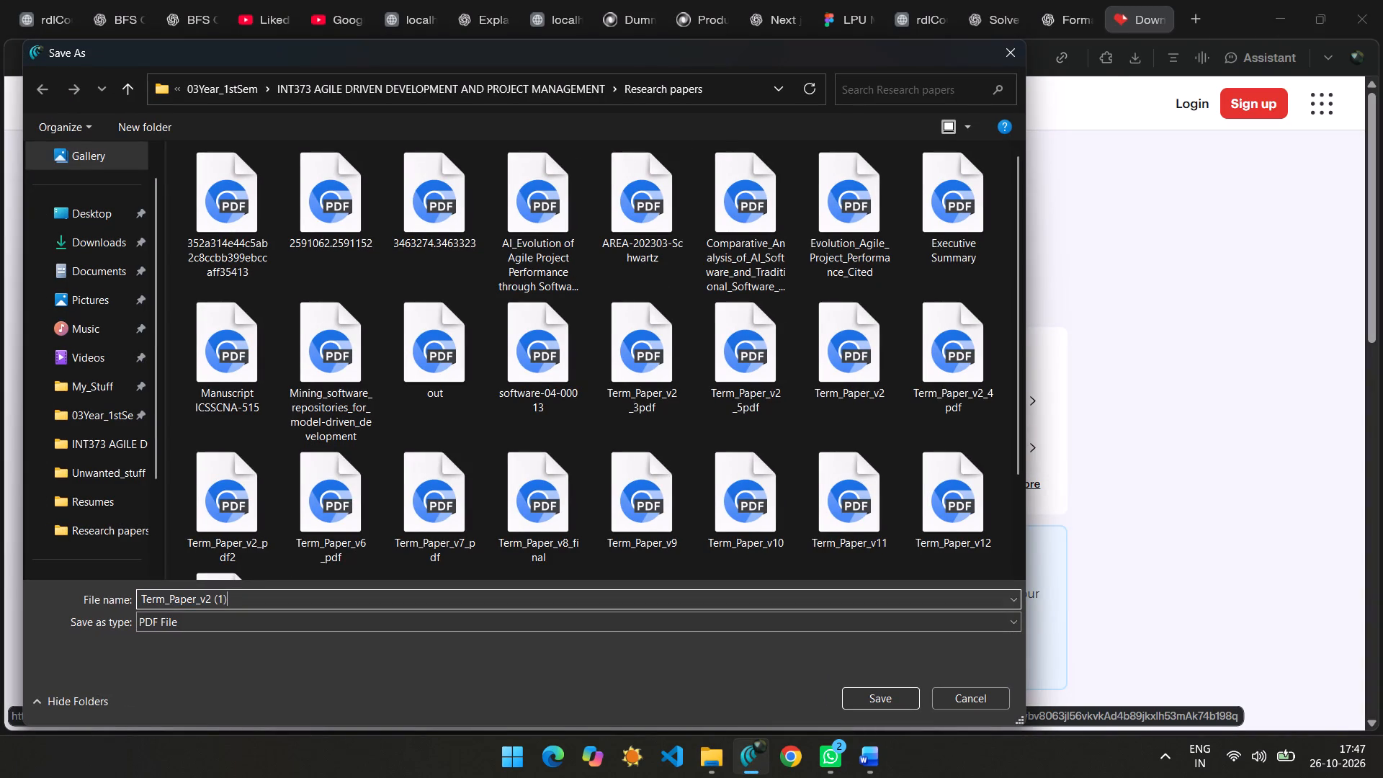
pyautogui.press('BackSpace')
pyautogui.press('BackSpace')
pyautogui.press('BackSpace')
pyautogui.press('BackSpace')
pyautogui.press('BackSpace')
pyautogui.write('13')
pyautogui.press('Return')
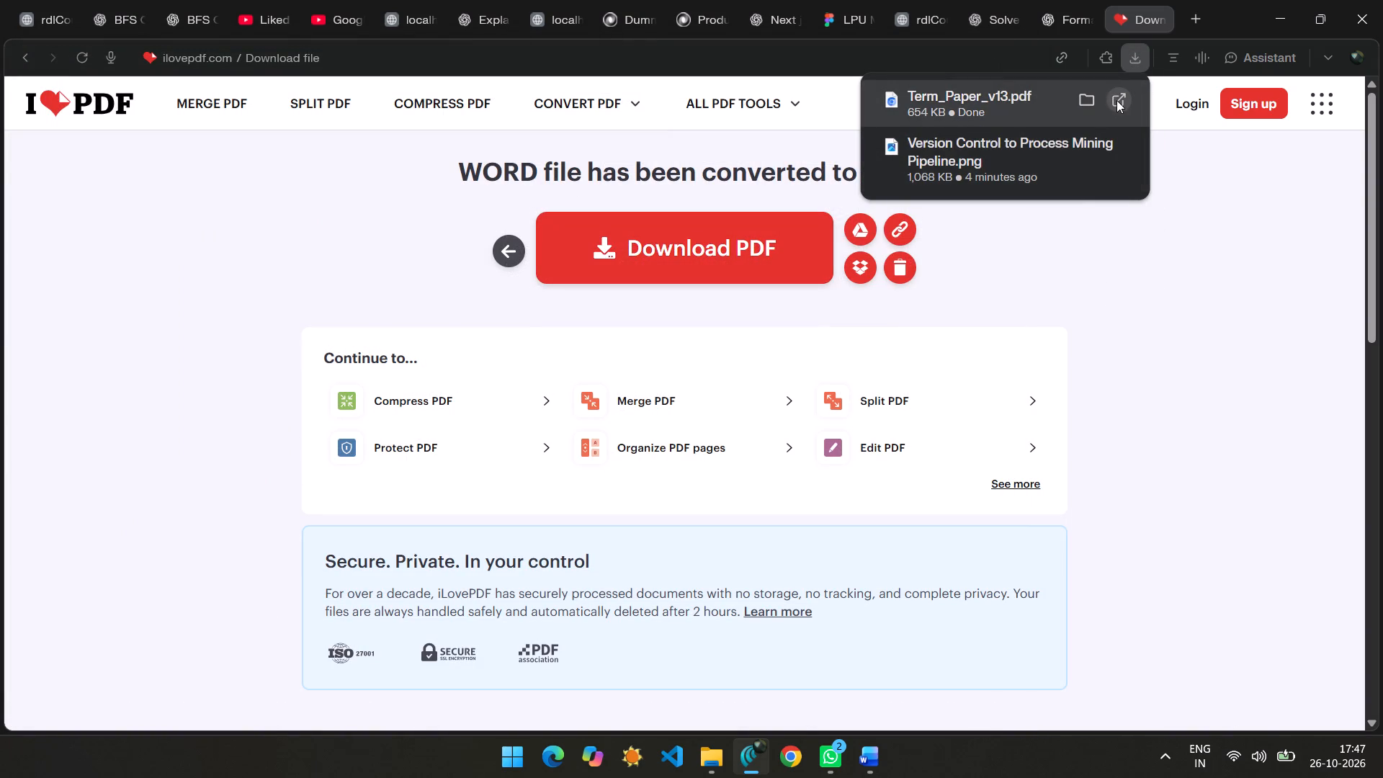
# Open the downloaded Term_Paper_v13 PDF and examine the Fig. 1 diagram on page 2.
pyautogui.click(1116, 100)
pyautogui.scroll(-19, 746, 373)
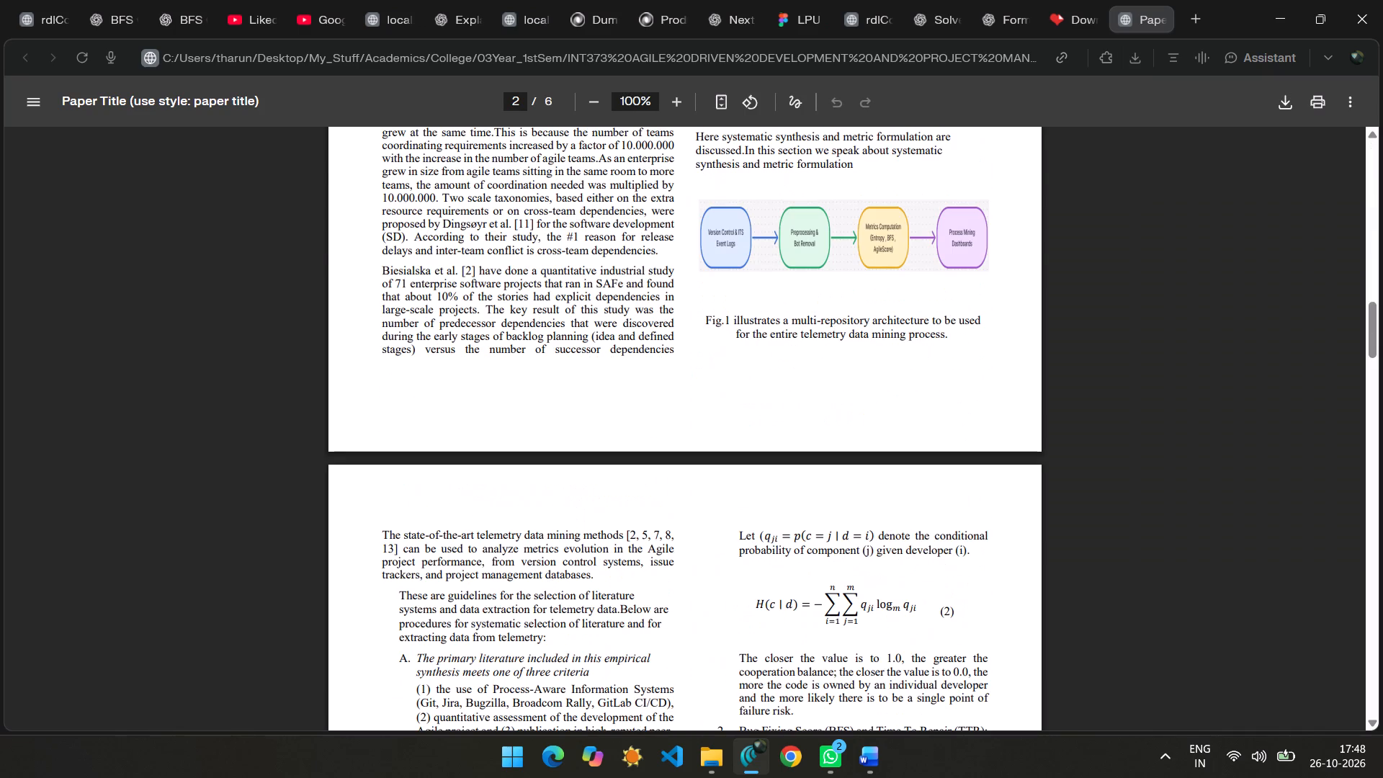
# Switch to Word, save the Term_Paper_v2 document, and return to the browser.
pyautogui.click(874, 748)
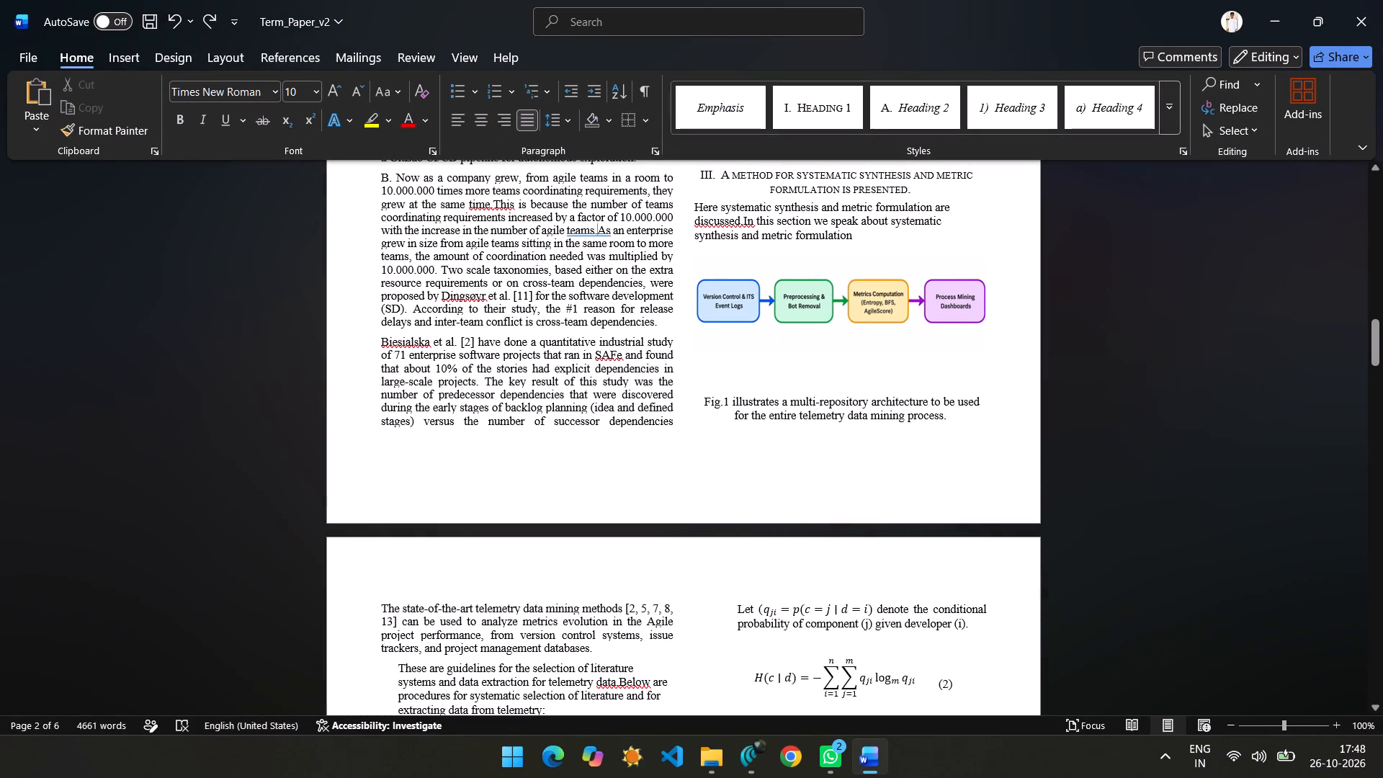
pyautogui.hotkey('ctrl', 's')
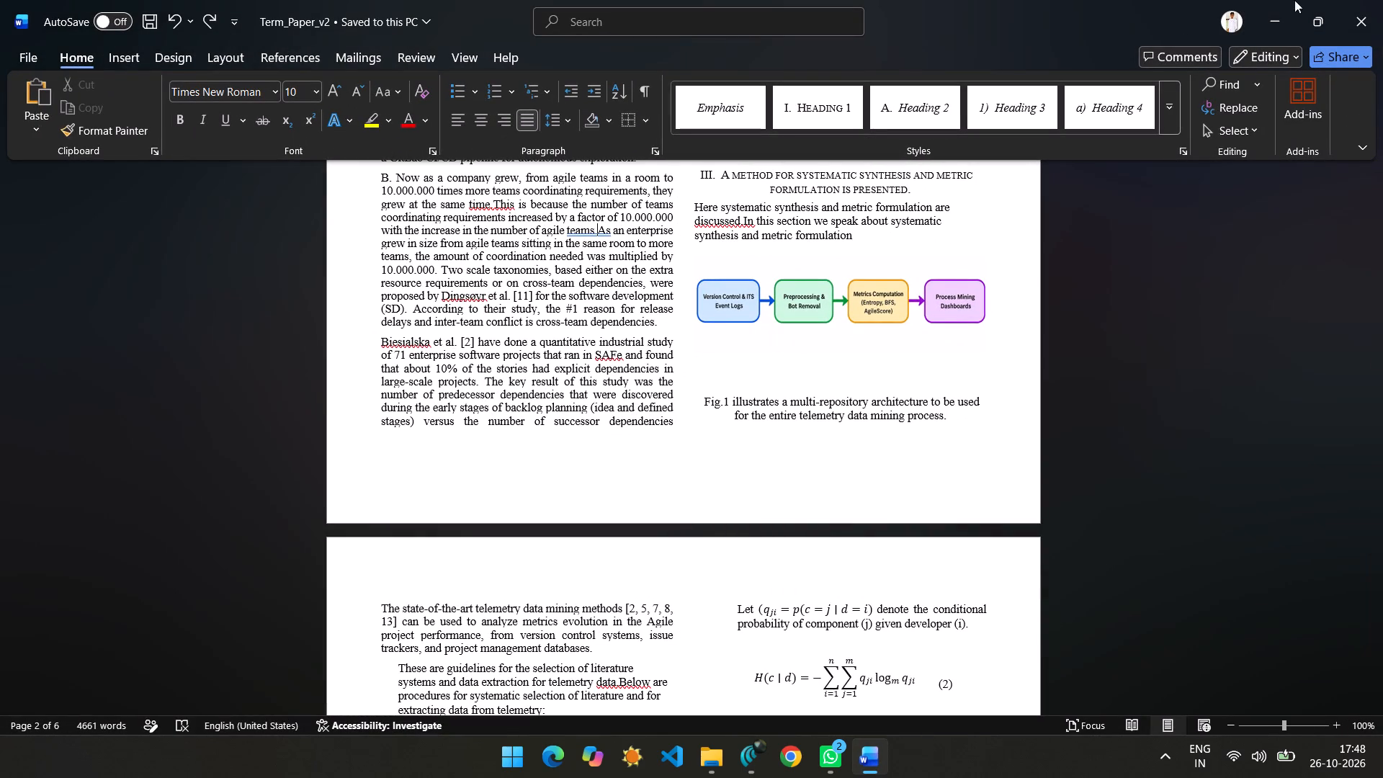
pyautogui.click(1288, 0)
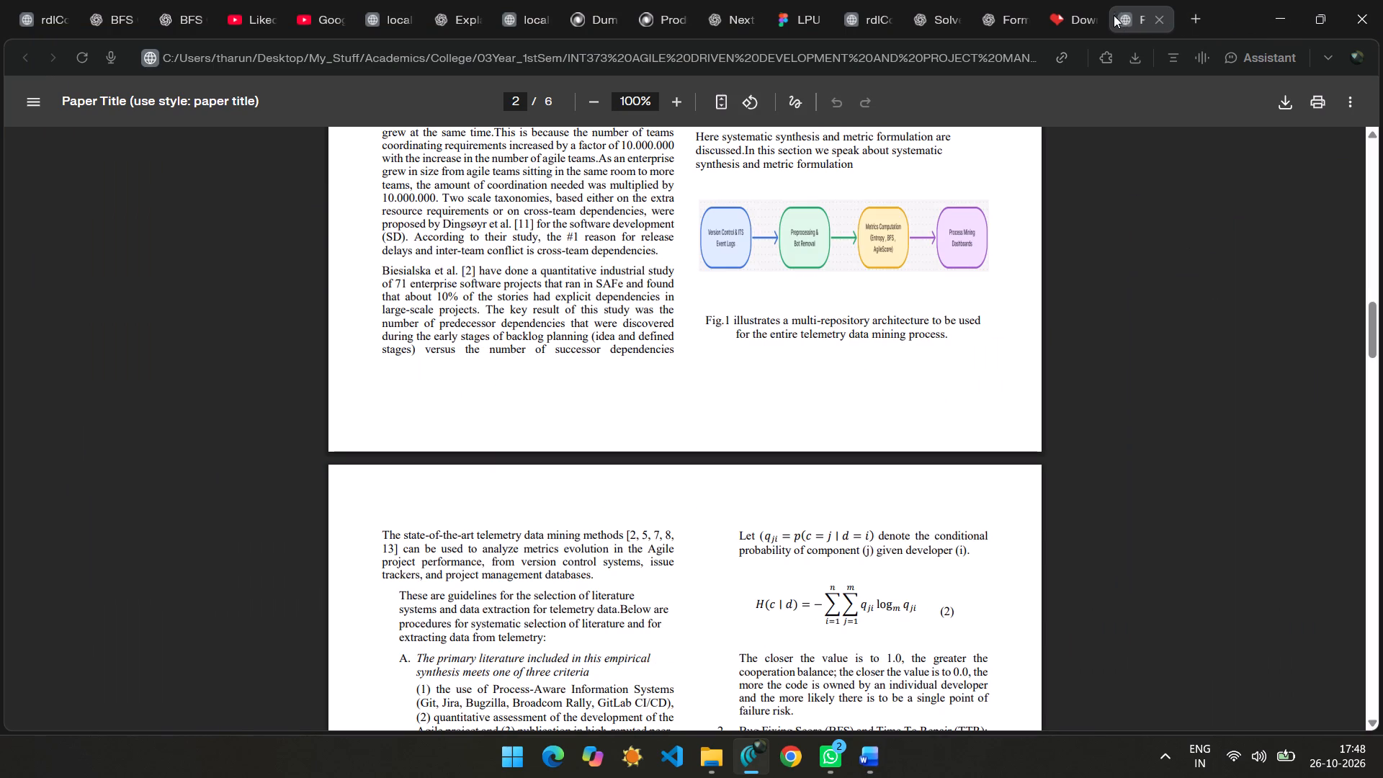
# Go back from the iLovePDF download page to the Word-to-PDF converter's file selection page.
pyautogui.click(1056, 17)
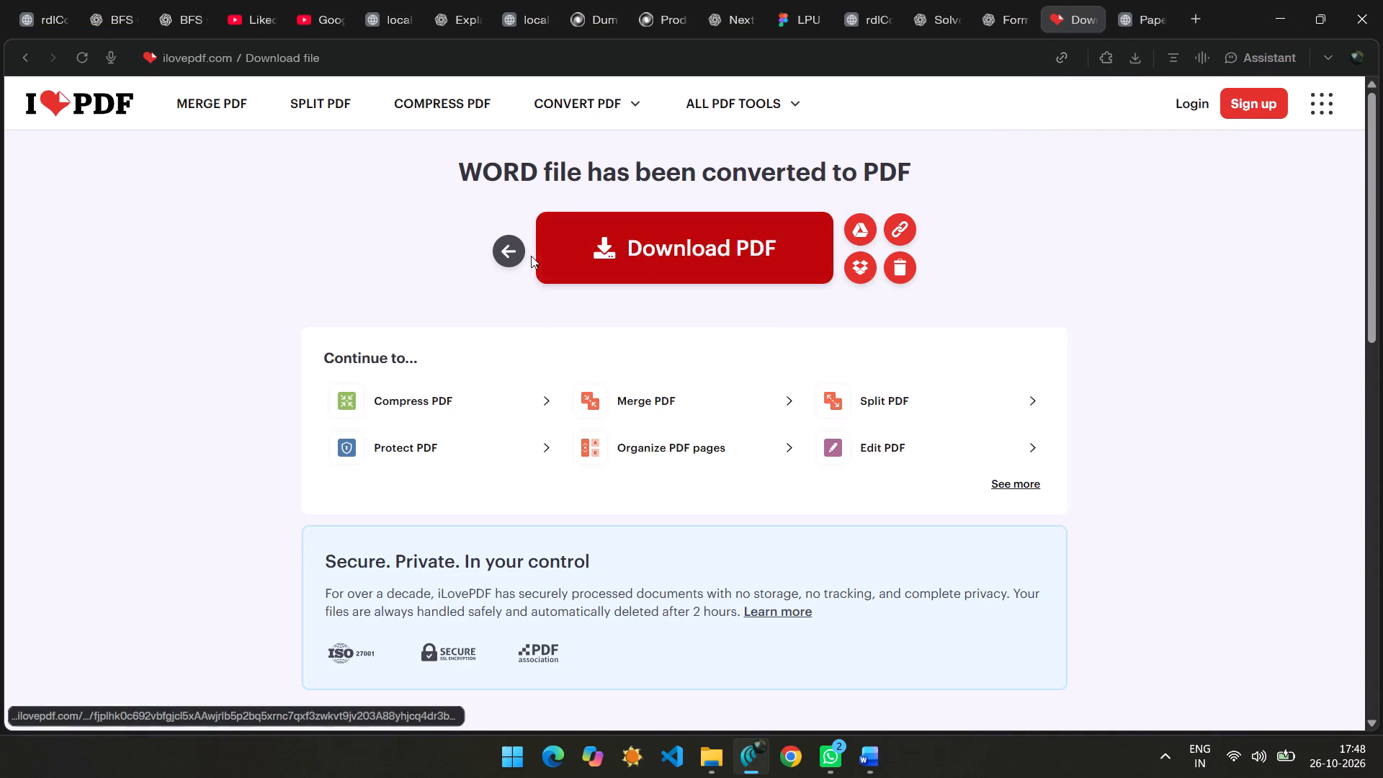
pyautogui.click(513, 256)
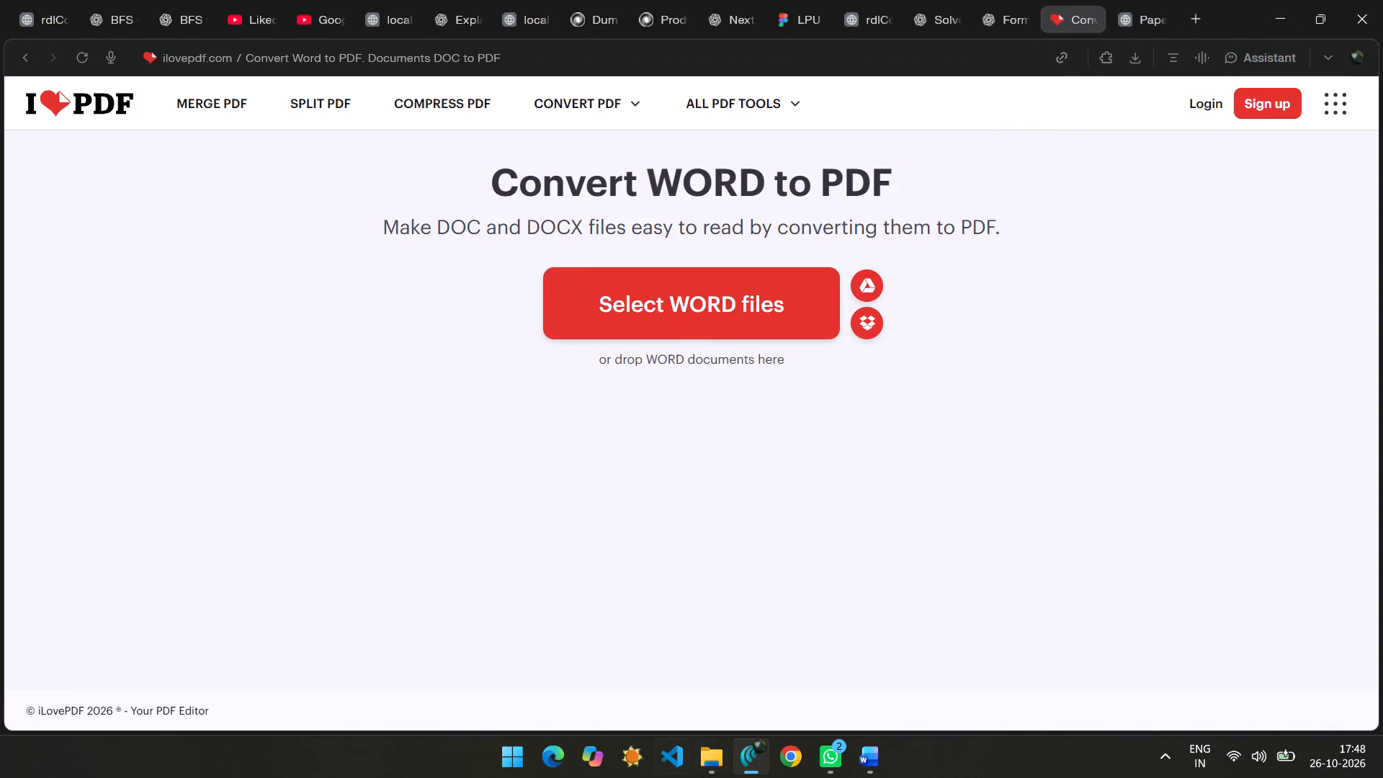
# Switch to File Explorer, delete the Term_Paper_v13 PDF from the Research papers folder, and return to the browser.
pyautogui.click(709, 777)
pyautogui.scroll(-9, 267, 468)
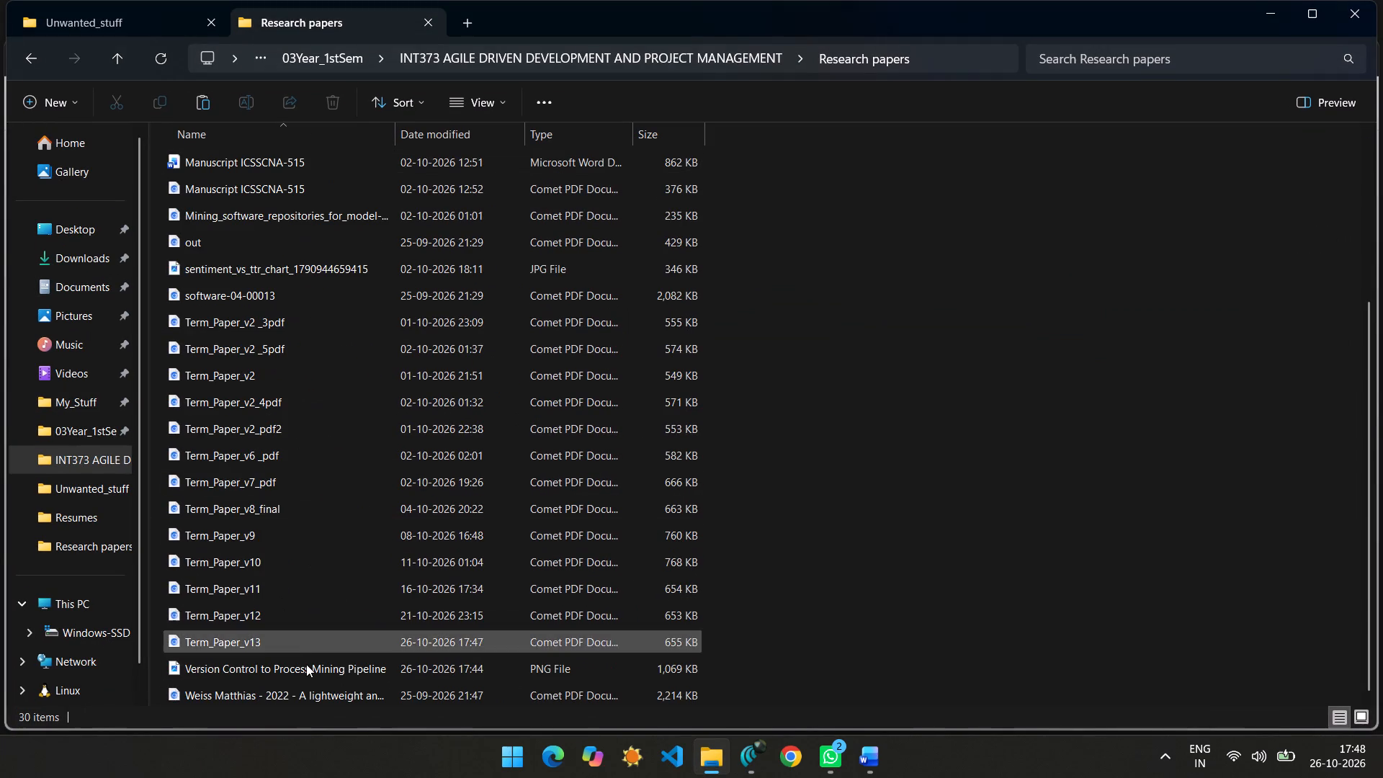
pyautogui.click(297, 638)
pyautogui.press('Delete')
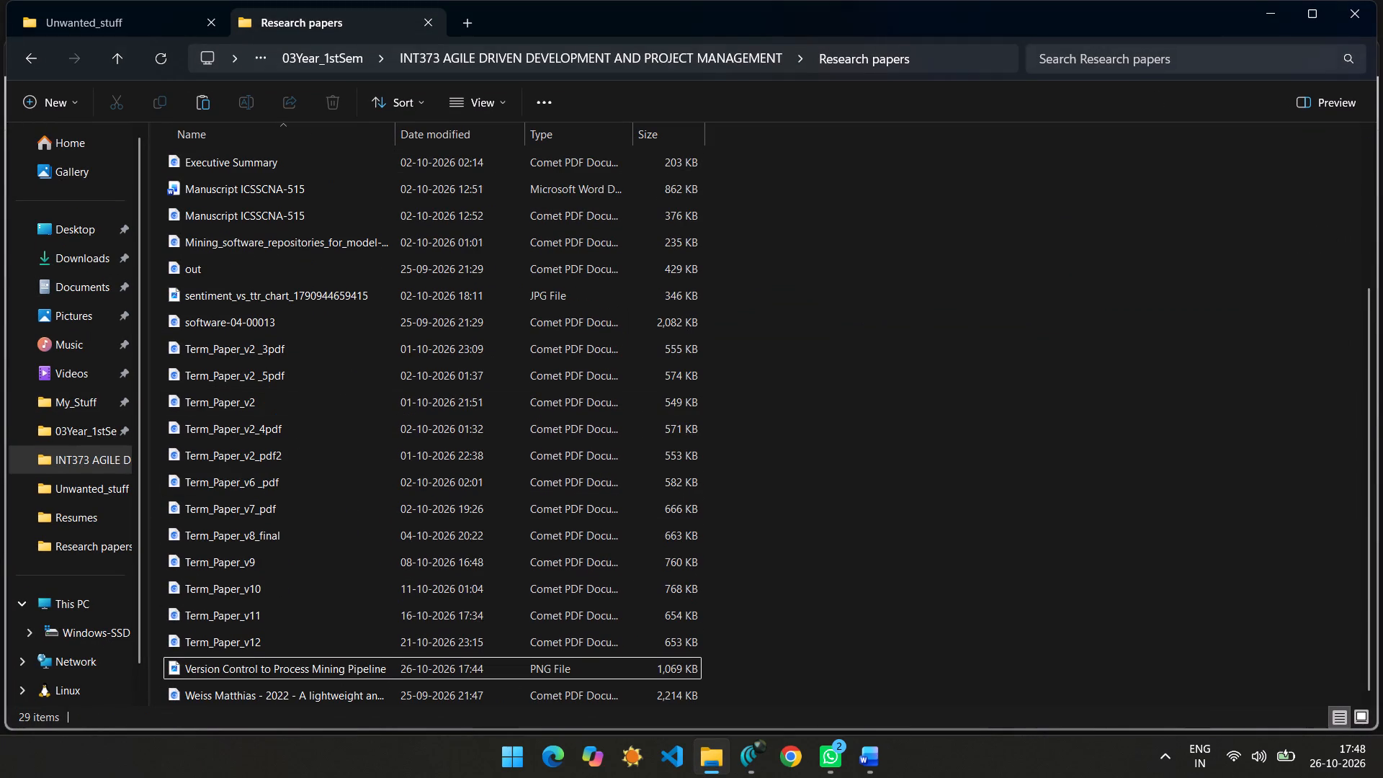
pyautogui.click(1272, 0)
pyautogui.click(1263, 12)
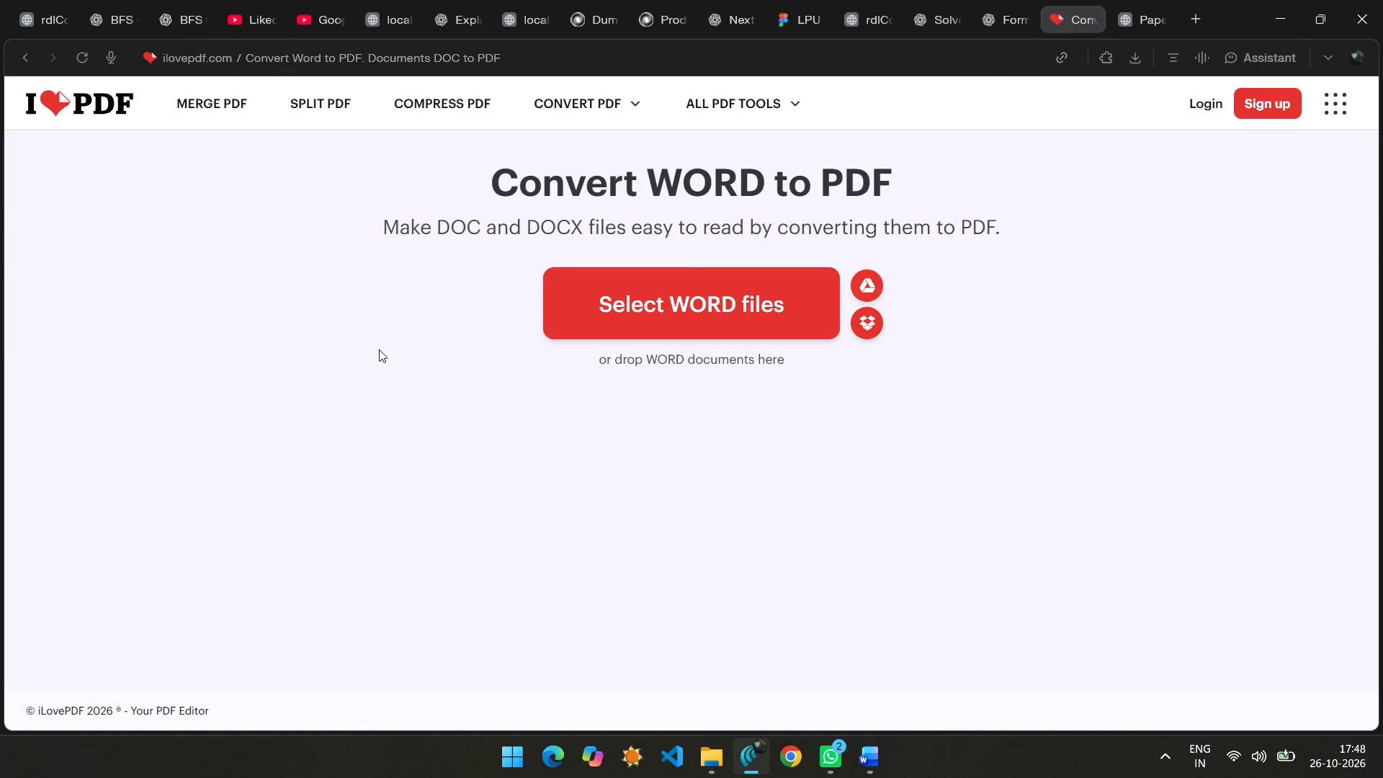
# Choose the saved Term_Paper_v2 Word document in the converter and convert it to PDF.
pyautogui.click(584, 320)
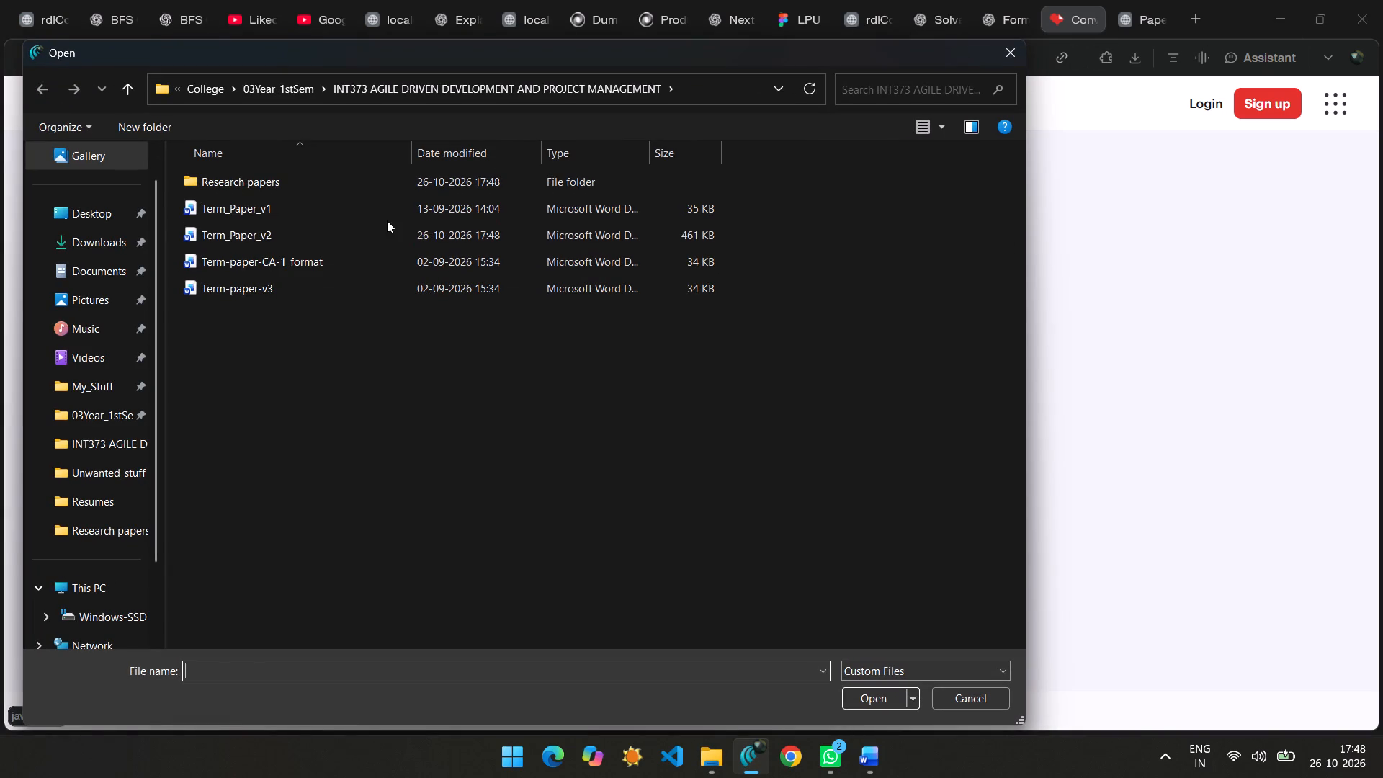
pyautogui.click(380, 238)
pyautogui.click(857, 694)
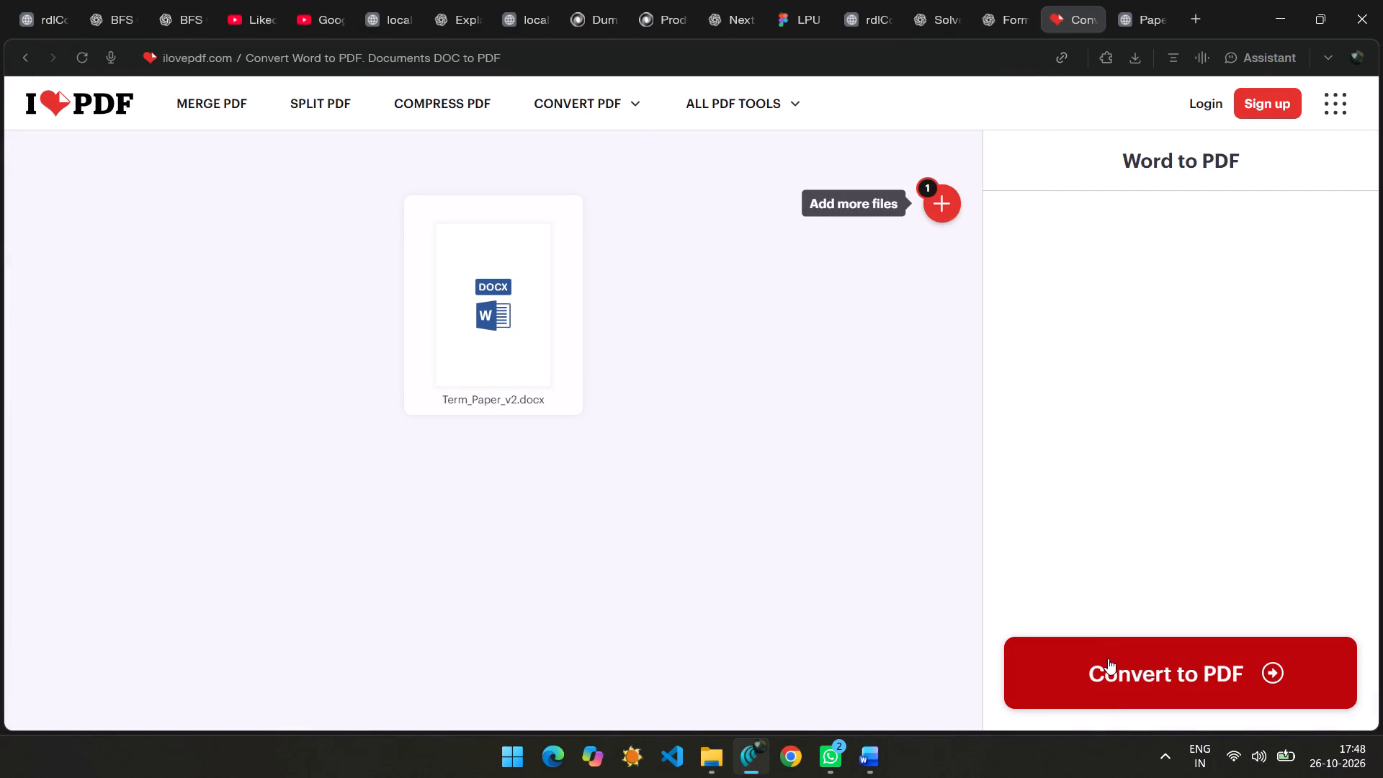
pyautogui.click(1108, 658)
pyautogui.click(877, 756)
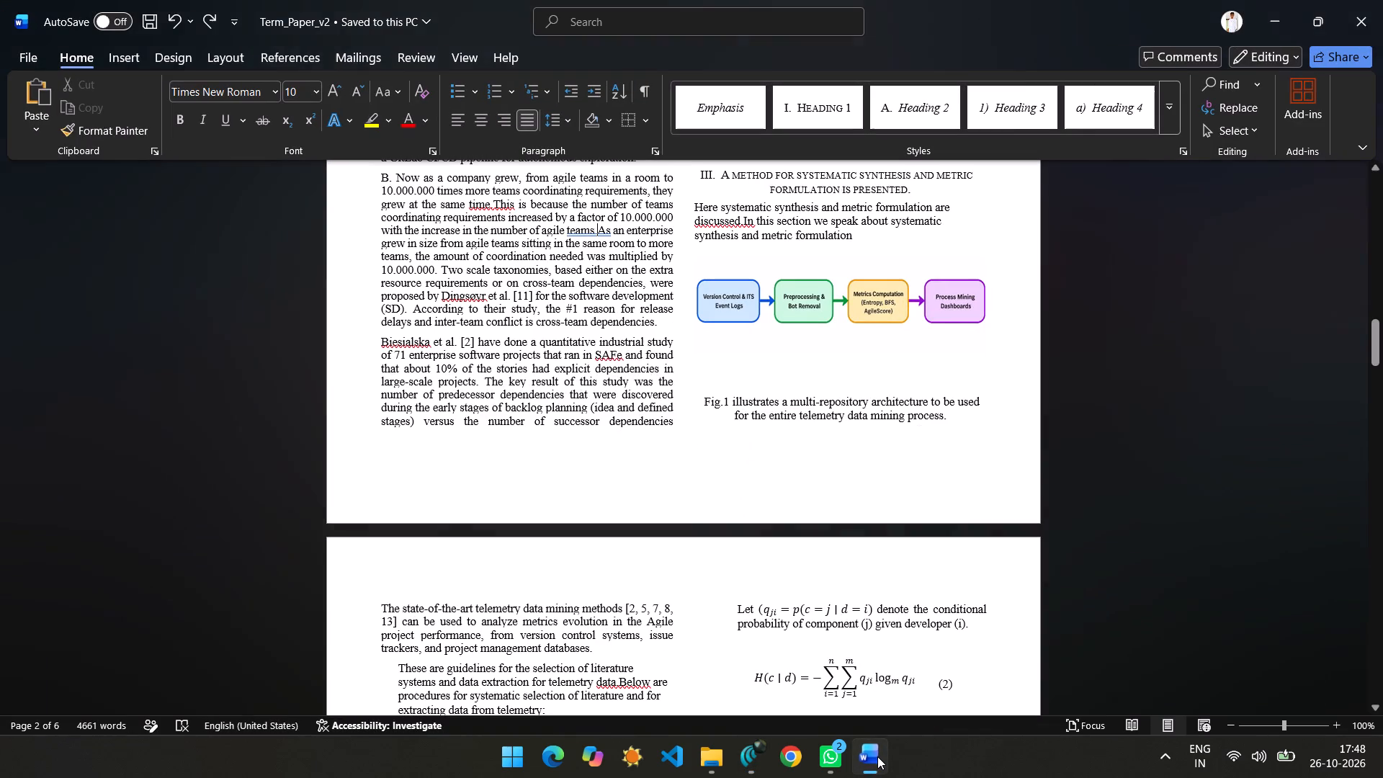
pyautogui.click(877, 756)
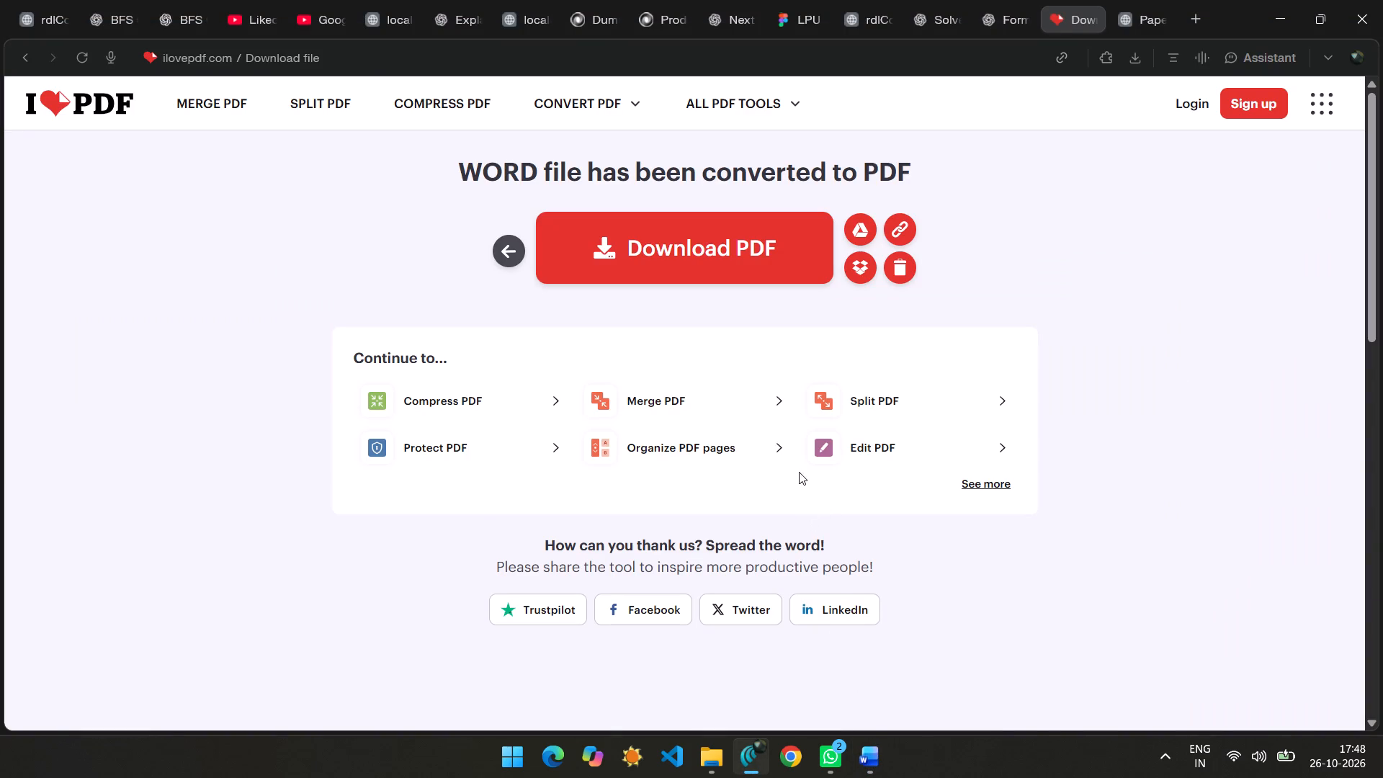
# Download the newly converted PDF into the Research papers folder under the name Term_Paper_v13.
pyautogui.click(707, 264)
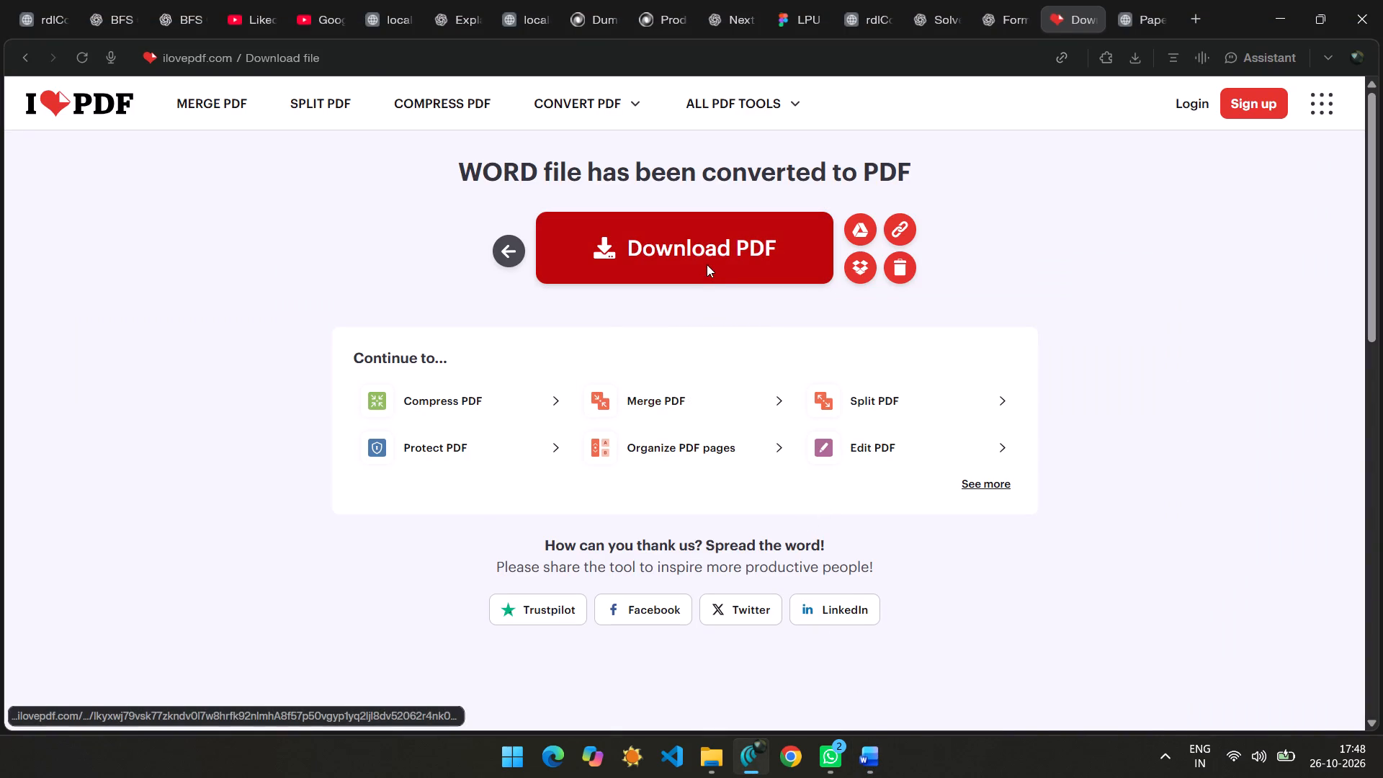
pyautogui.click(350, 594)
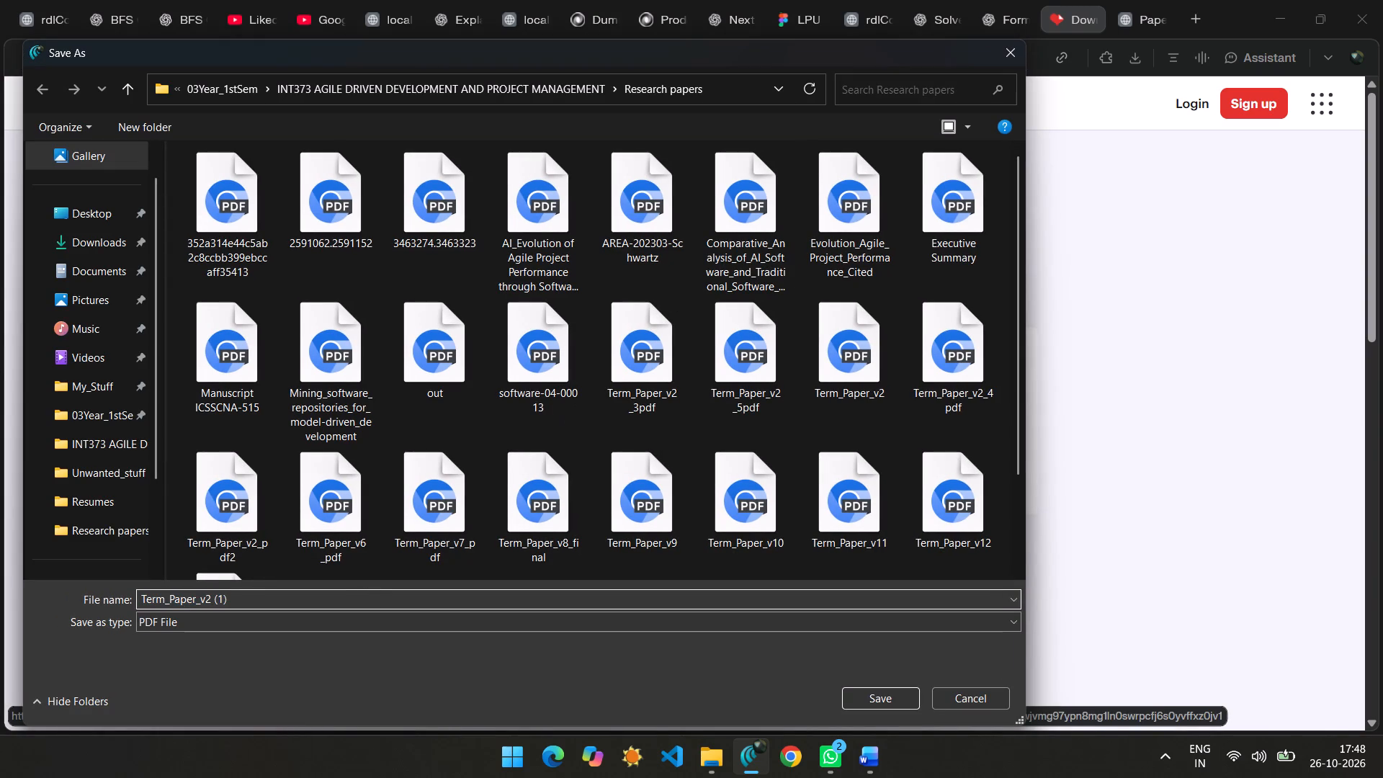
pyautogui.press('BackSpace')
pyautogui.press('BackSpace')
pyautogui.press('BackSpace')
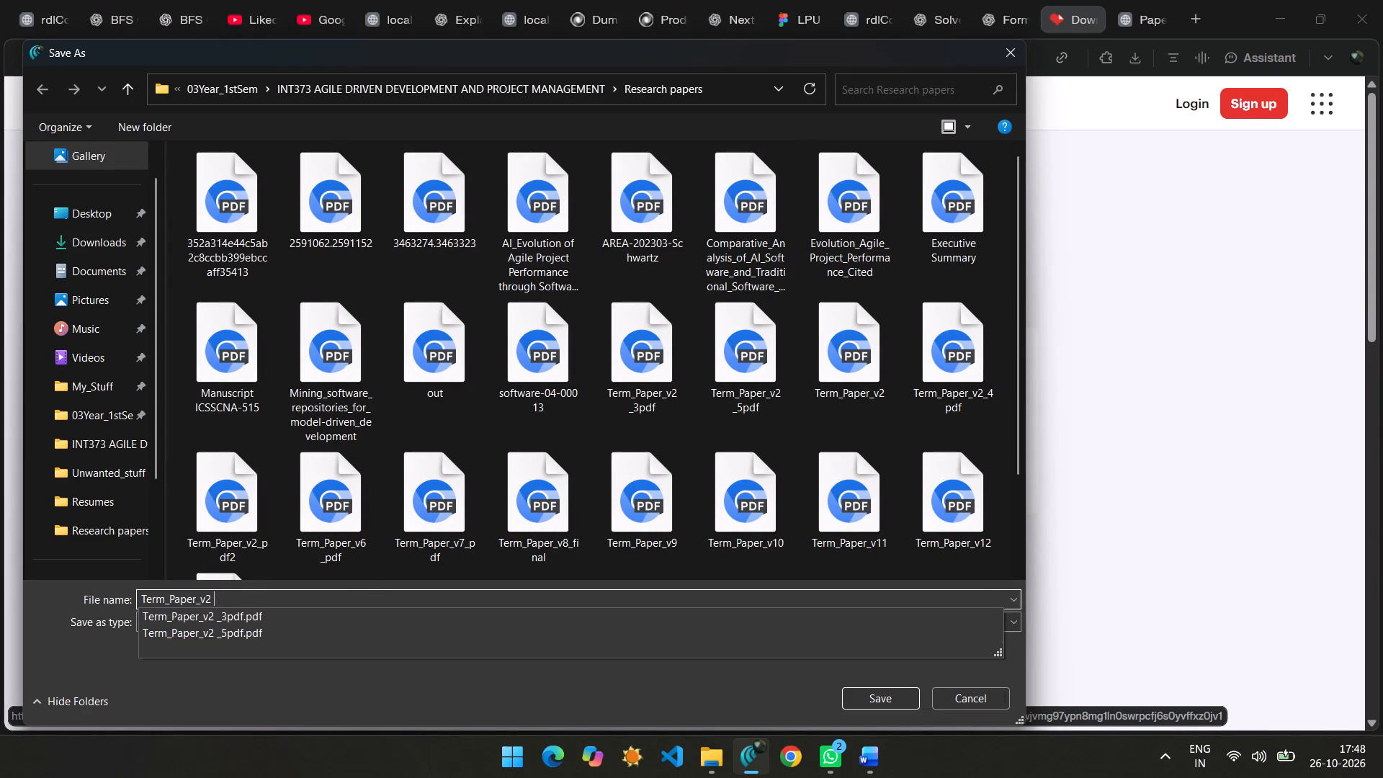
pyautogui.press('BackSpace')
pyautogui.press('BackSpace')
pyautogui.write('13')
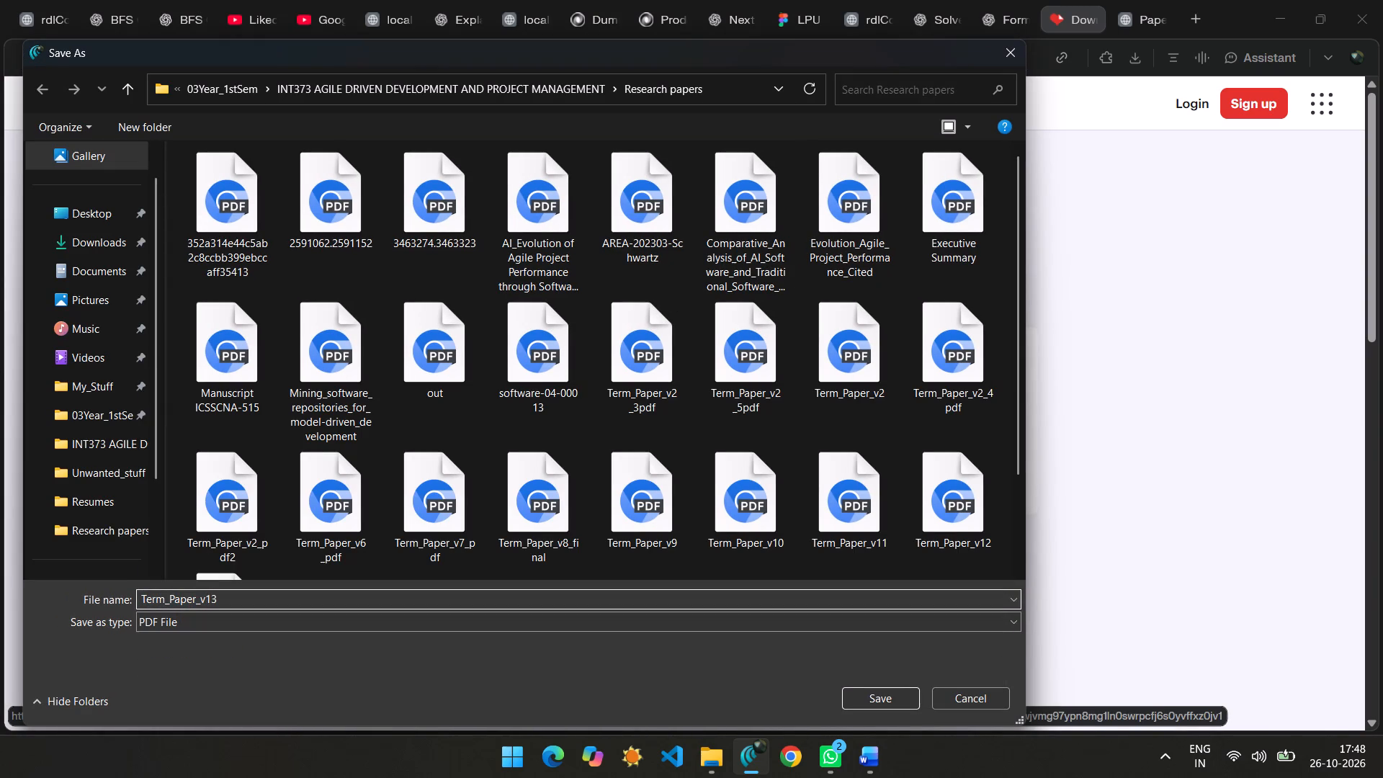
pyautogui.press('Return')
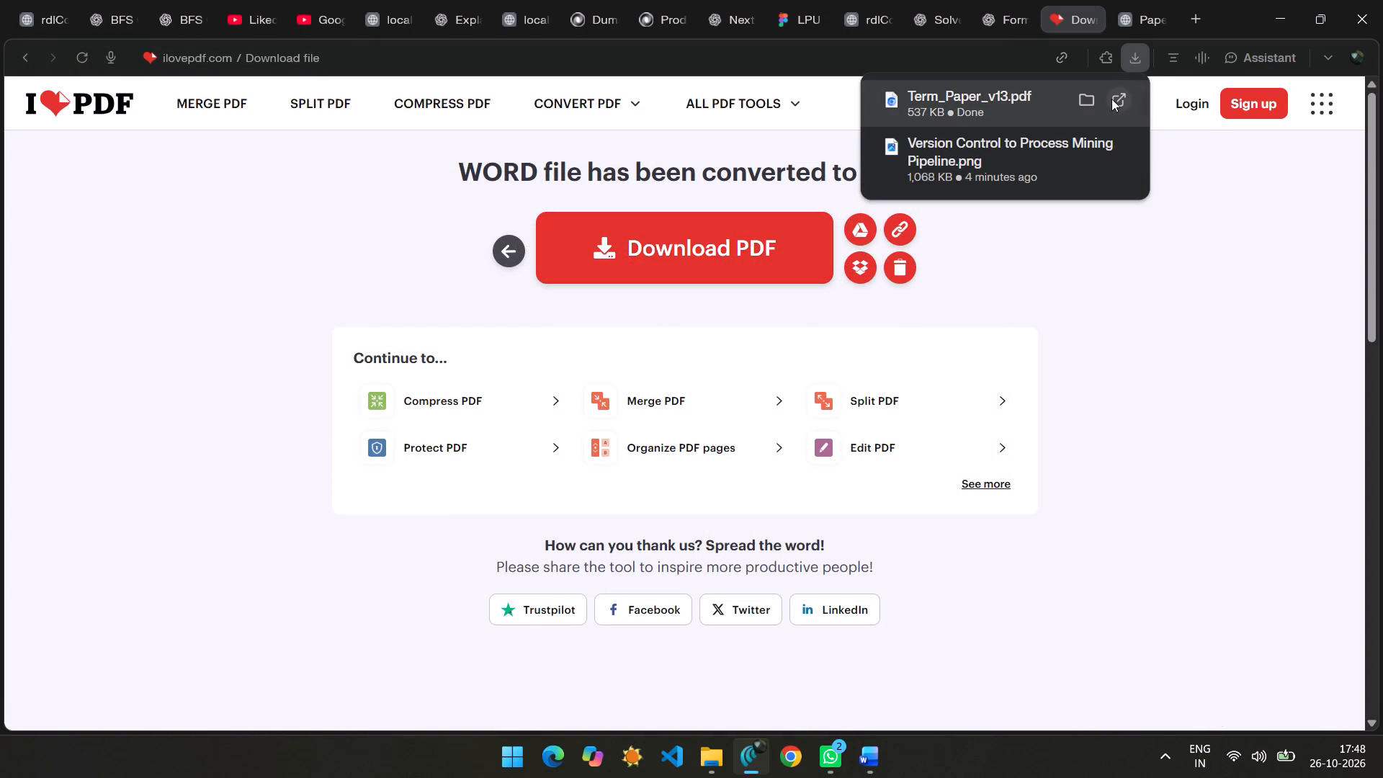
# Open the new Term_Paper_v13 PDF and examine the Fig. 1 diagram on page 2 and the layout of the neighbouring pages.
pyautogui.click(1111, 99)
pyautogui.scroll(-8, 713, 314)
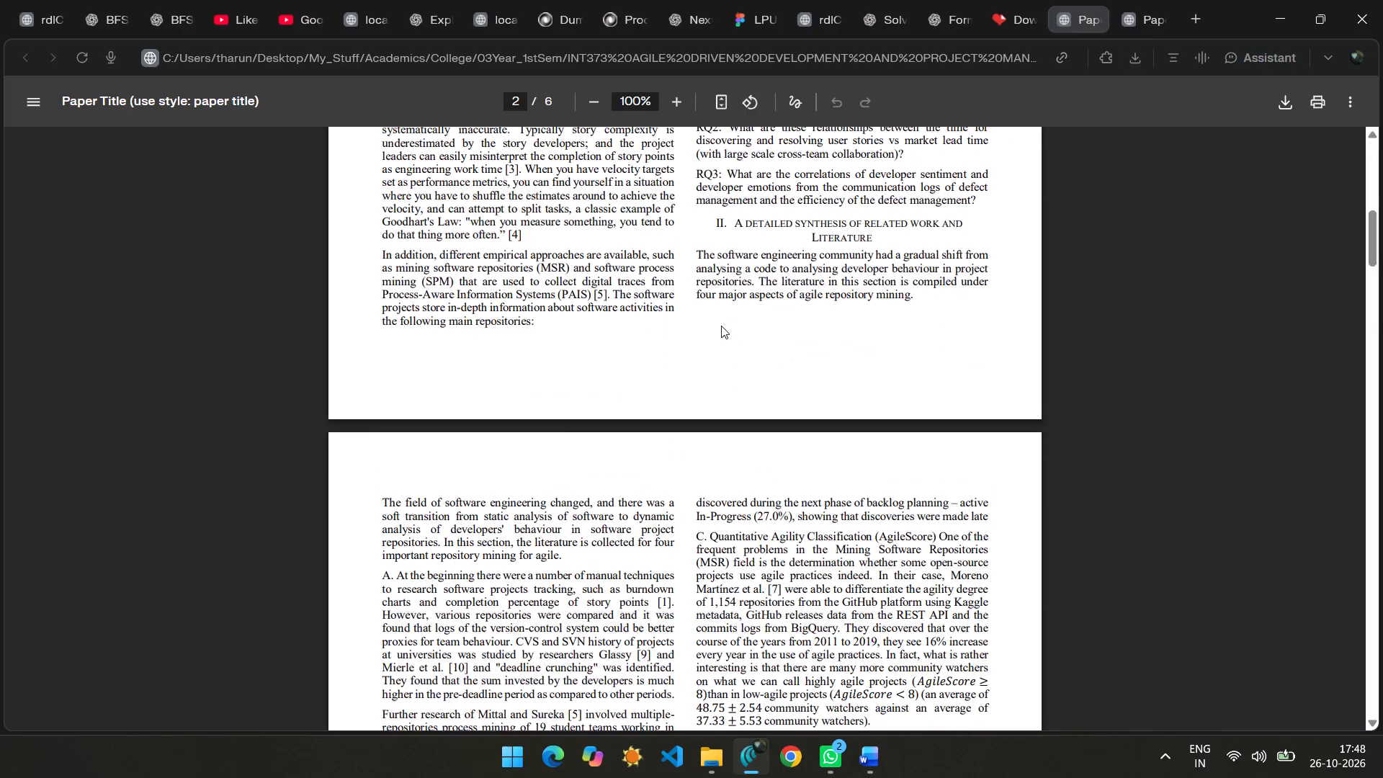
pyautogui.scroll(-12, 721, 326)
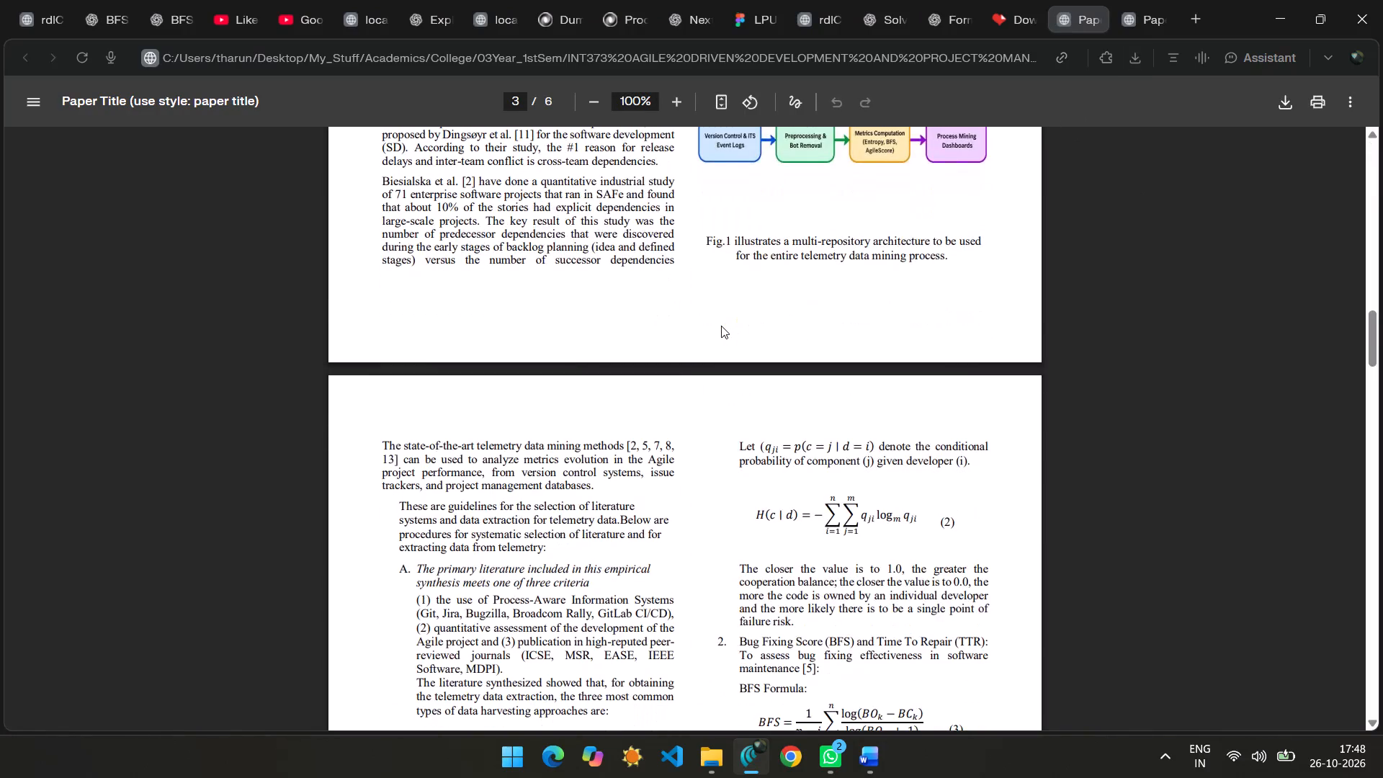
pyautogui.scroll(2, 721, 326)
pyautogui.scroll(-3, 721, 326)
pyautogui.scroll(1, 721, 326)
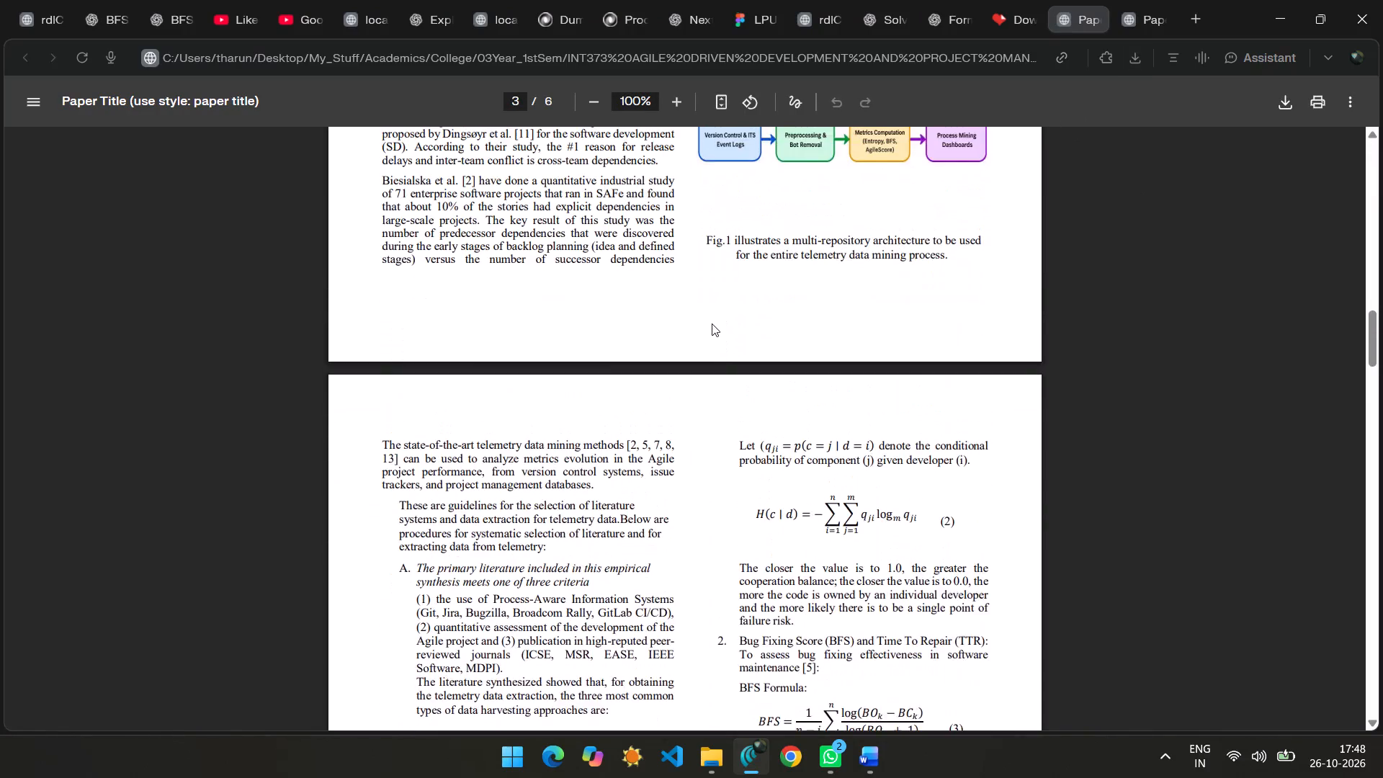
pyautogui.scroll(6, 712, 323)
pyautogui.scroll(-16, 711, 325)
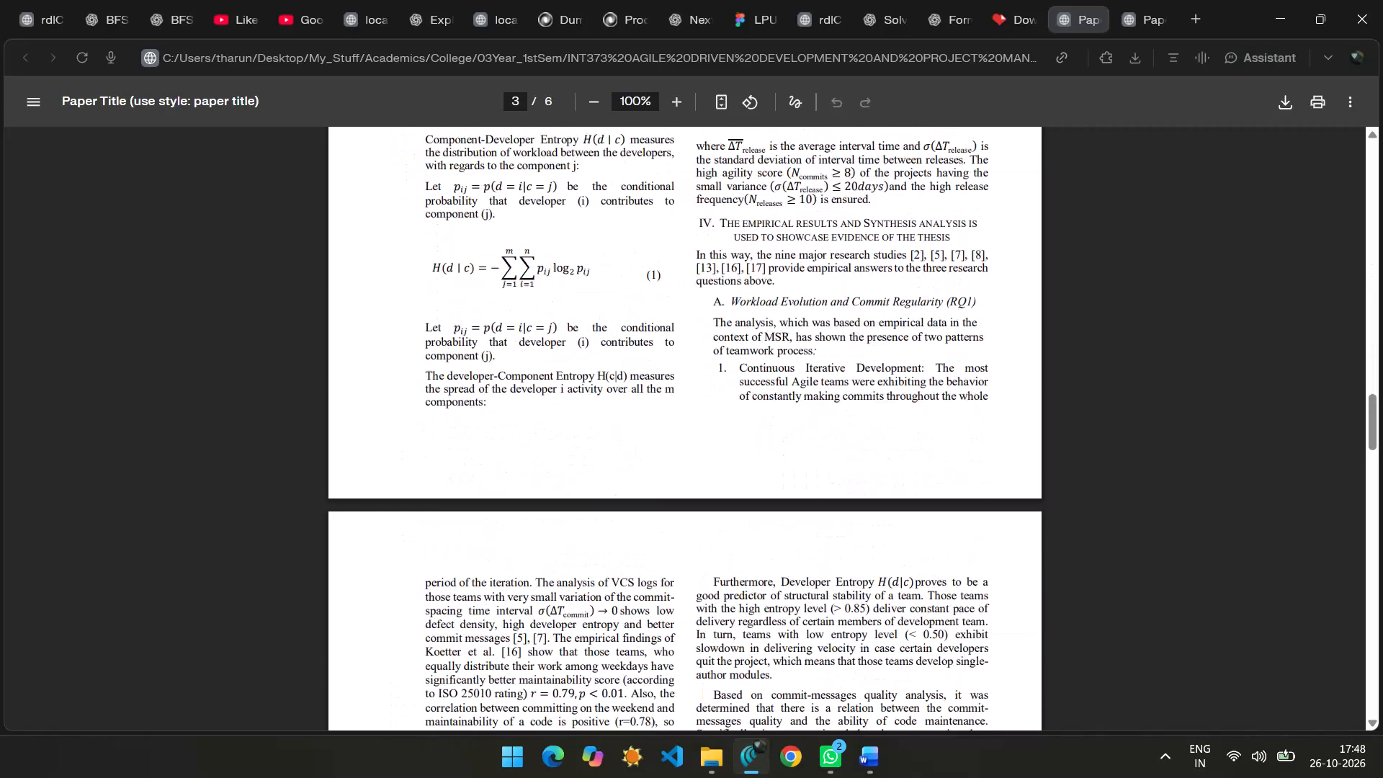
pyautogui.scroll(13, 706, 331)
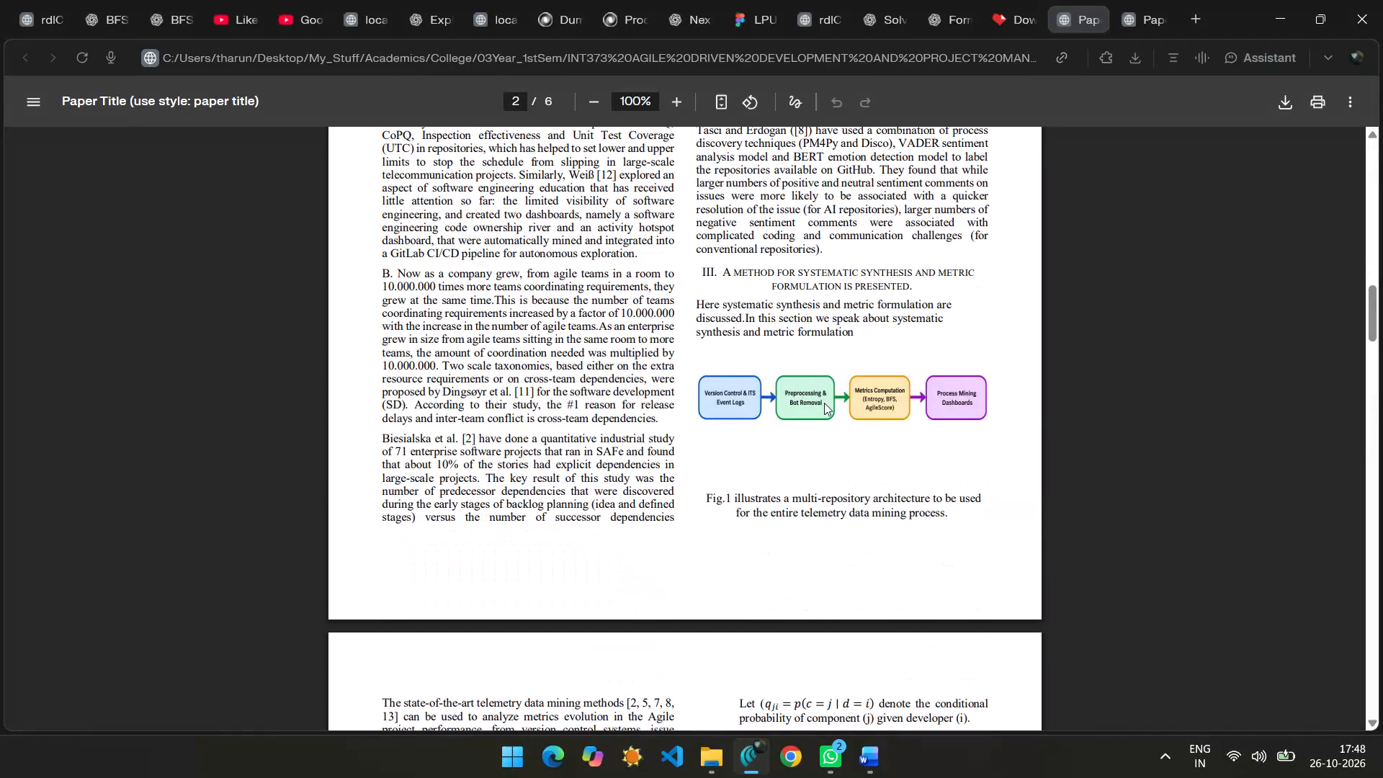
pyautogui.scroll(-1, 839, 457)
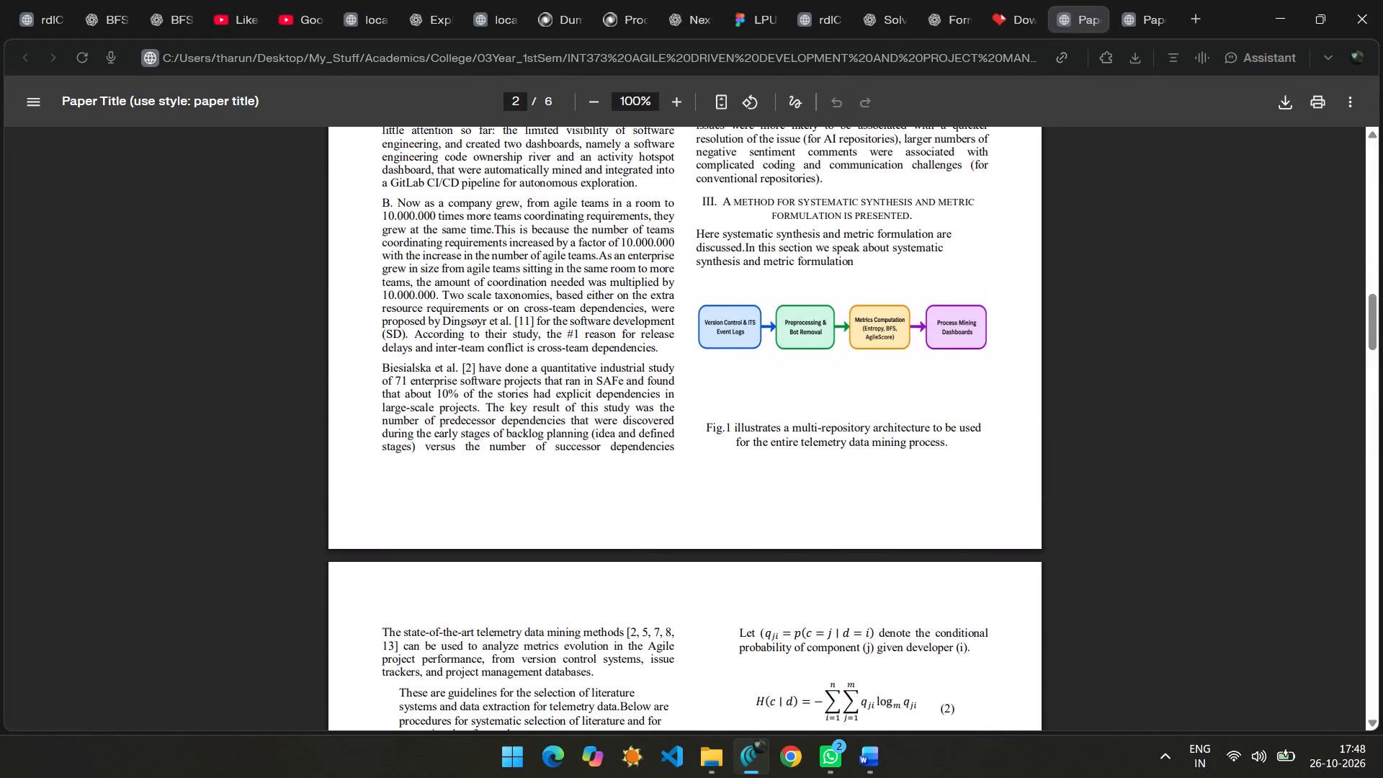
pyautogui.scroll(-1, 854, 434)
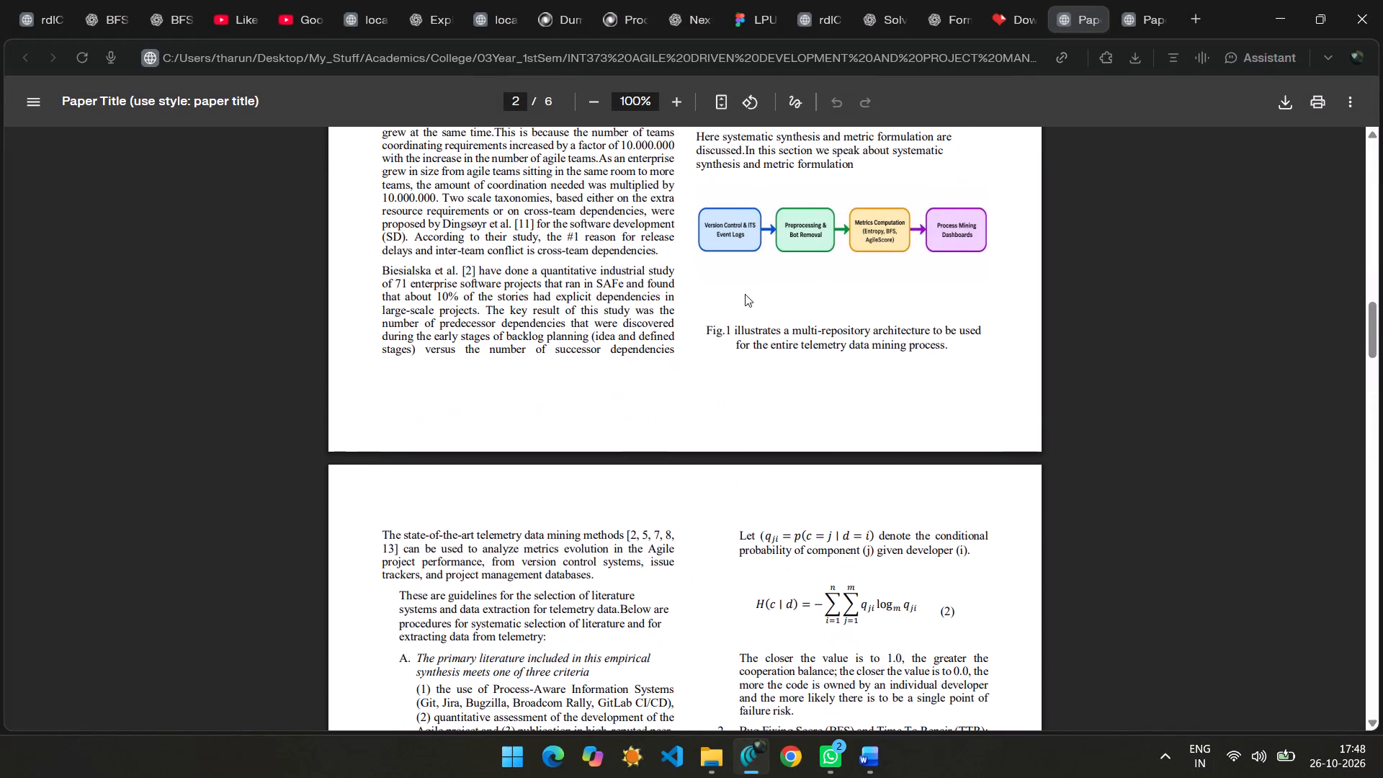
pyautogui.scroll(-1, 837, 299)
pyautogui.scroll(2, 838, 303)
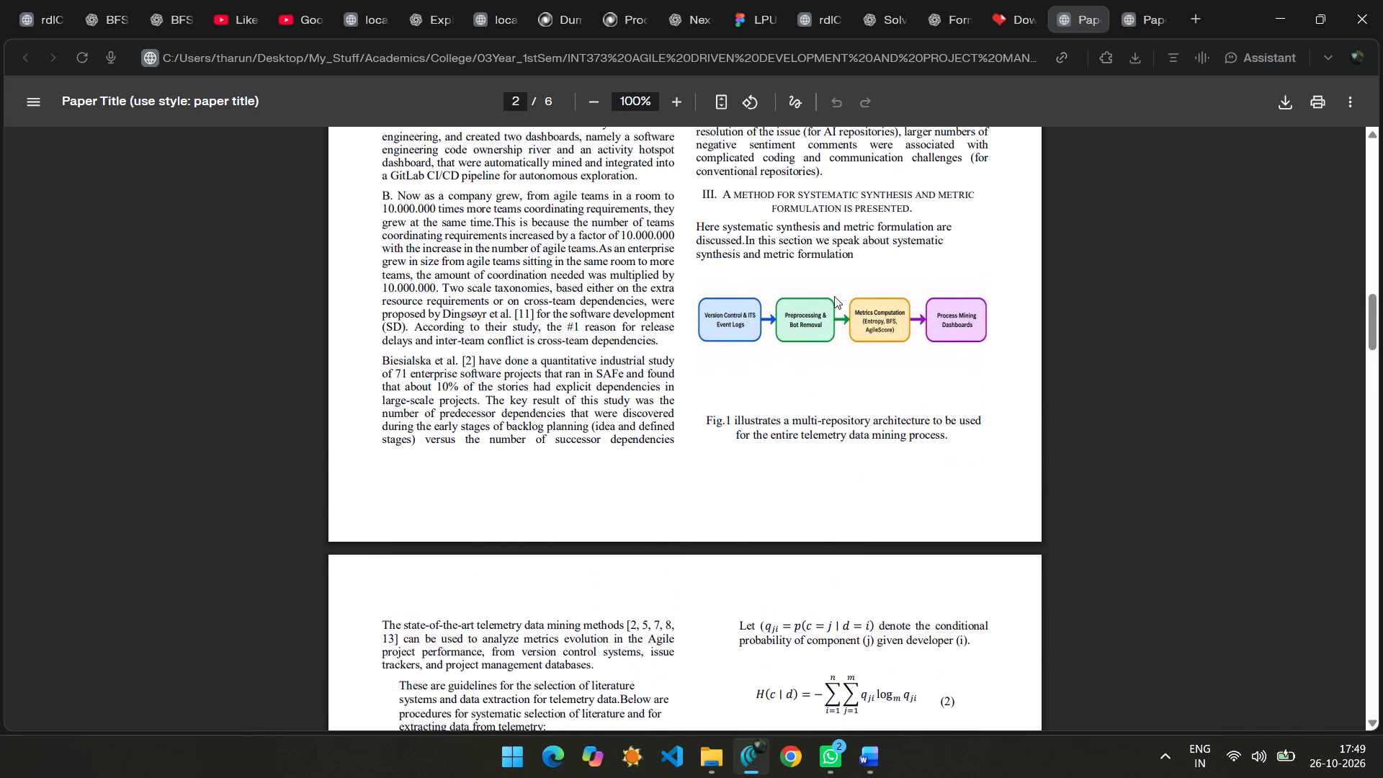
# Review the rest of the Term_Paper_v13 PDF from page 2 to page 6, checking the equations, the Fig. 2 chart, page breaks and references.
pyautogui.click(834, 296)
pyautogui.scroll(-2, 805, 383)
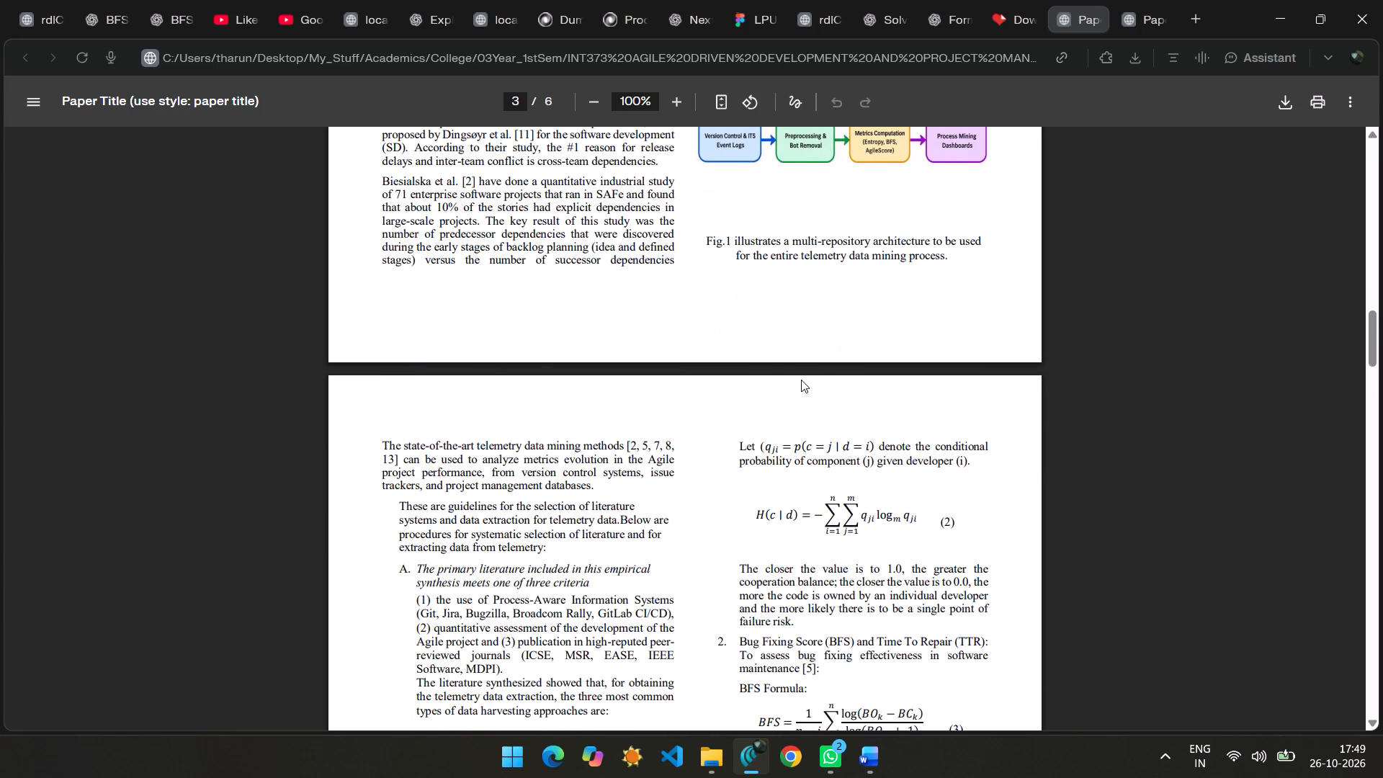
pyautogui.scroll(-16, 801, 379)
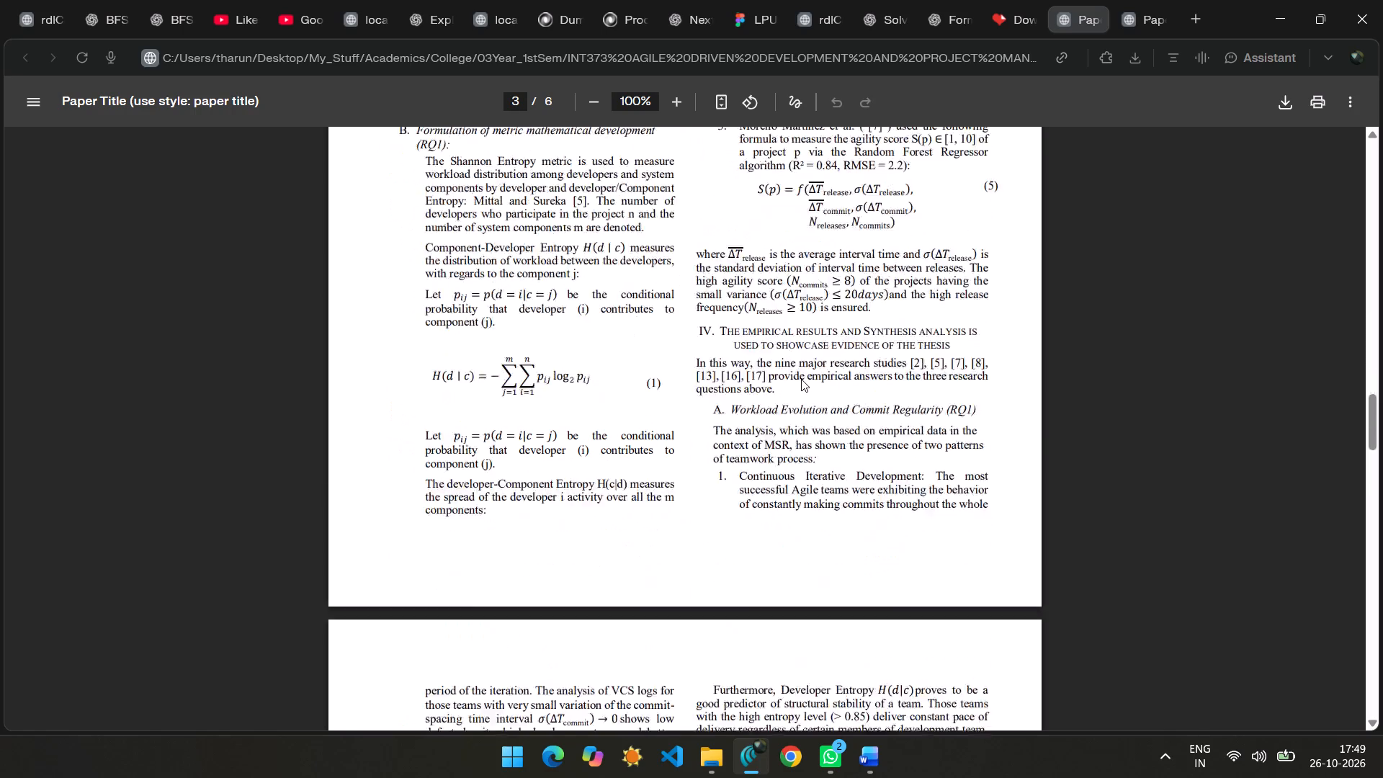
pyautogui.scroll(-17, 801, 379)
pyautogui.scroll(6, 801, 379)
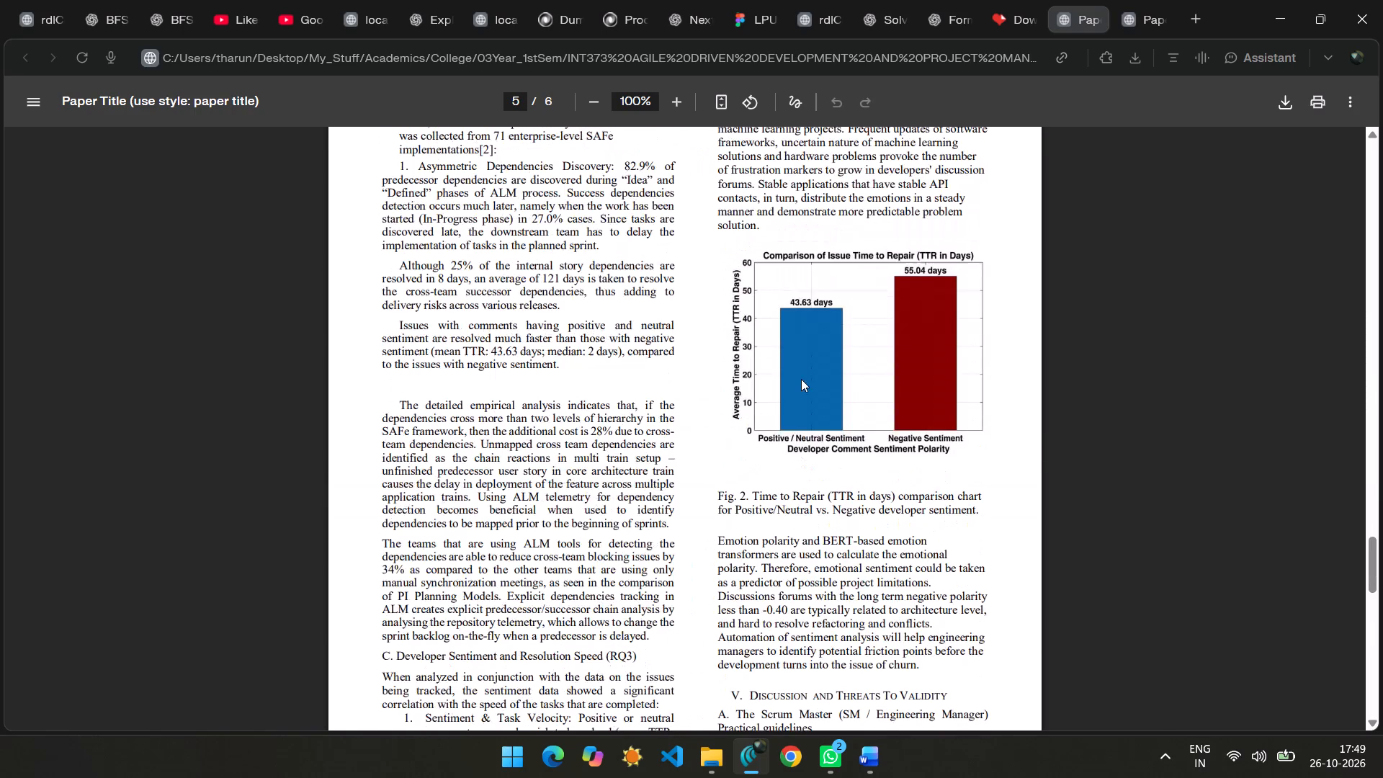
pyautogui.scroll(8, 801, 379)
pyautogui.scroll(-13, 801, 379)
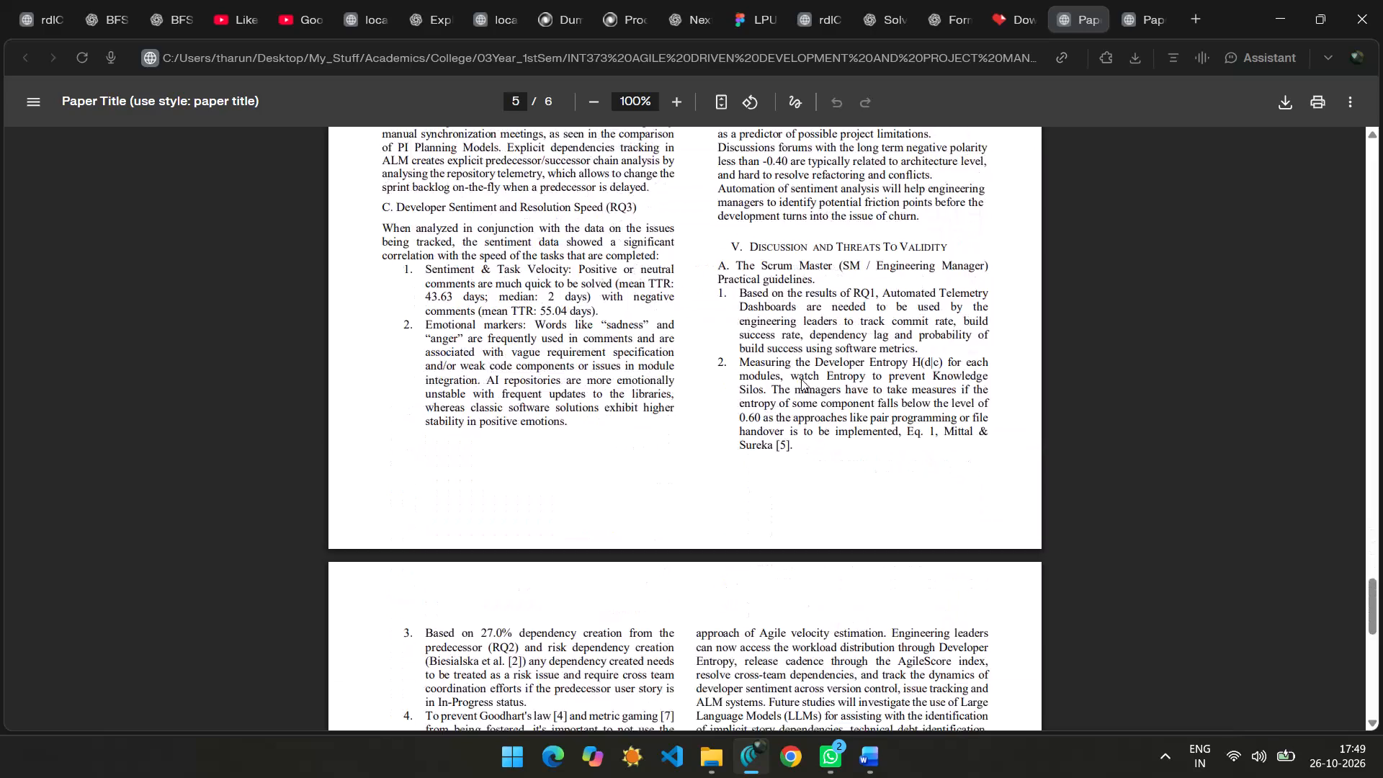
pyautogui.scroll(-17, 801, 379)
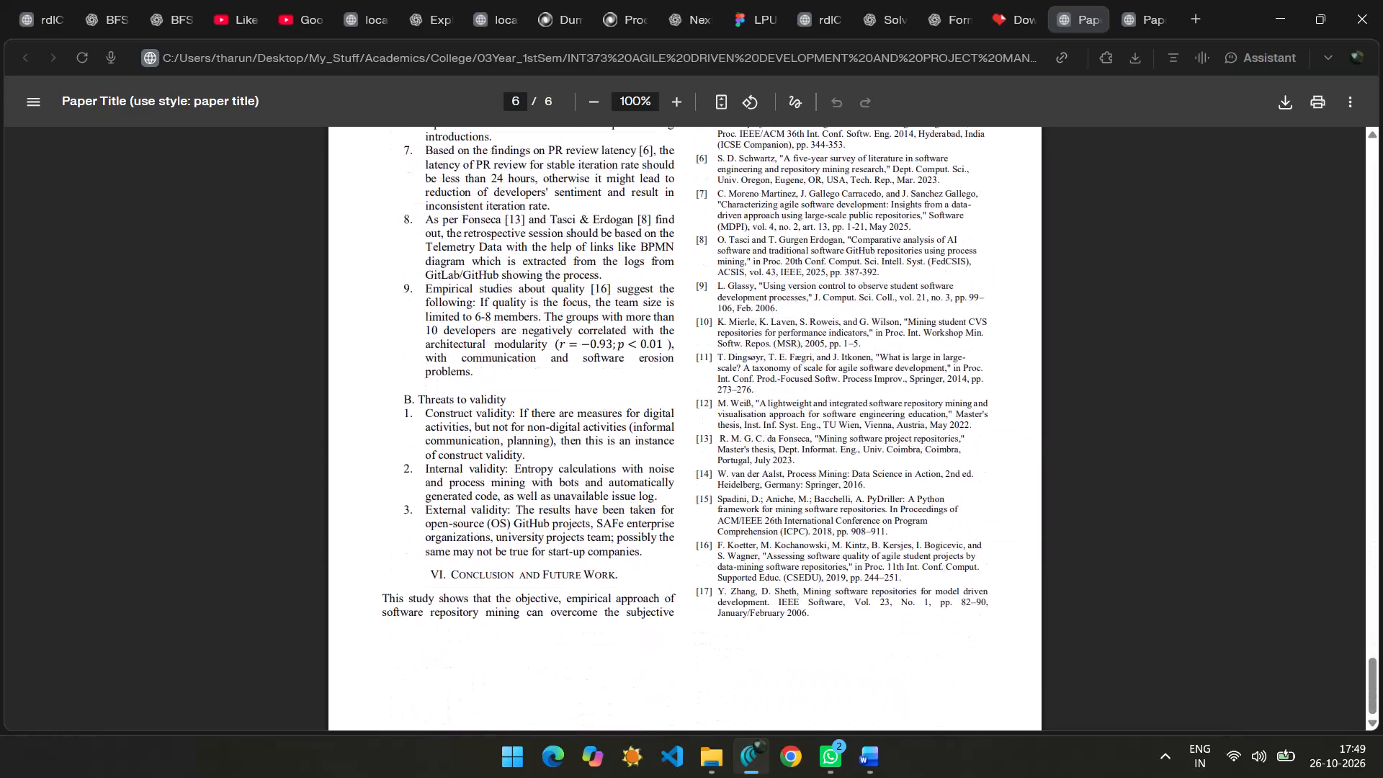
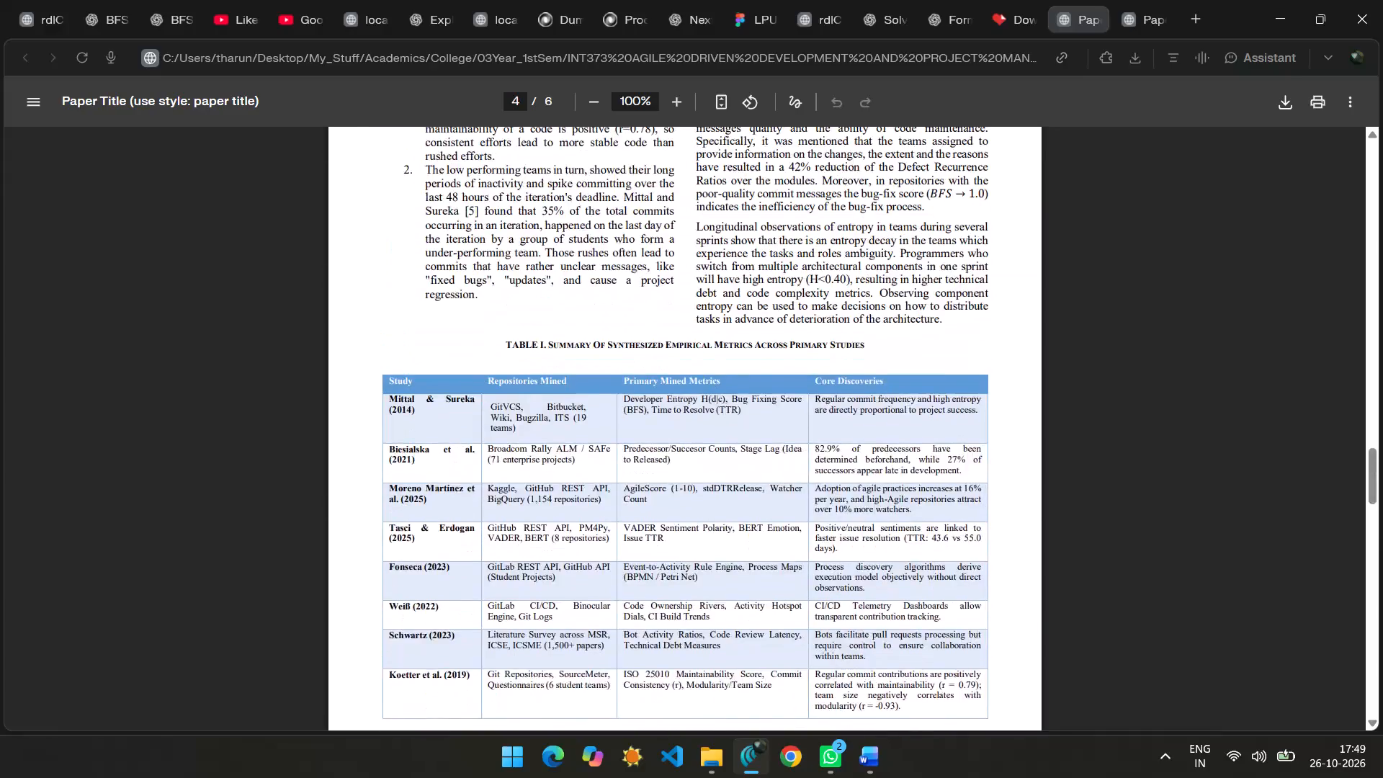
# Go back to the first page of the Term_Paper_v13 PDF and examine its displayed document title and the page thumbnails.
pyautogui.scroll(16, 765, 500)
pyautogui.scroll(7, 766, 492)
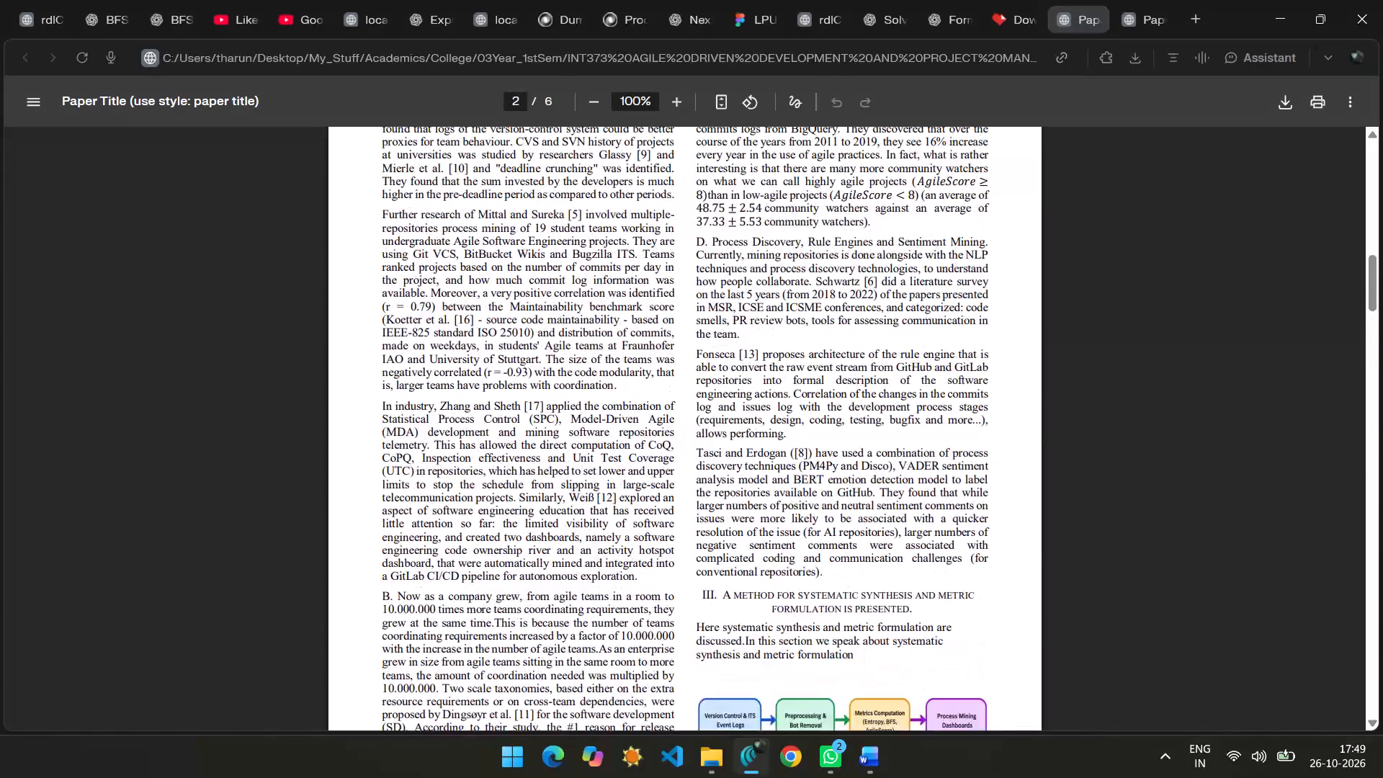
pyautogui.scroll(20, 766, 492)
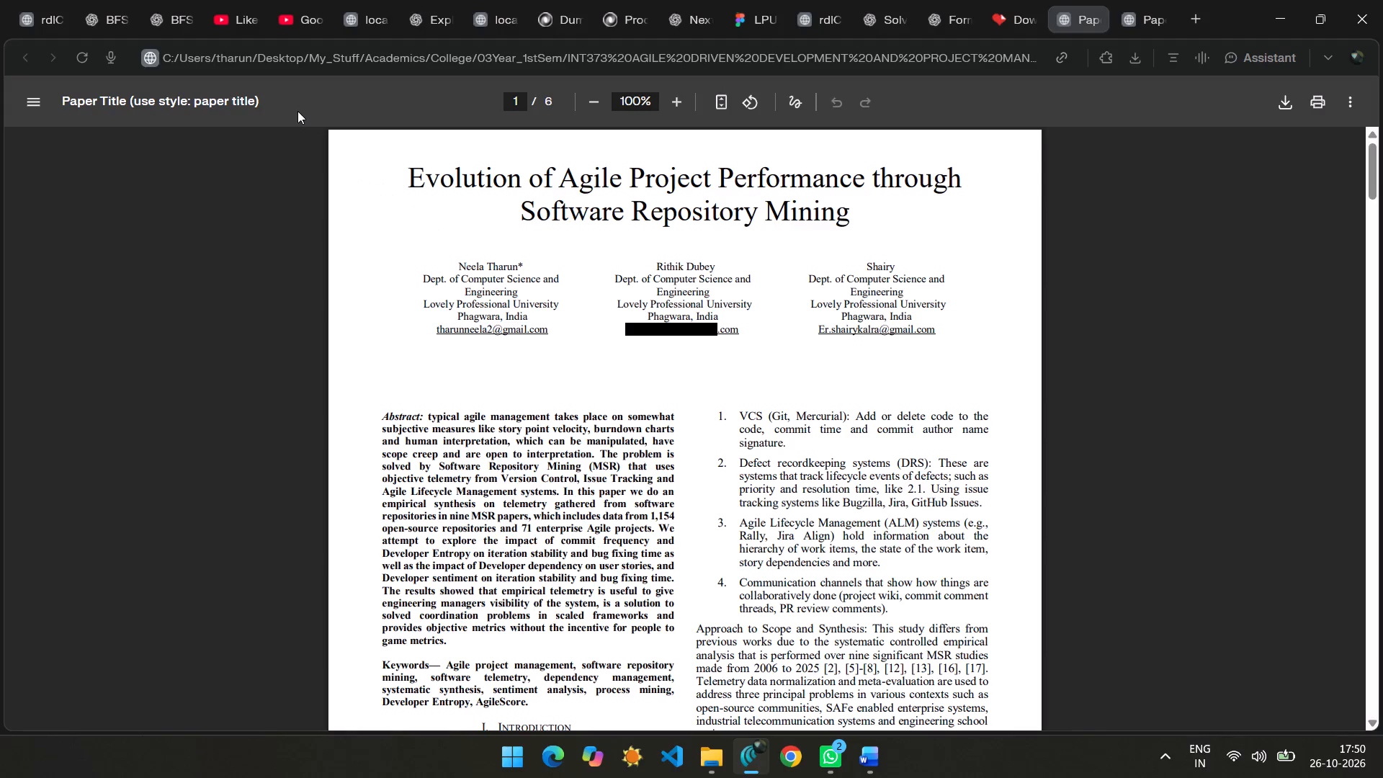
pyautogui.moveTo(285, 108); pyautogui.dragTo(167, 112)
pyautogui.moveTo(199, 199); pyautogui.dragTo(194, 189)
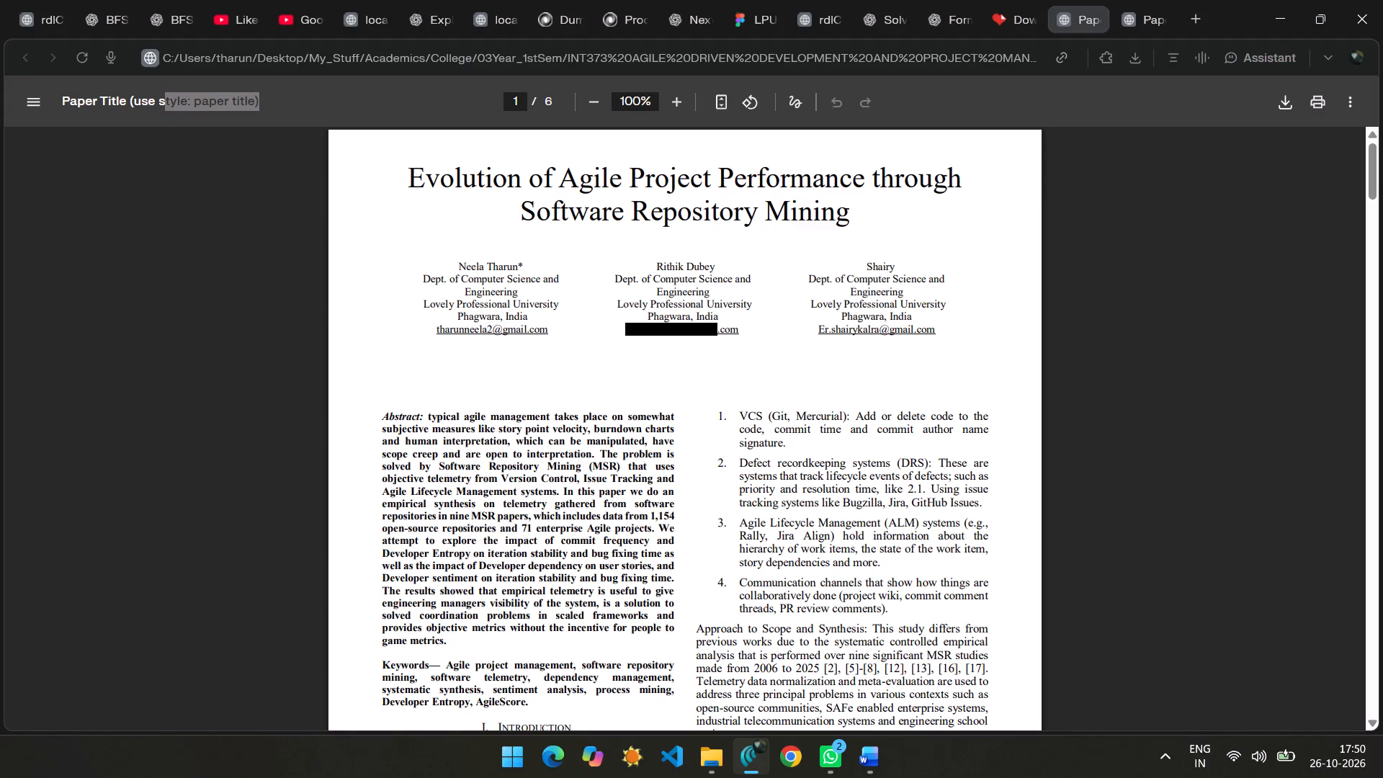
pyautogui.click(32, 98)
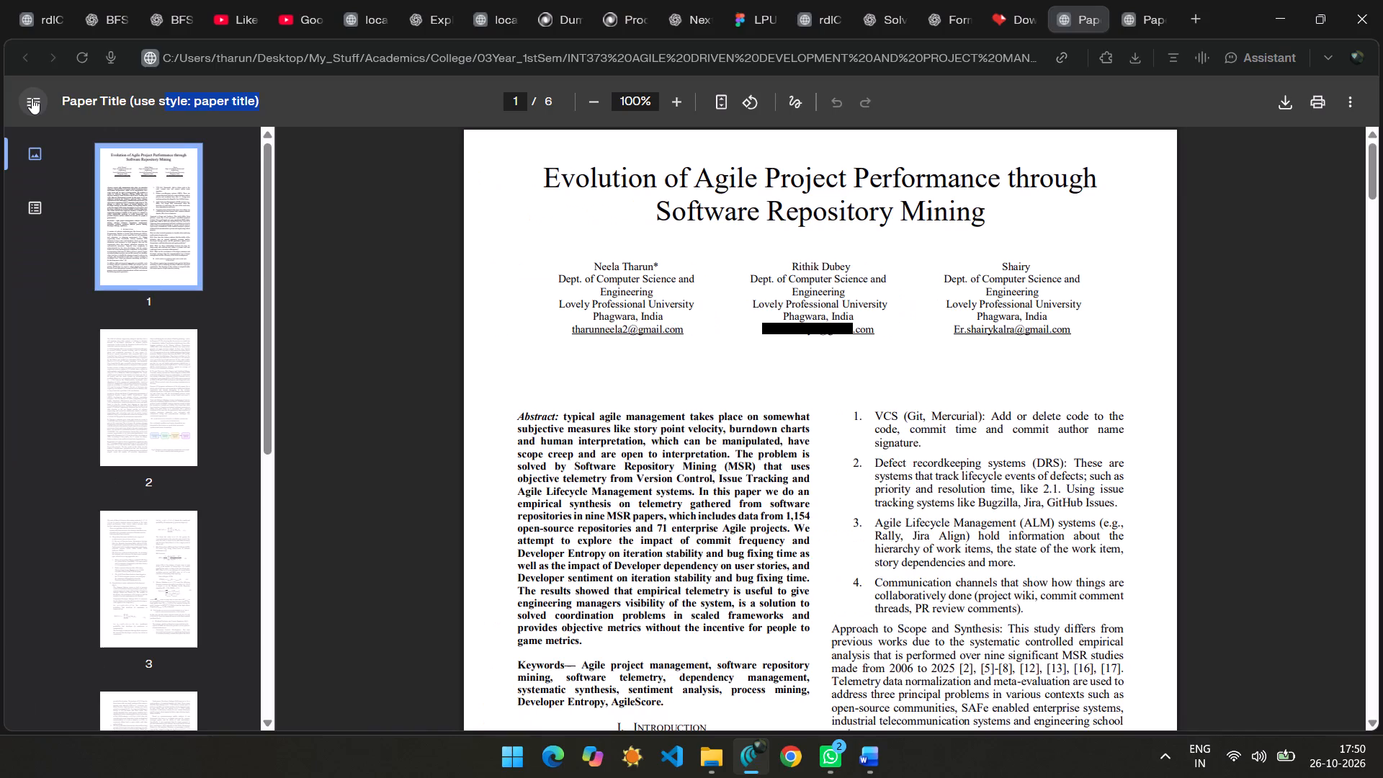
pyautogui.scroll(-17, 122, 349)
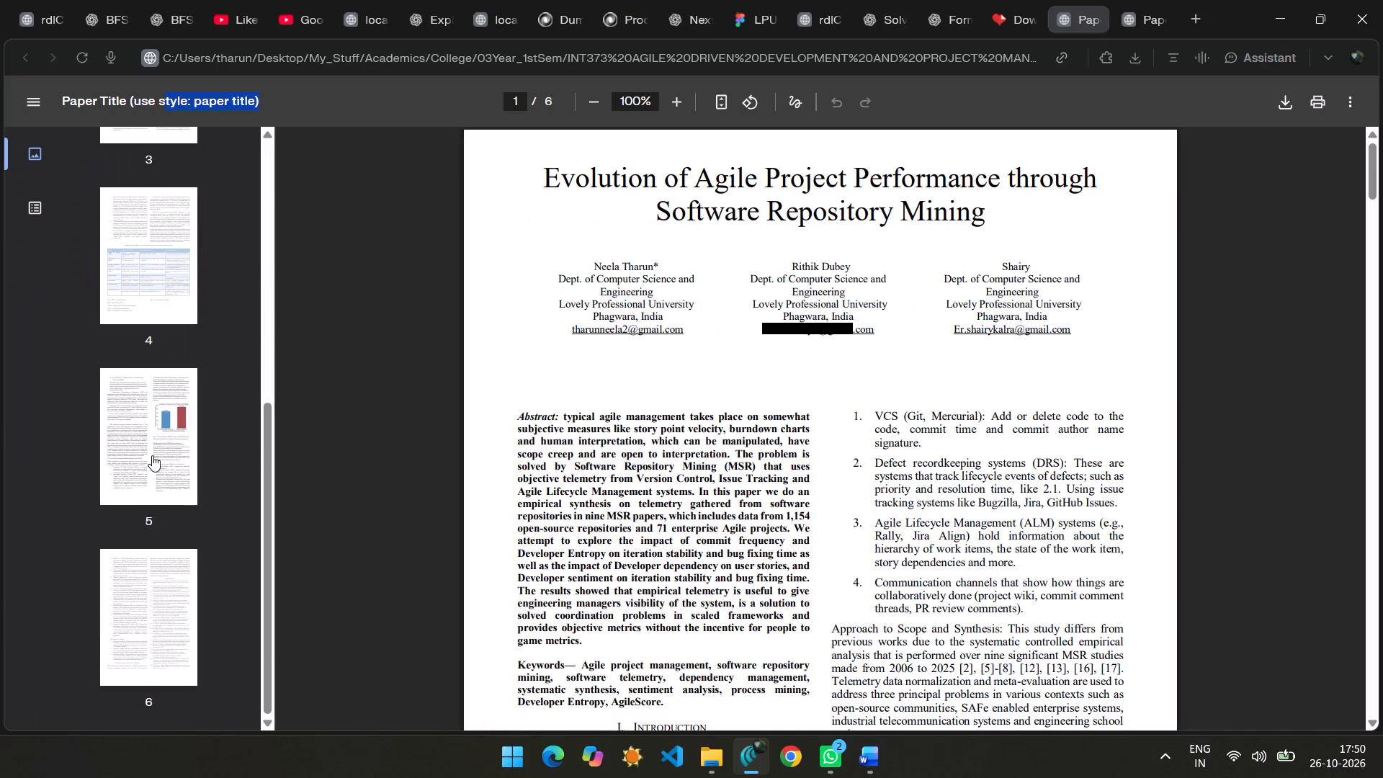
pyautogui.scroll(4, 159, 367)
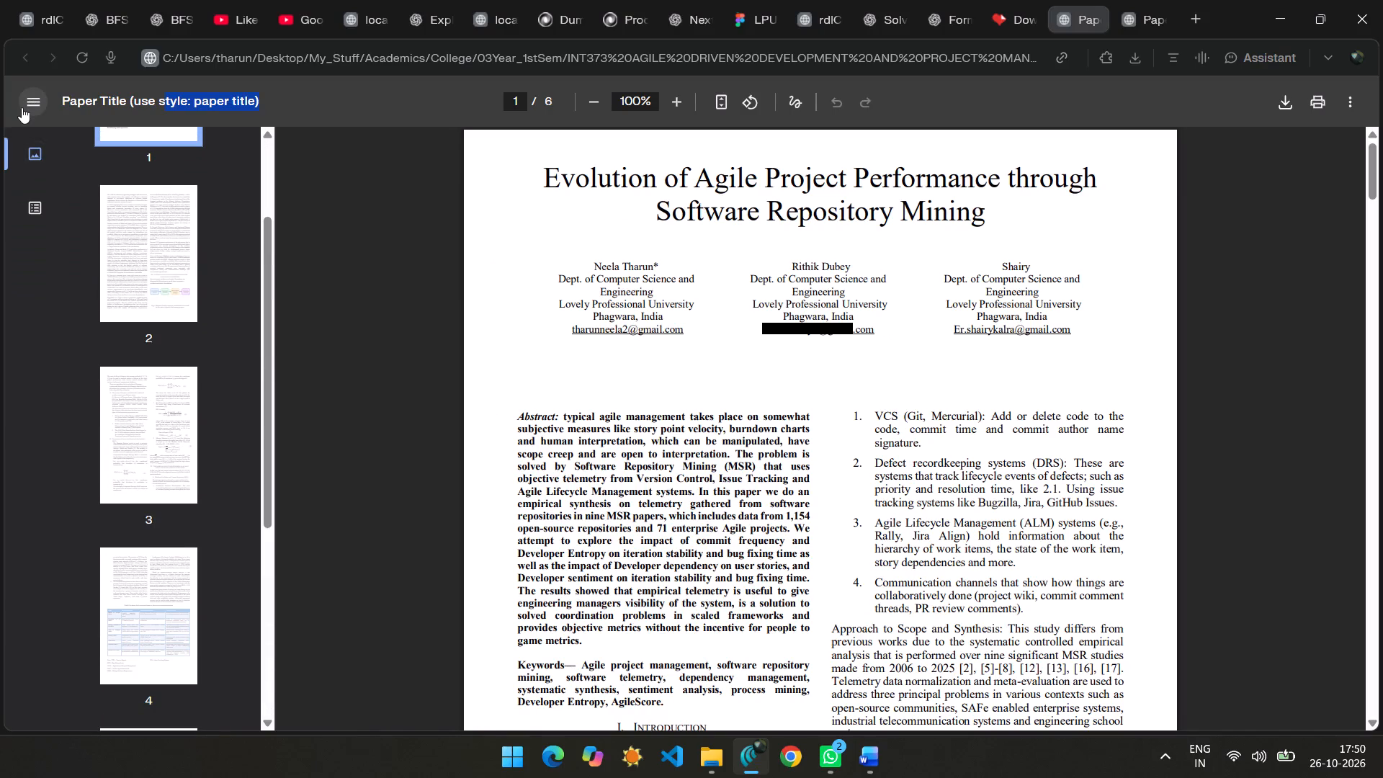
pyautogui.click(22, 107)
# Clear the text selection and capture a screenshot of the region showing the PDF viewer's document title, "Paper Title (use style: paper title)".
pyautogui.click(182, 285)
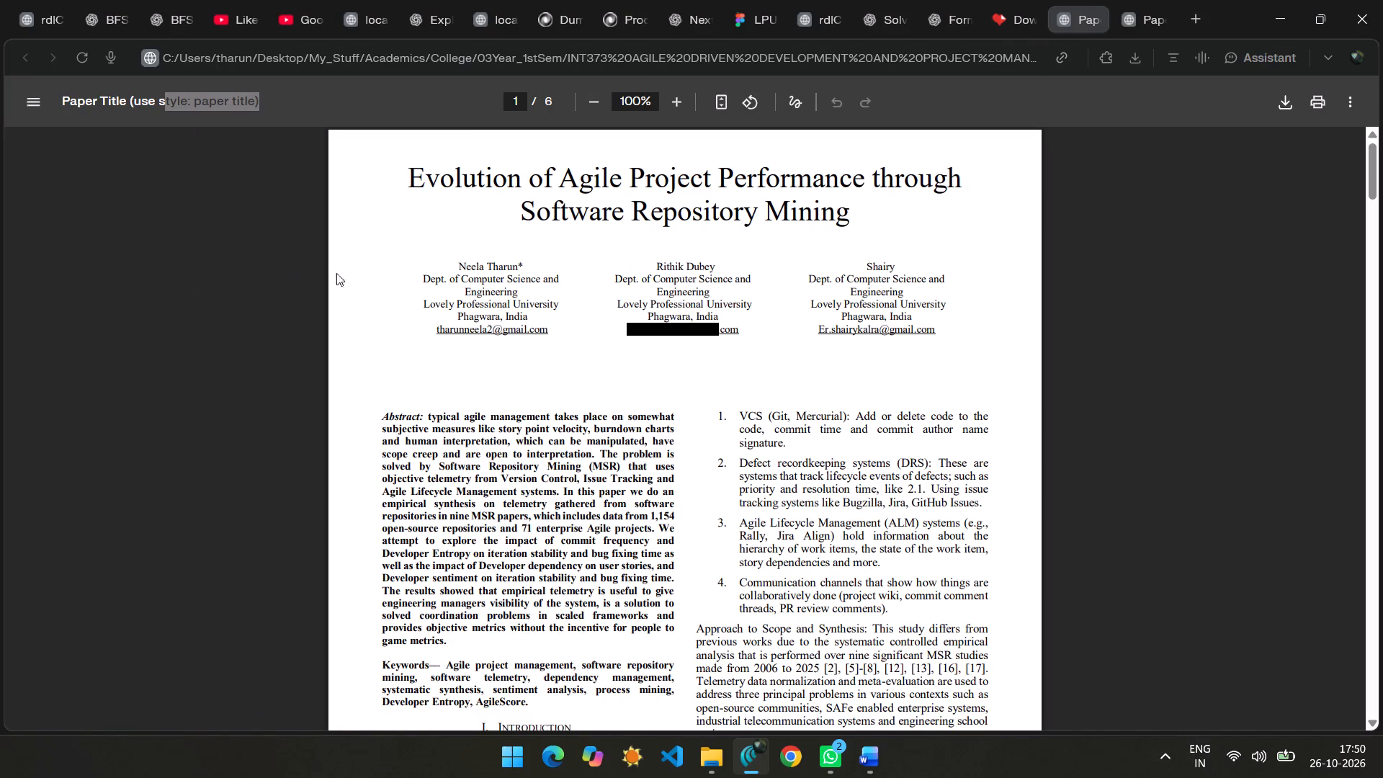
pyautogui.click(352, 273)
pyautogui.click(292, 96)
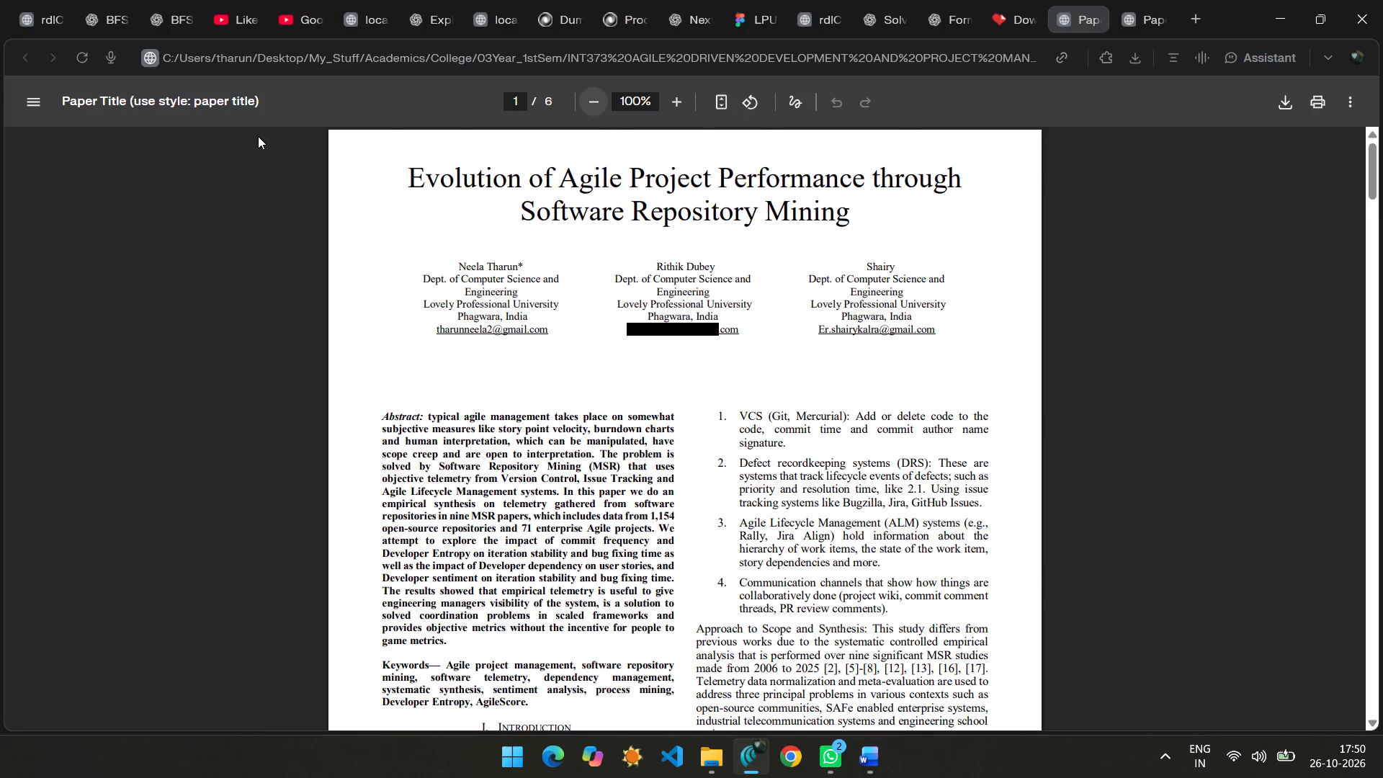
pyautogui.press('shift+super+s')
pyautogui.moveTo(12, 28); pyautogui.dragTo(352, 186)
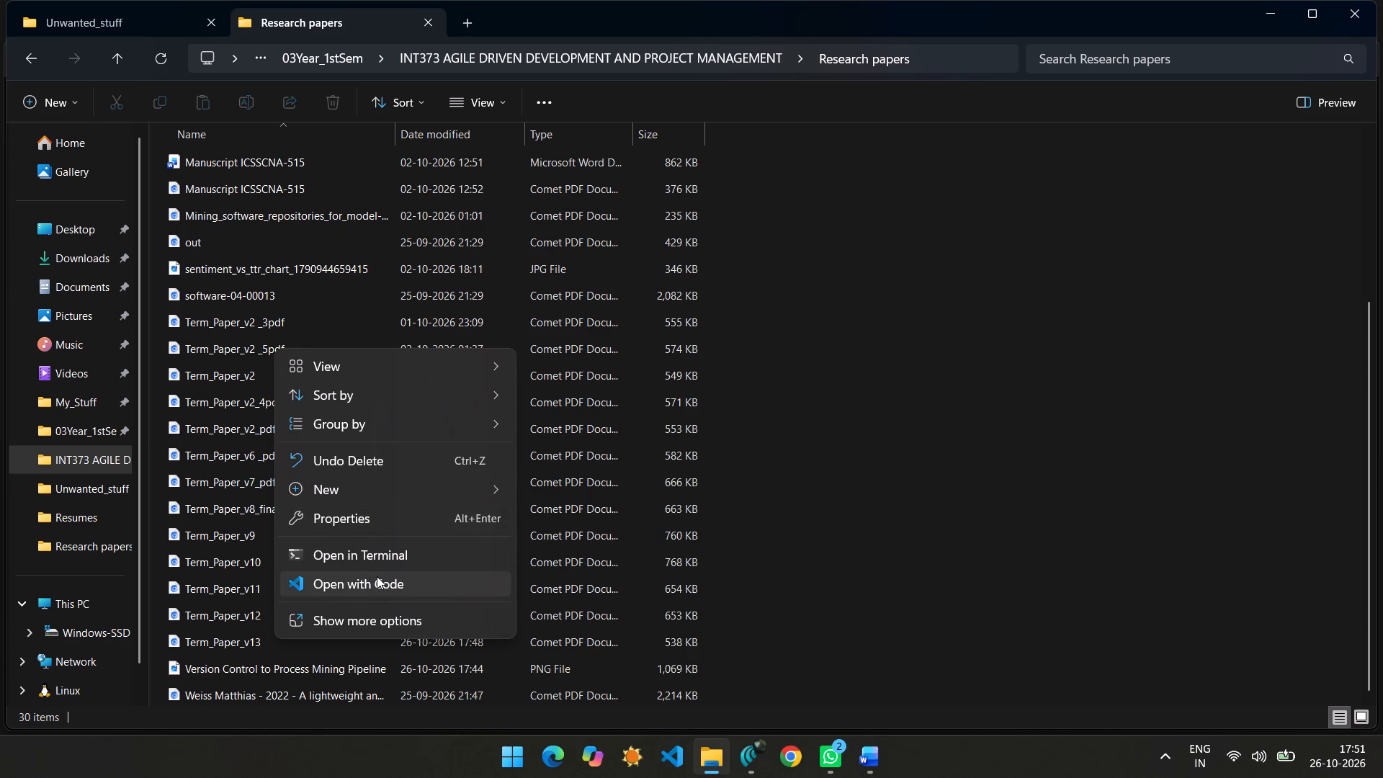
pyautogui.click(382, 620)
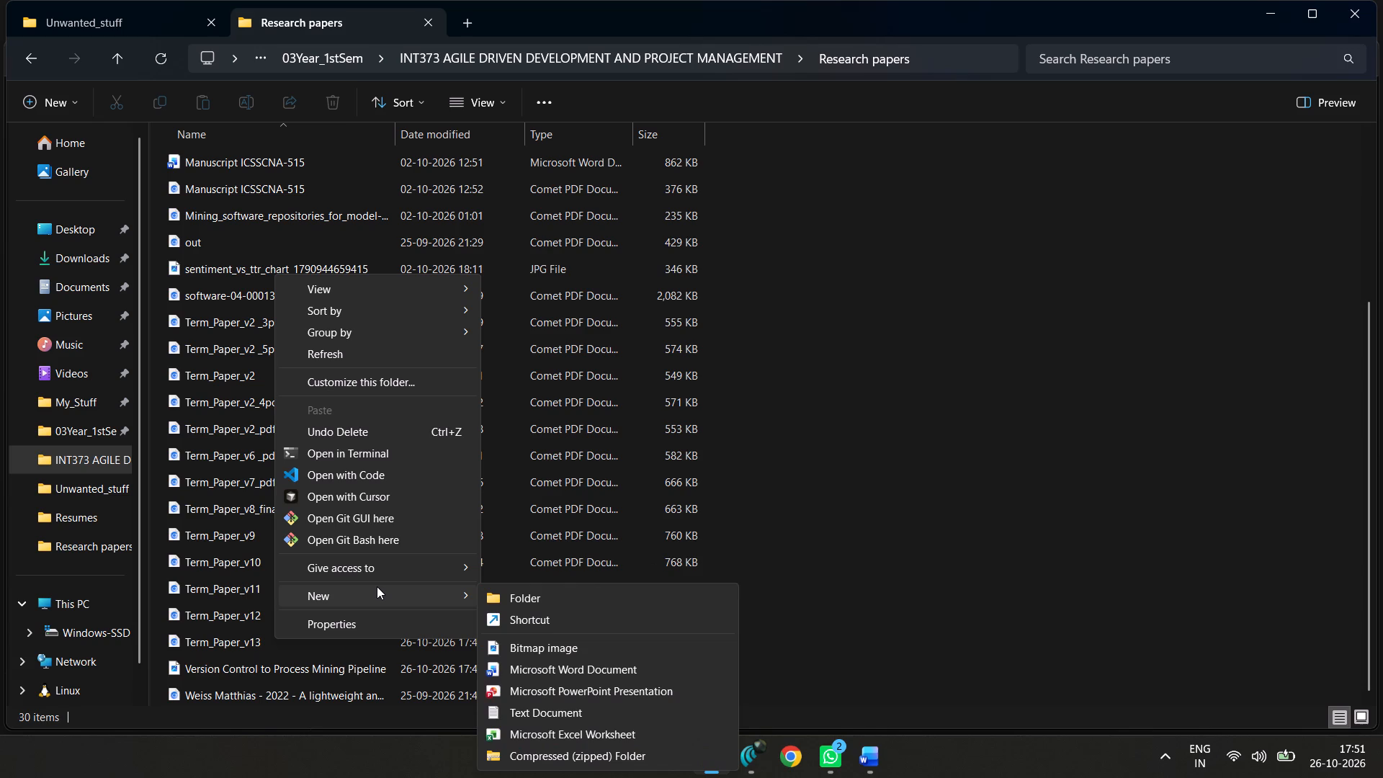
pyautogui.click(377, 616)
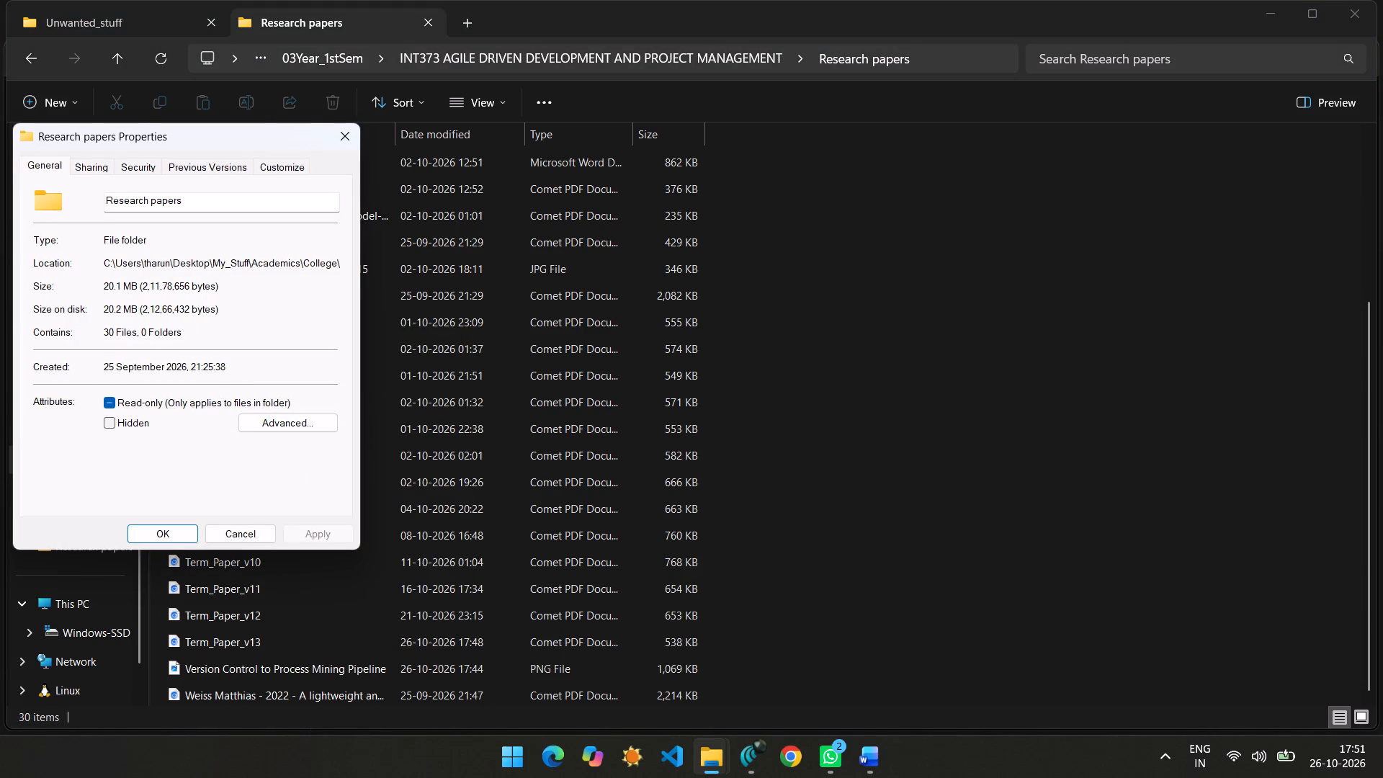
pyautogui.click(84, 166)
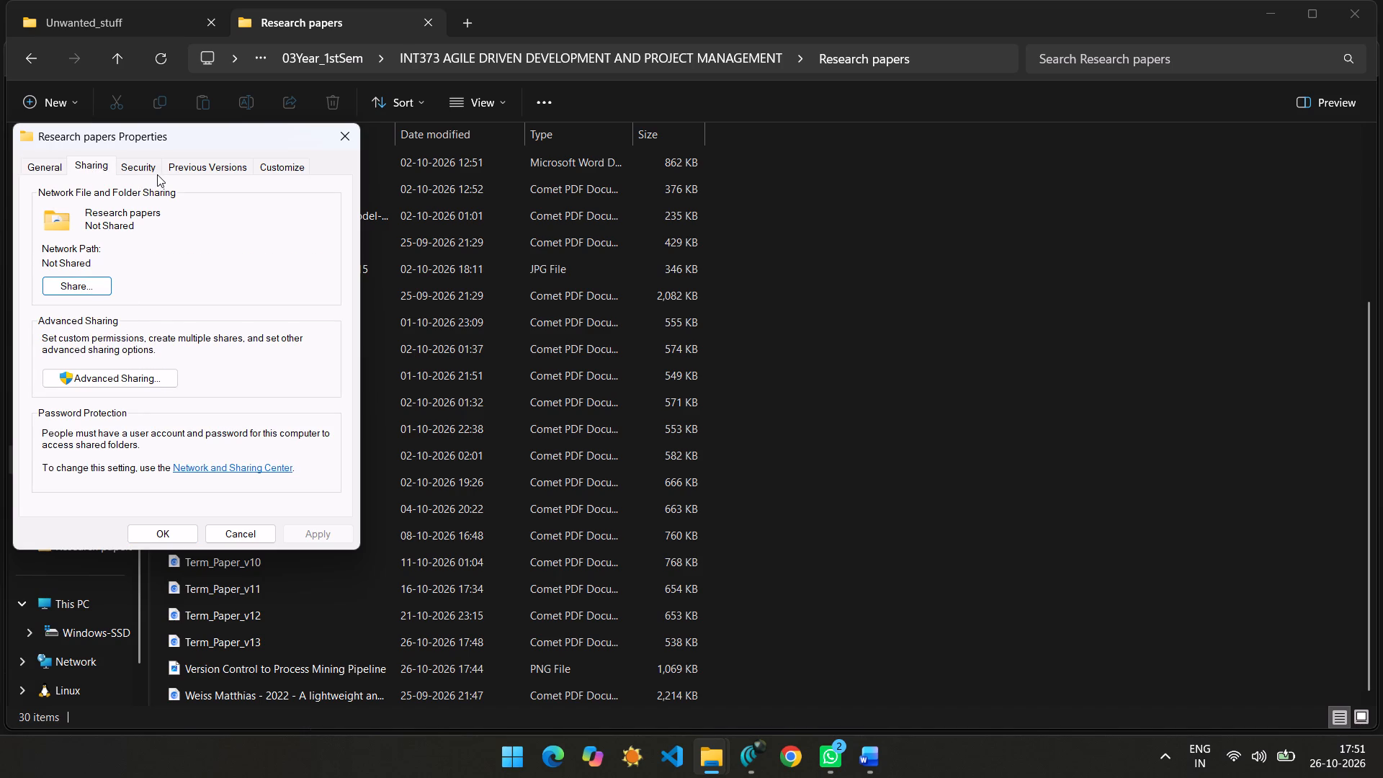
pyautogui.click(140, 164)
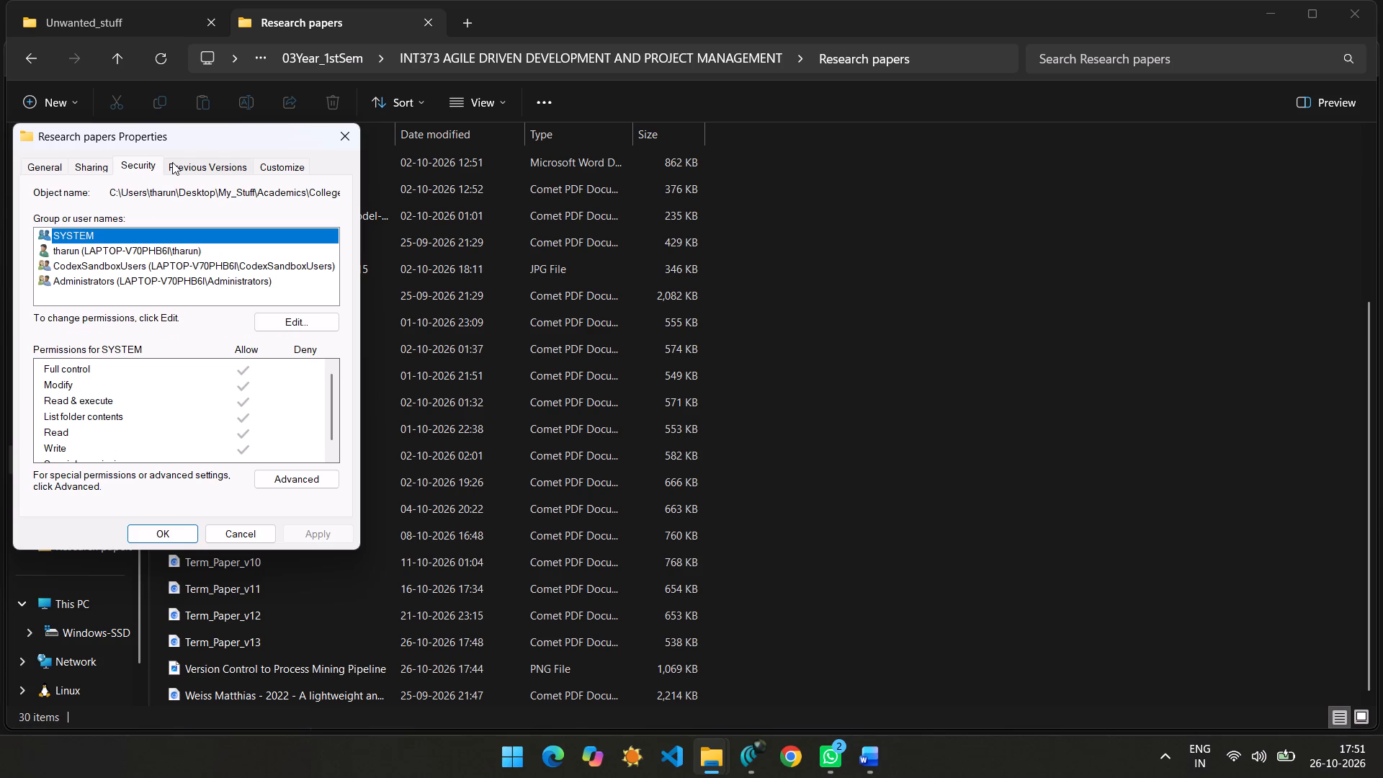
pyautogui.click(172, 162)
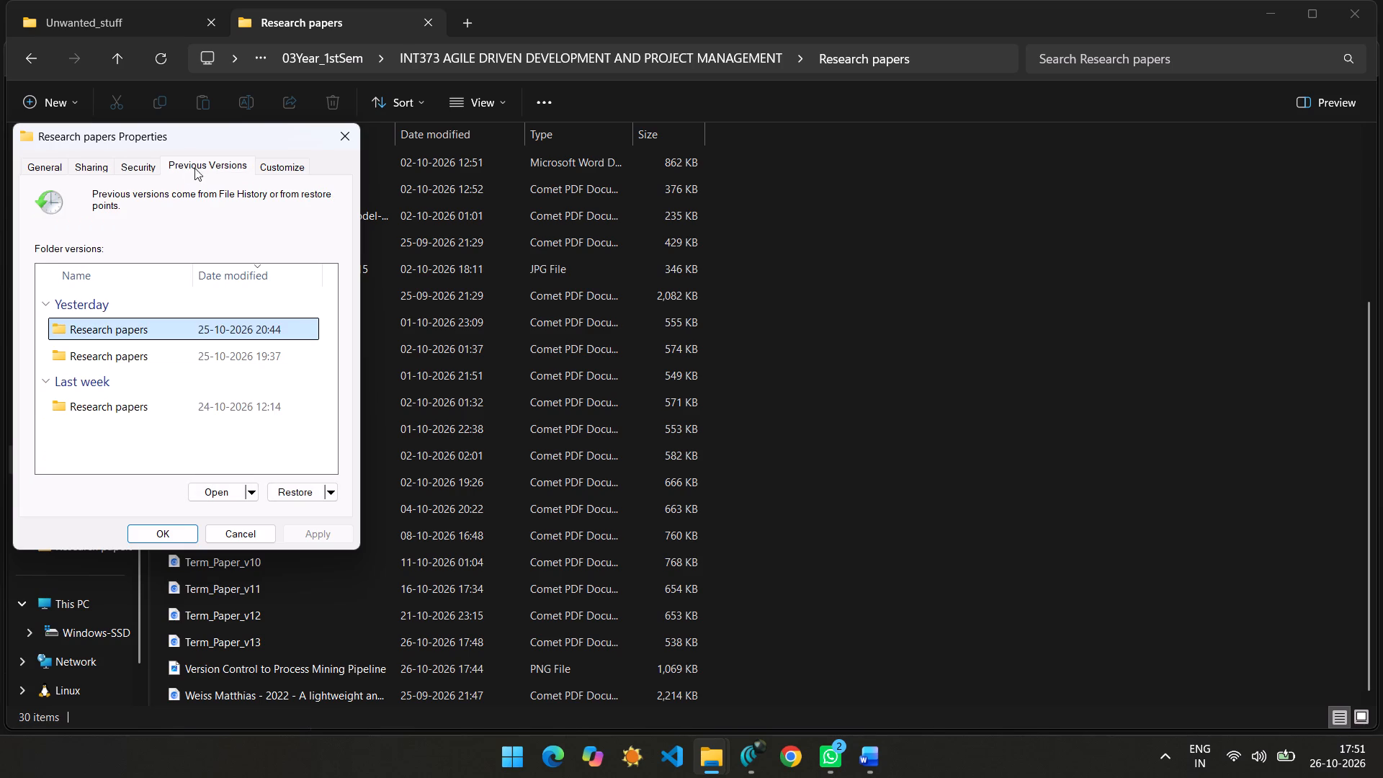
pyautogui.click(270, 170)
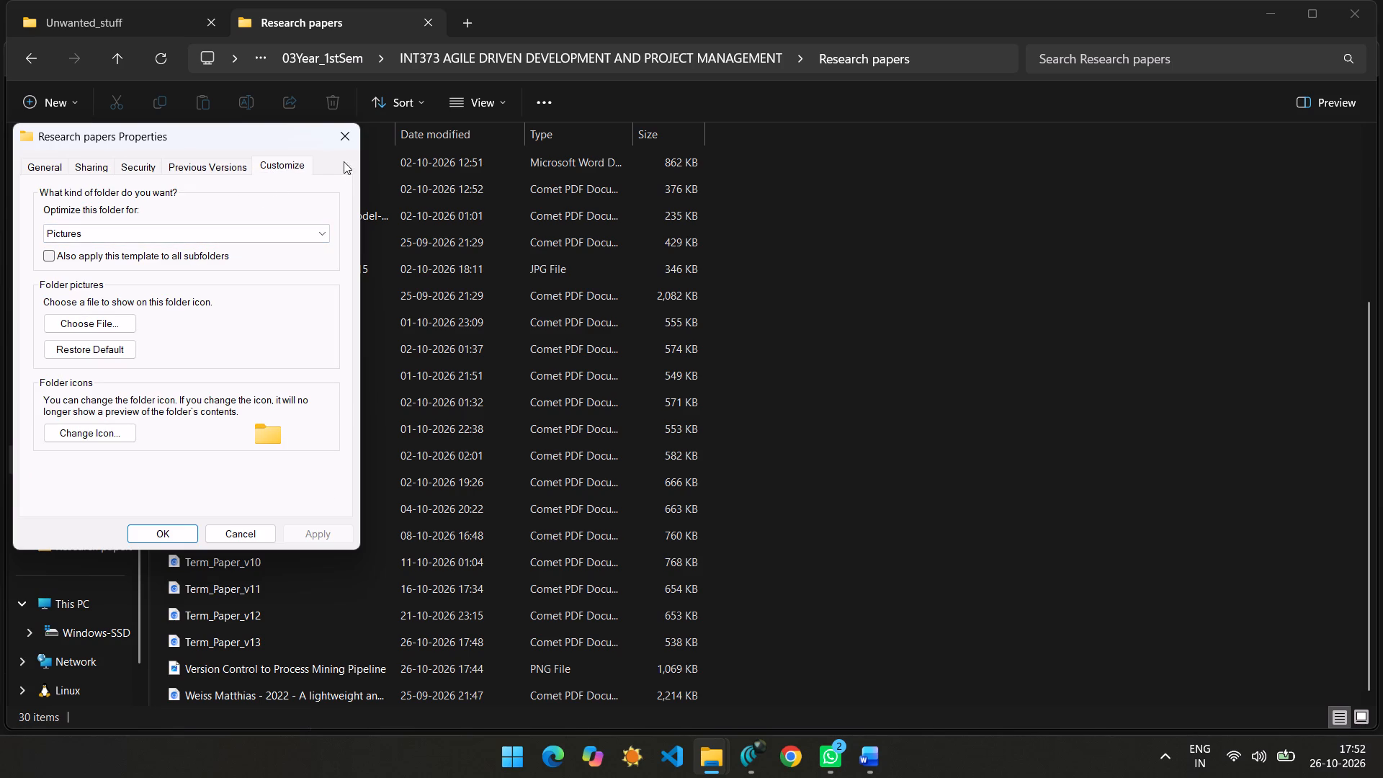
pyautogui.click(336, 139)
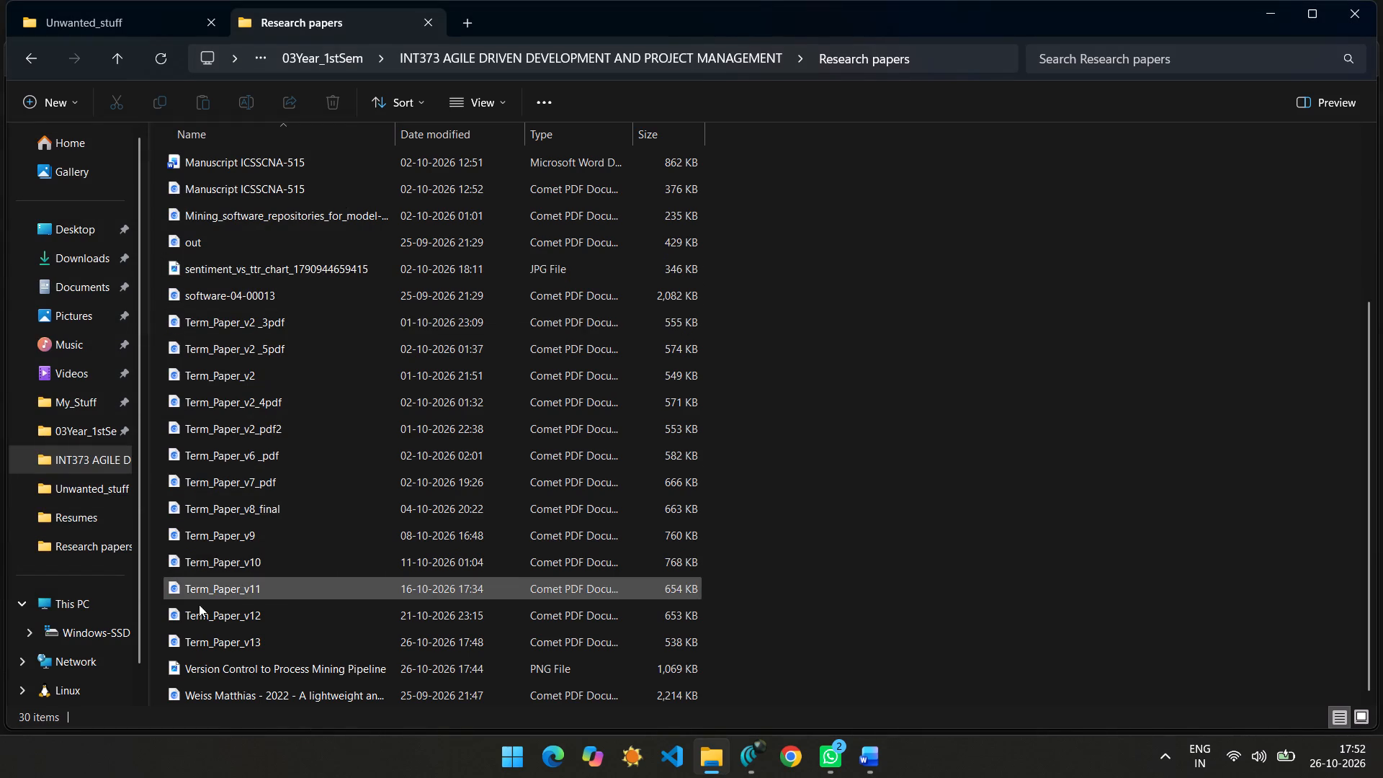
pyautogui.rightClick(274, 638)
pyautogui.rightClick(274, 638)
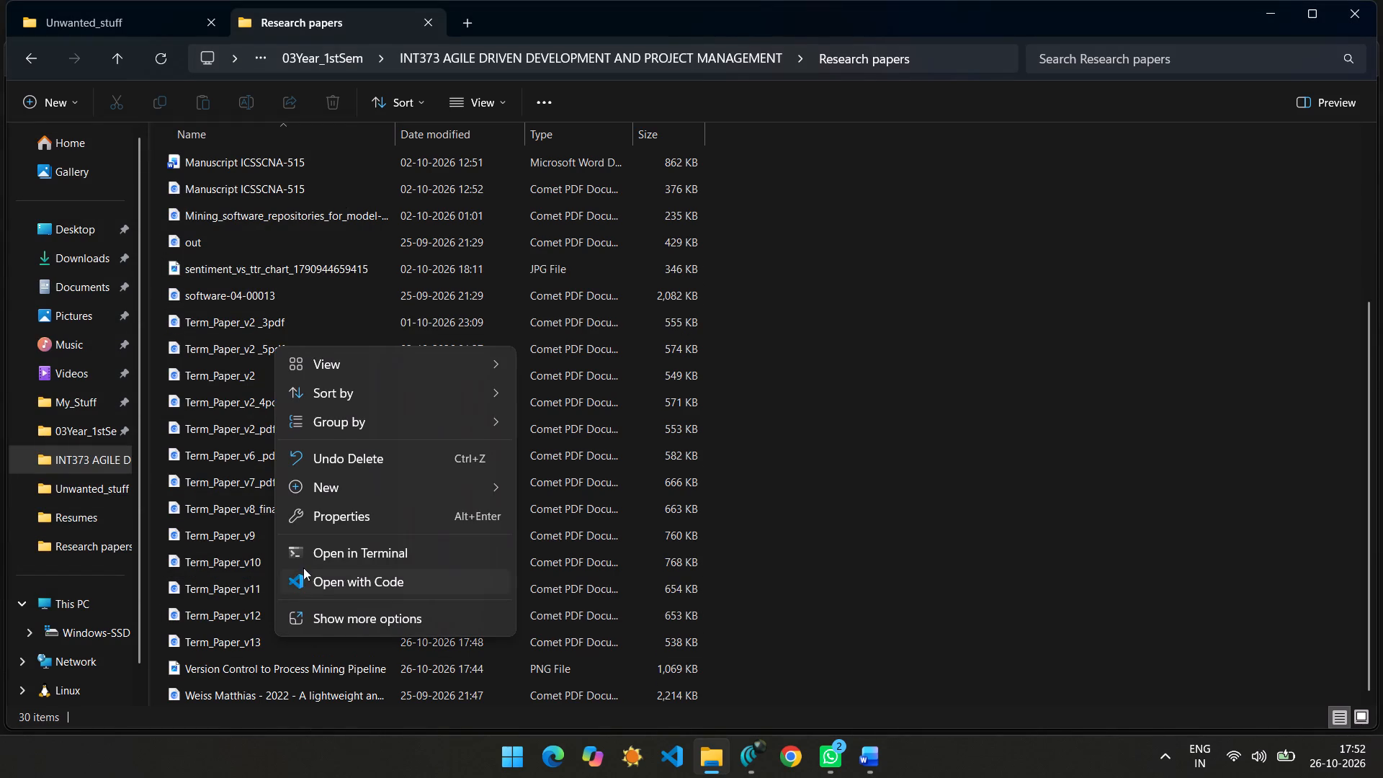
pyautogui.rightClick(195, 636)
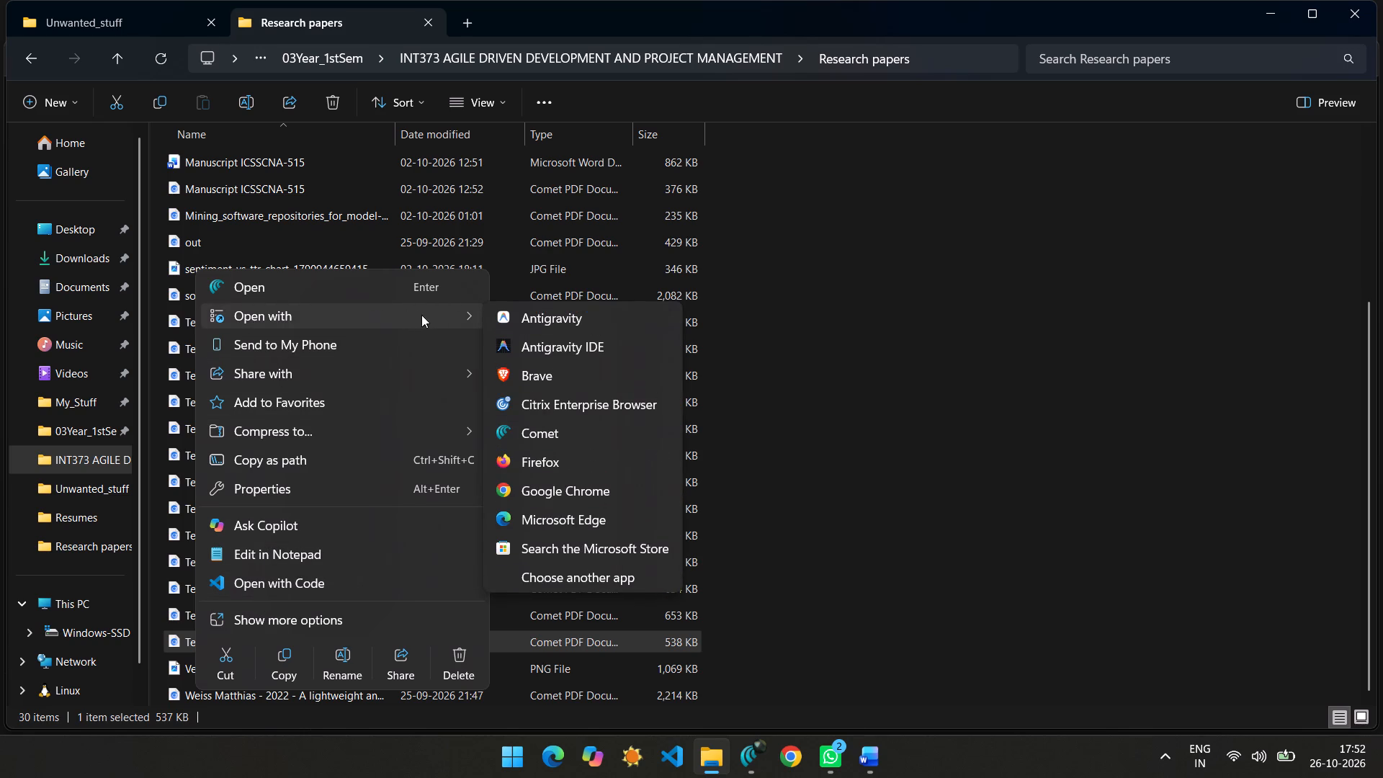
pyautogui.scroll(-2, 537, 426)
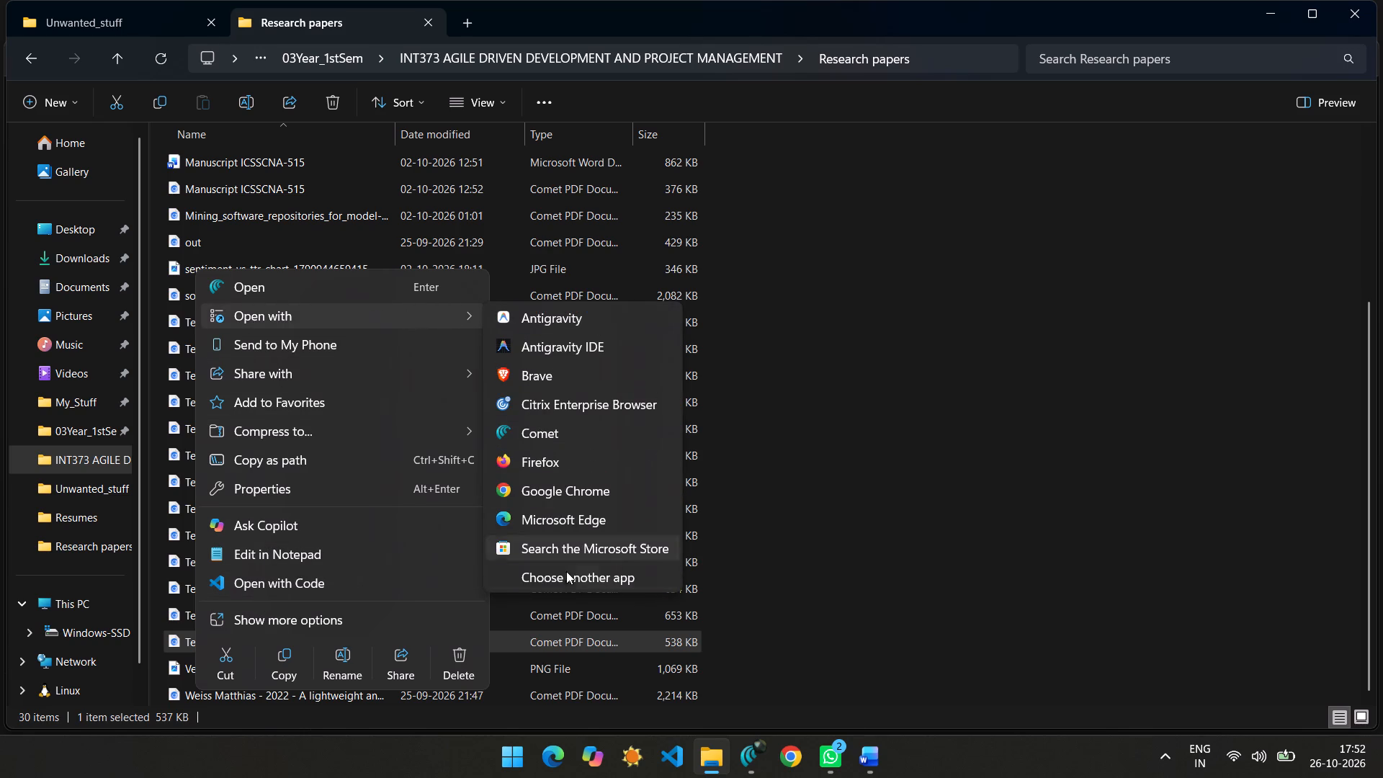
pyautogui.click(562, 589)
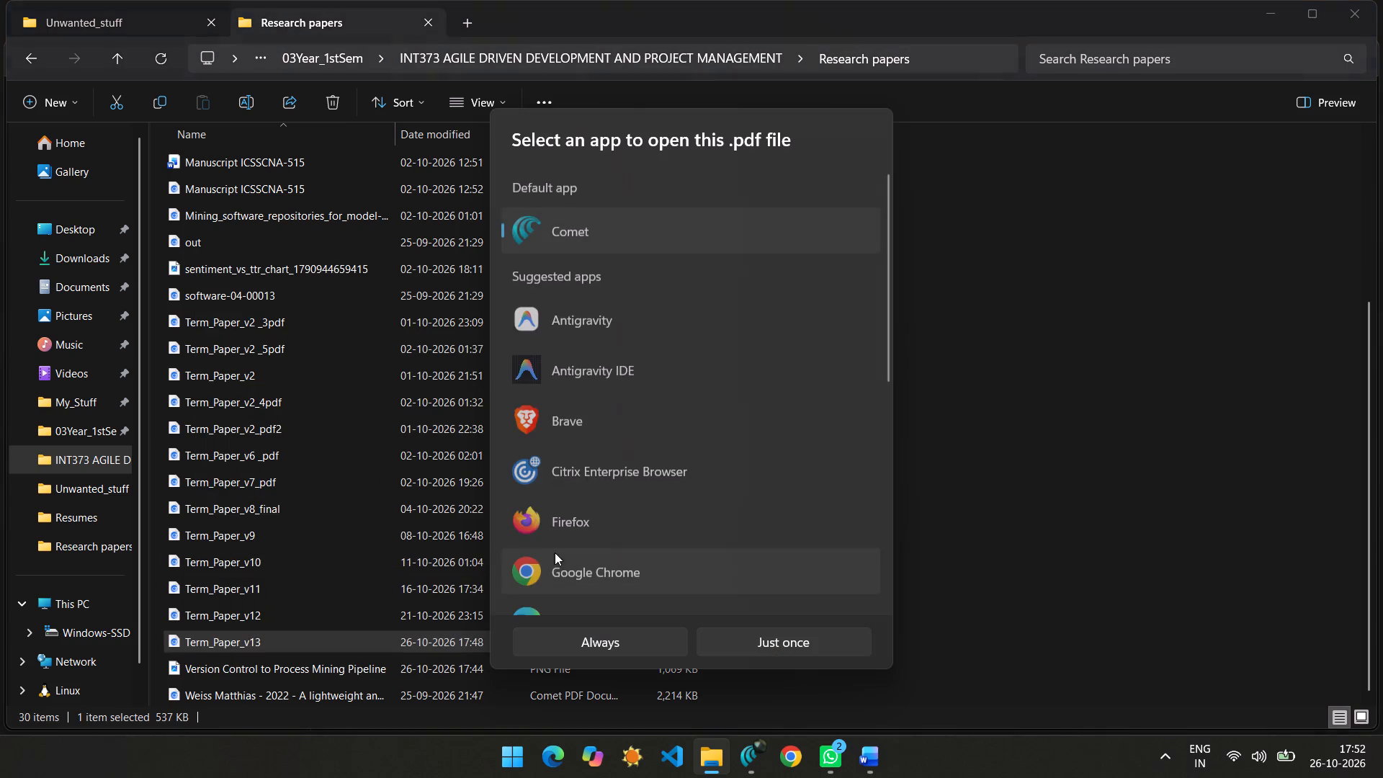
pyautogui.scroll(-4, 596, 377)
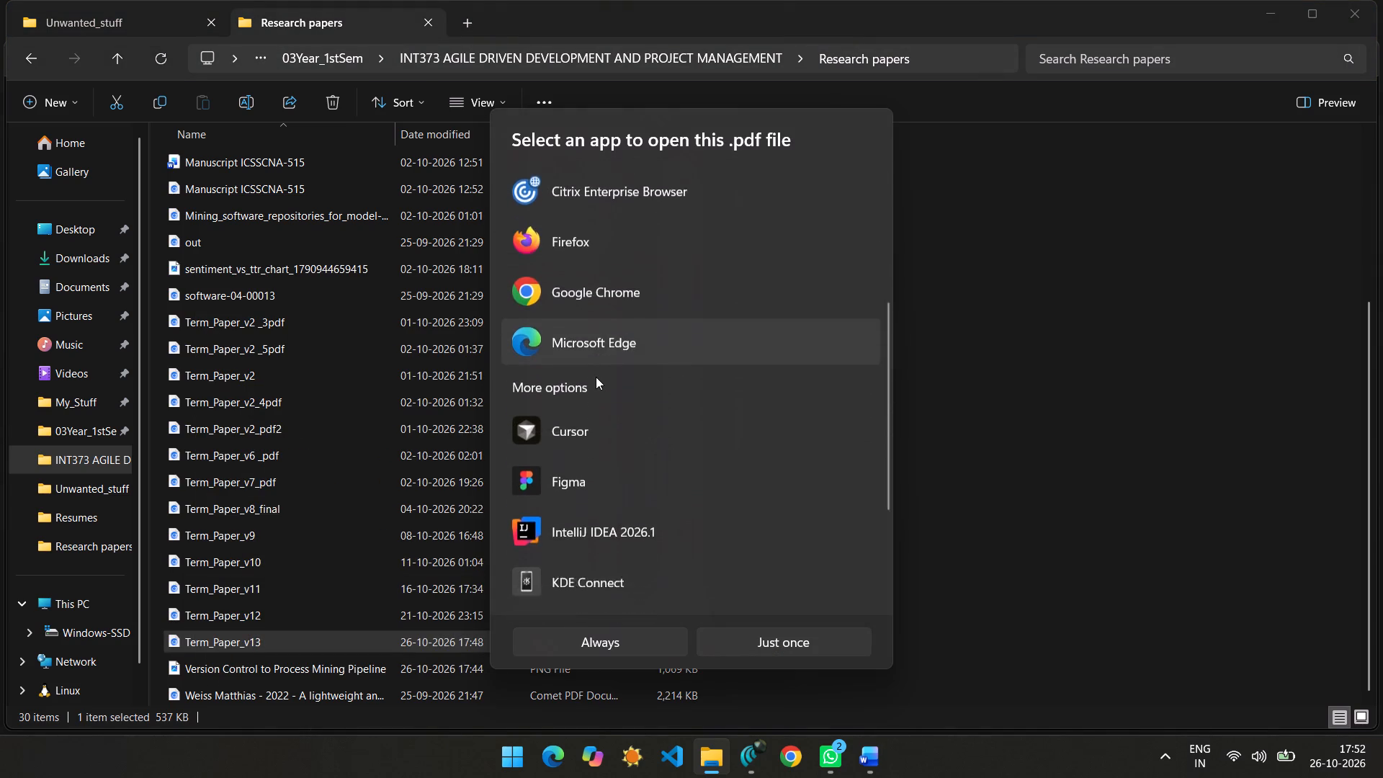
pyautogui.scroll(-6, 596, 377)
pyautogui.scroll(7, 596, 377)
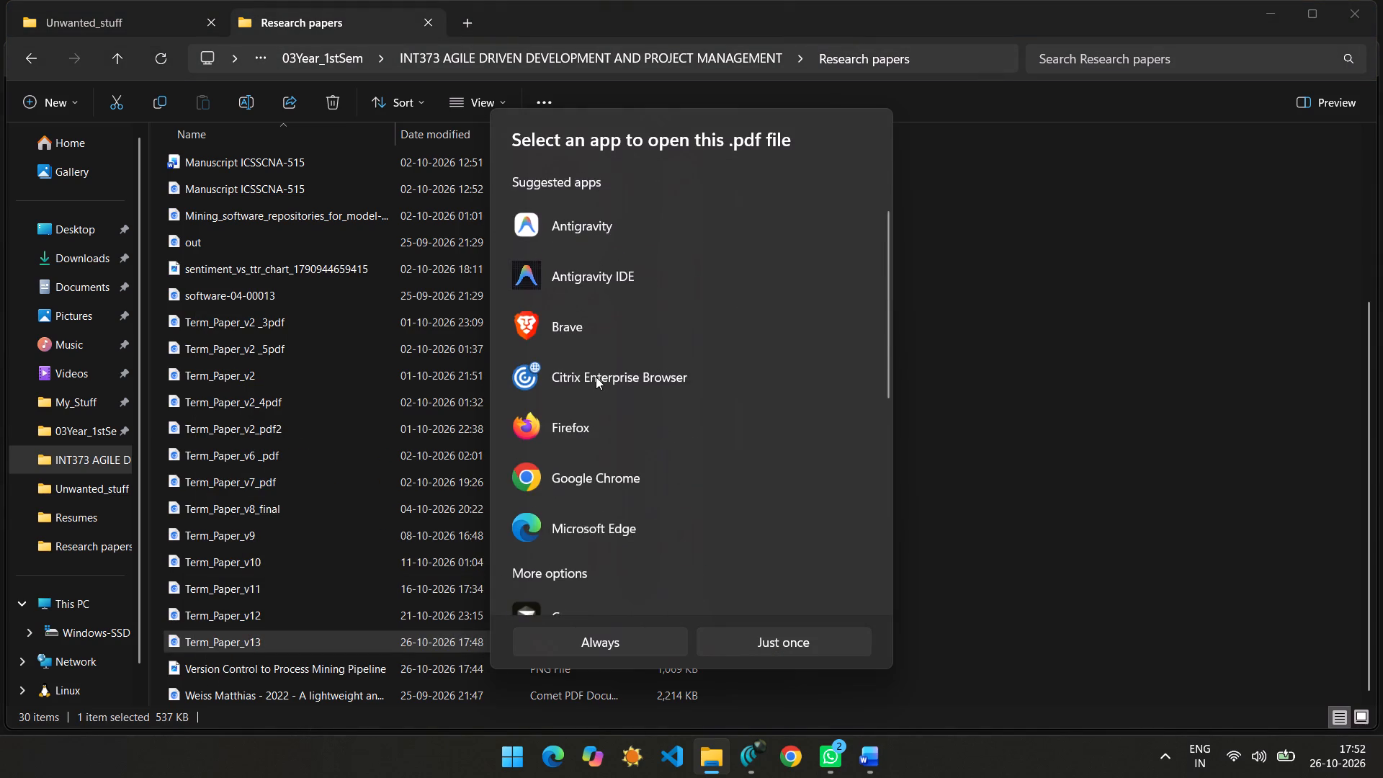
pyautogui.scroll(1, 596, 377)
pyautogui.scroll(-1, 596, 377)
pyautogui.scroll(1, 596, 377)
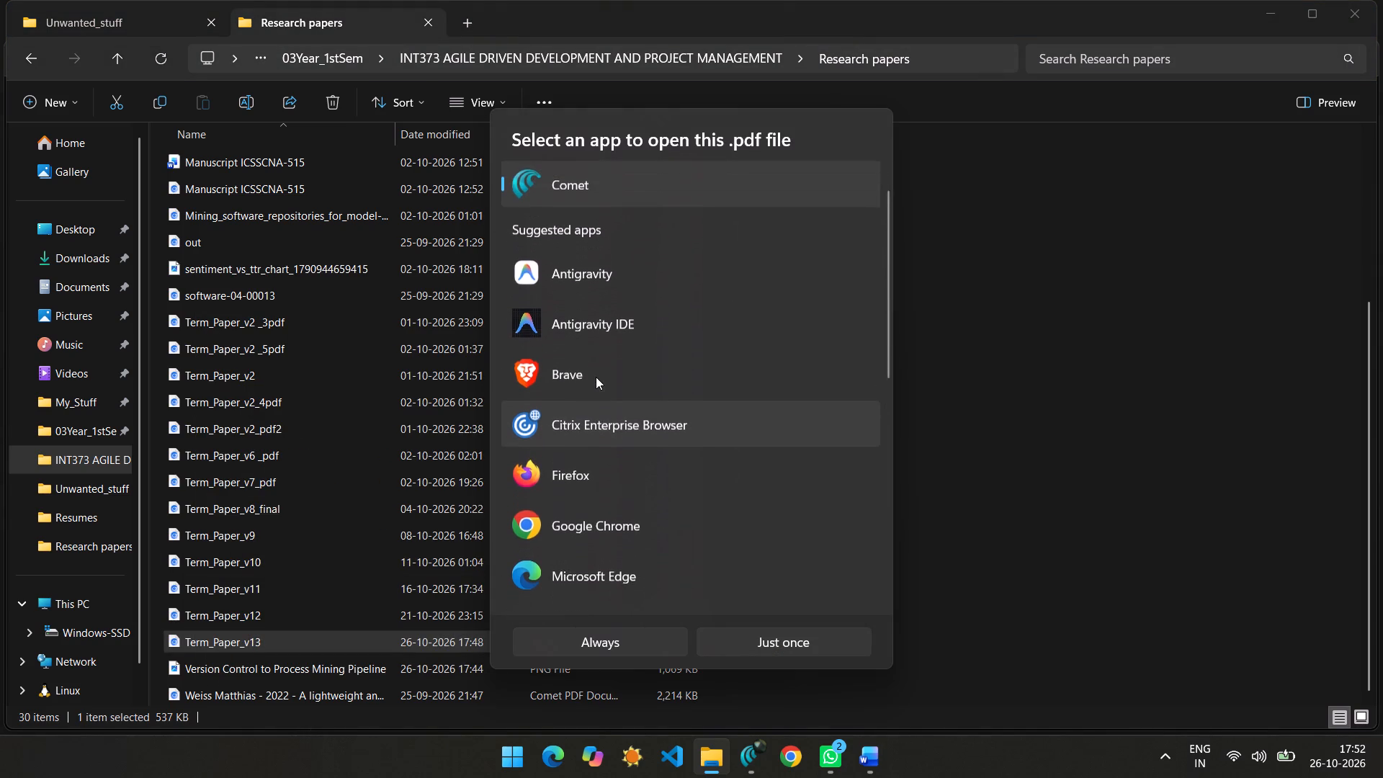
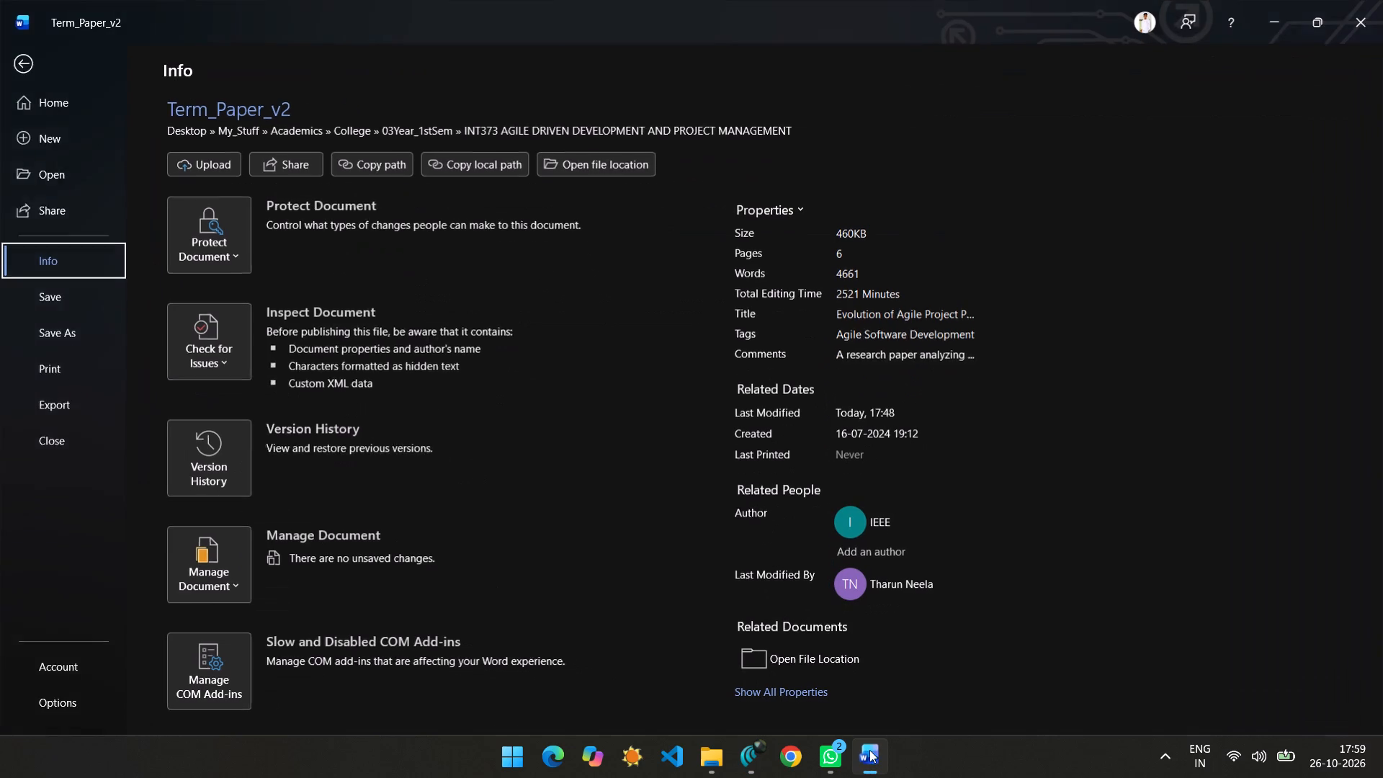
pyautogui.scroll(-9, 865, 630)
pyautogui.scroll(4, 861, 632)
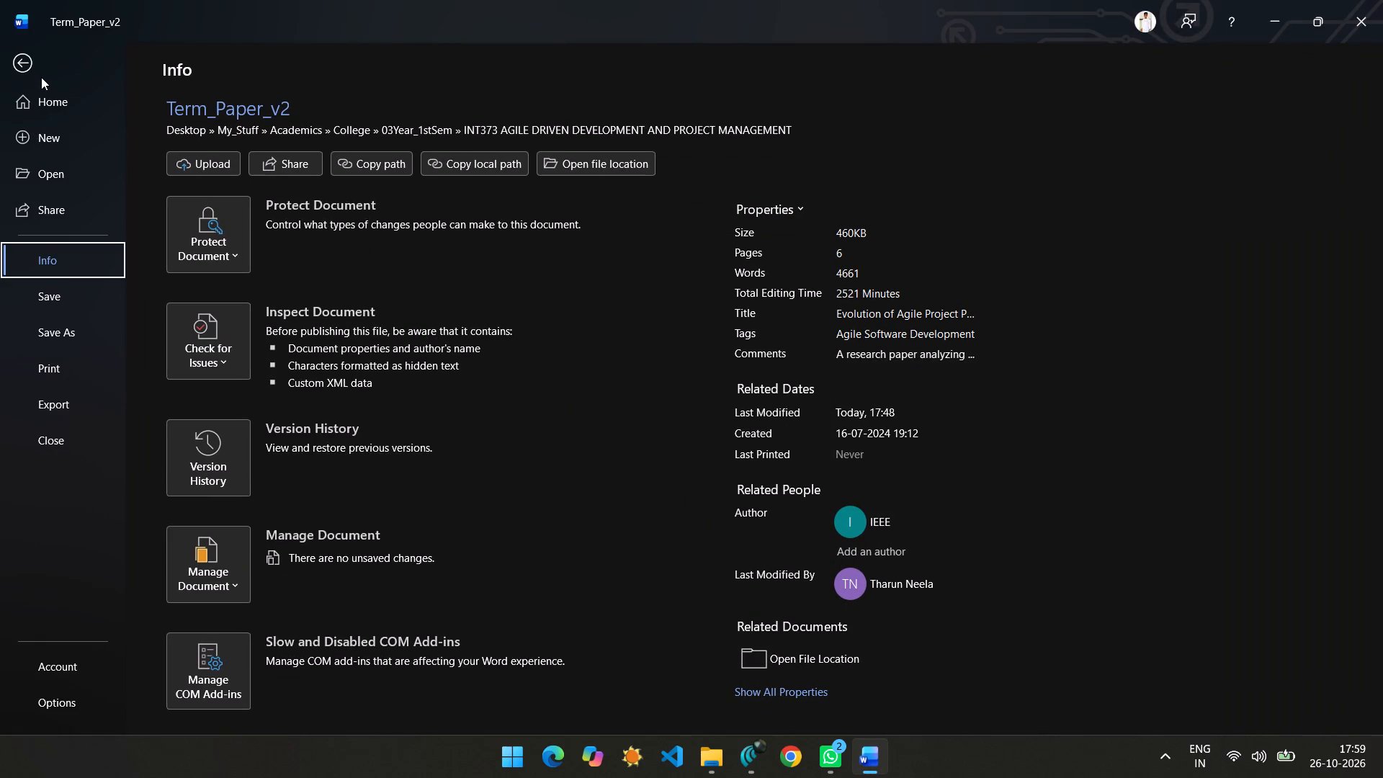
pyautogui.click(52, 107)
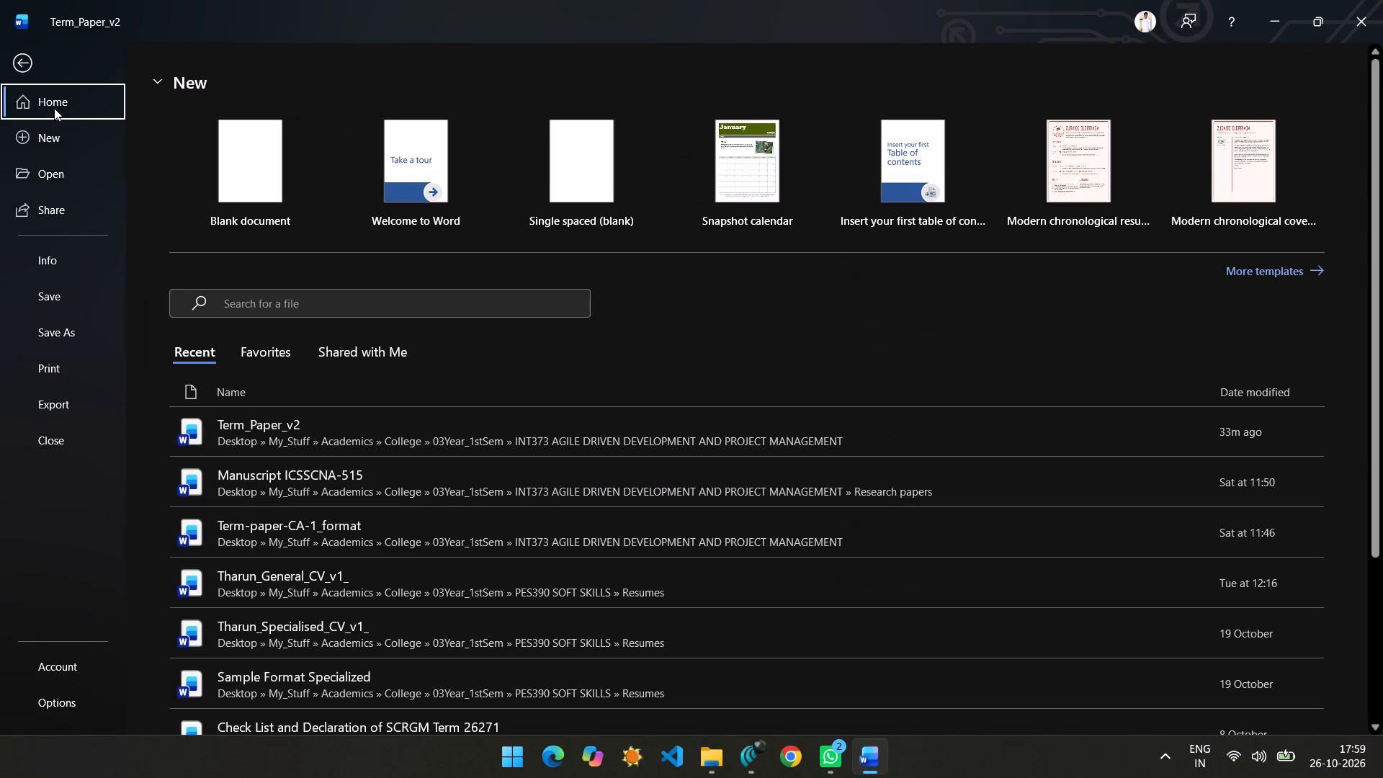
pyautogui.click(300, 432)
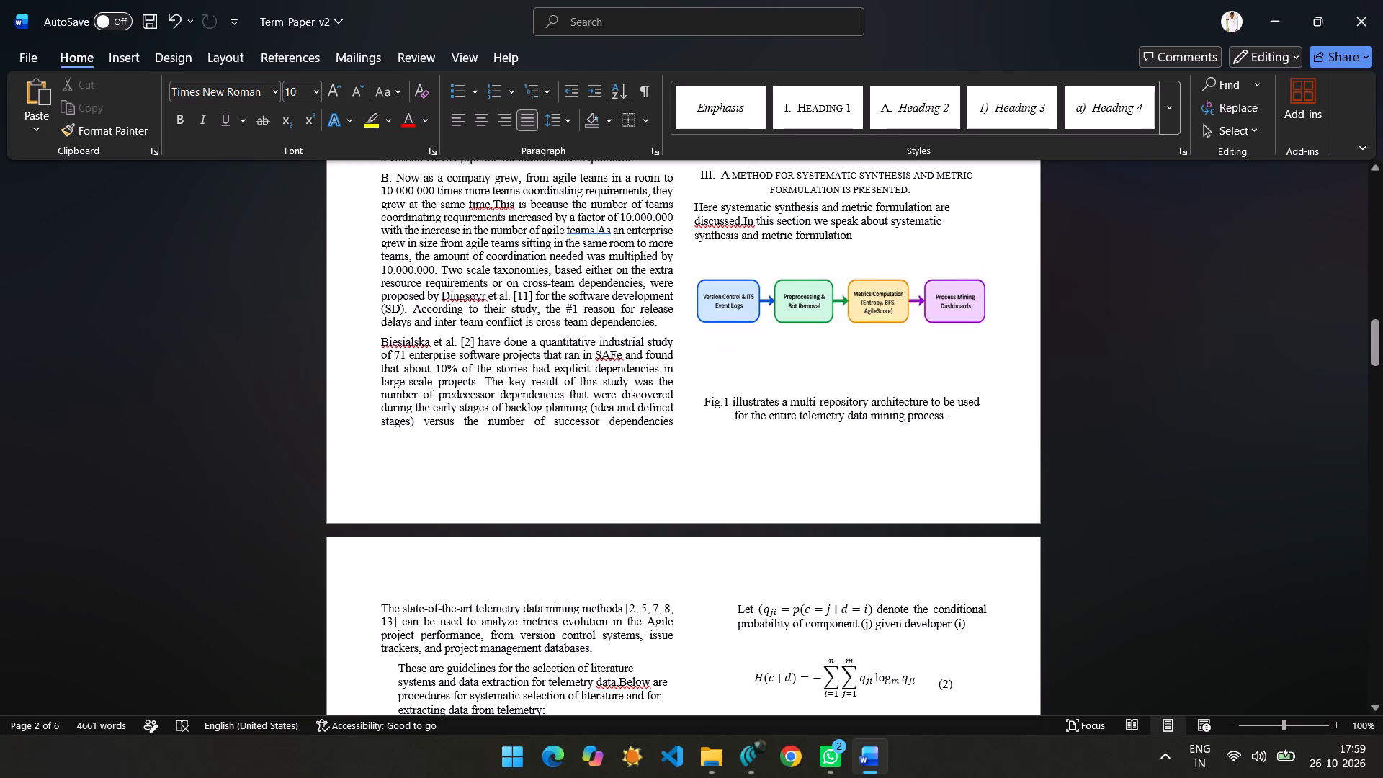
pyautogui.click(35, 60)
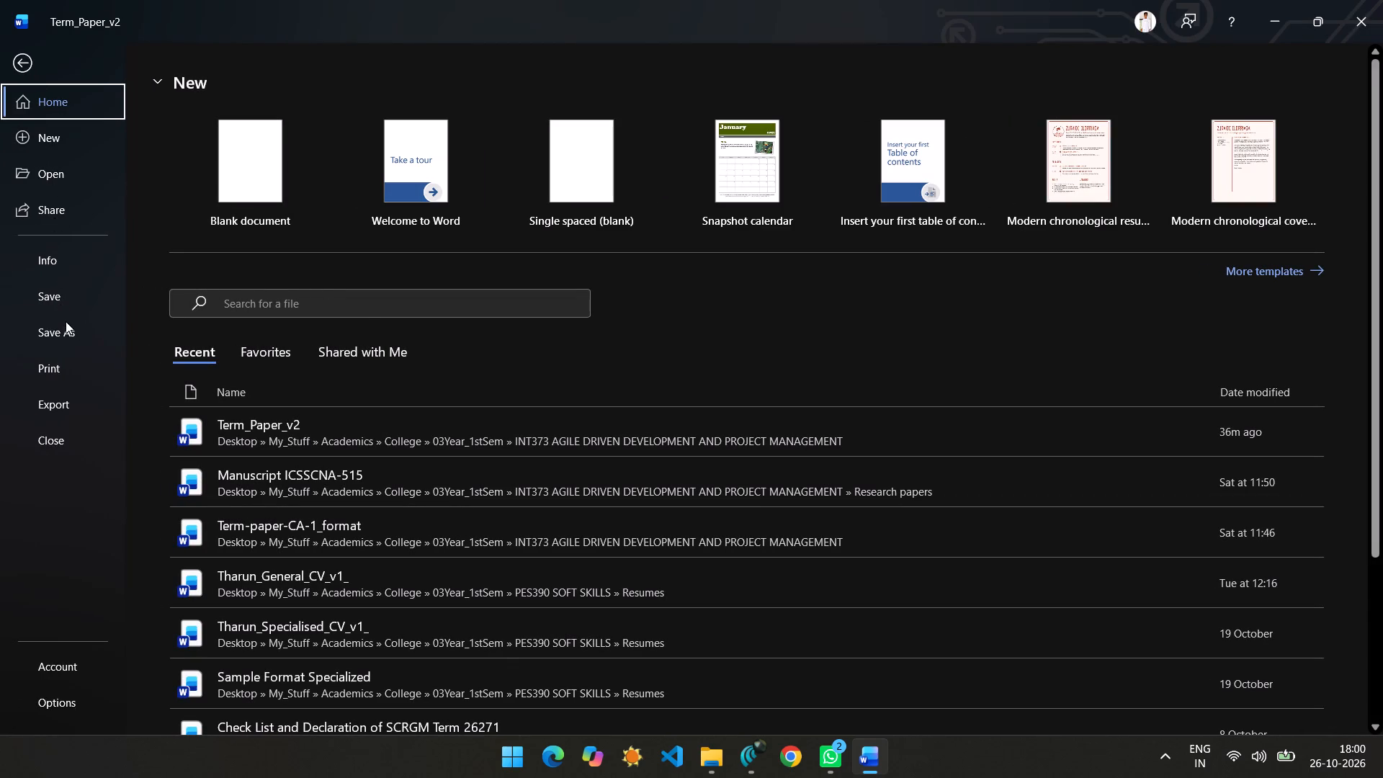
pyautogui.click(49, 277)
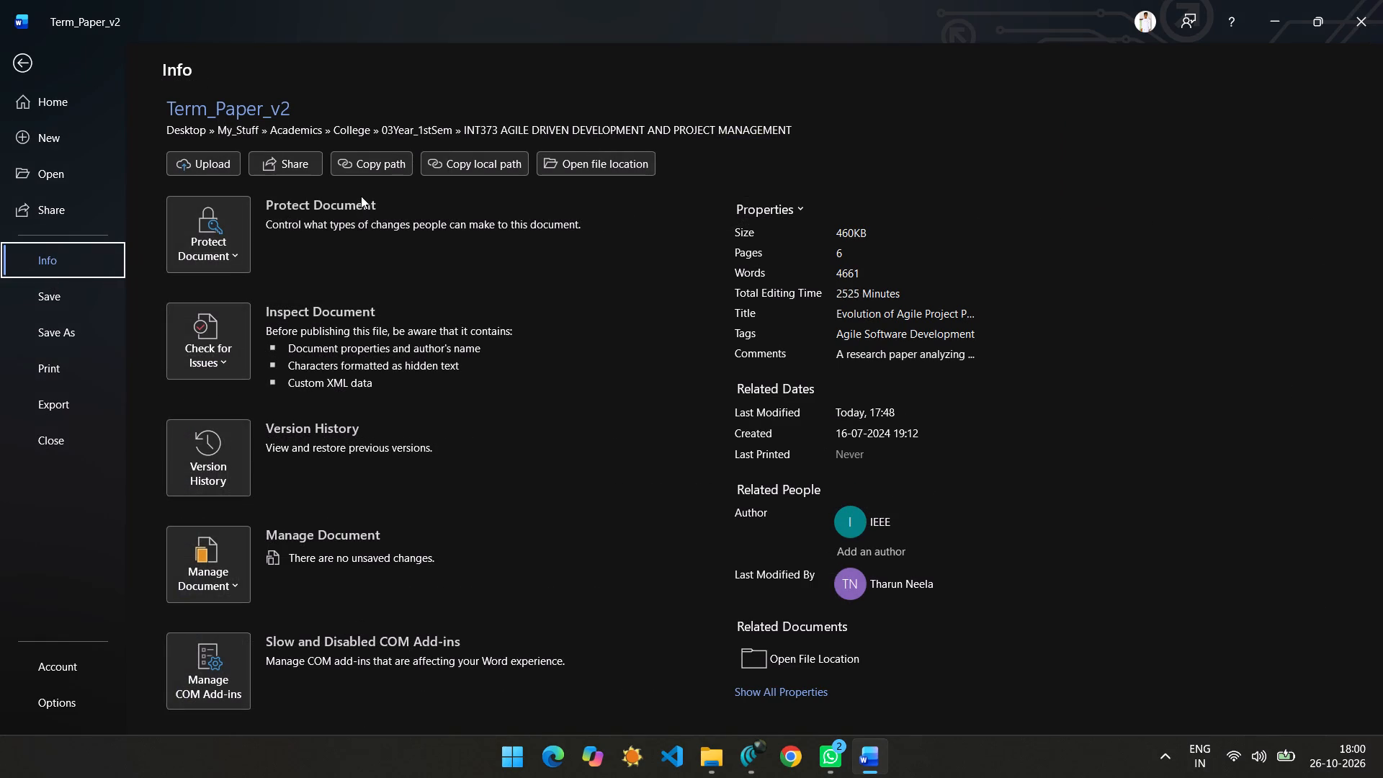
pyautogui.click(1281, 0)
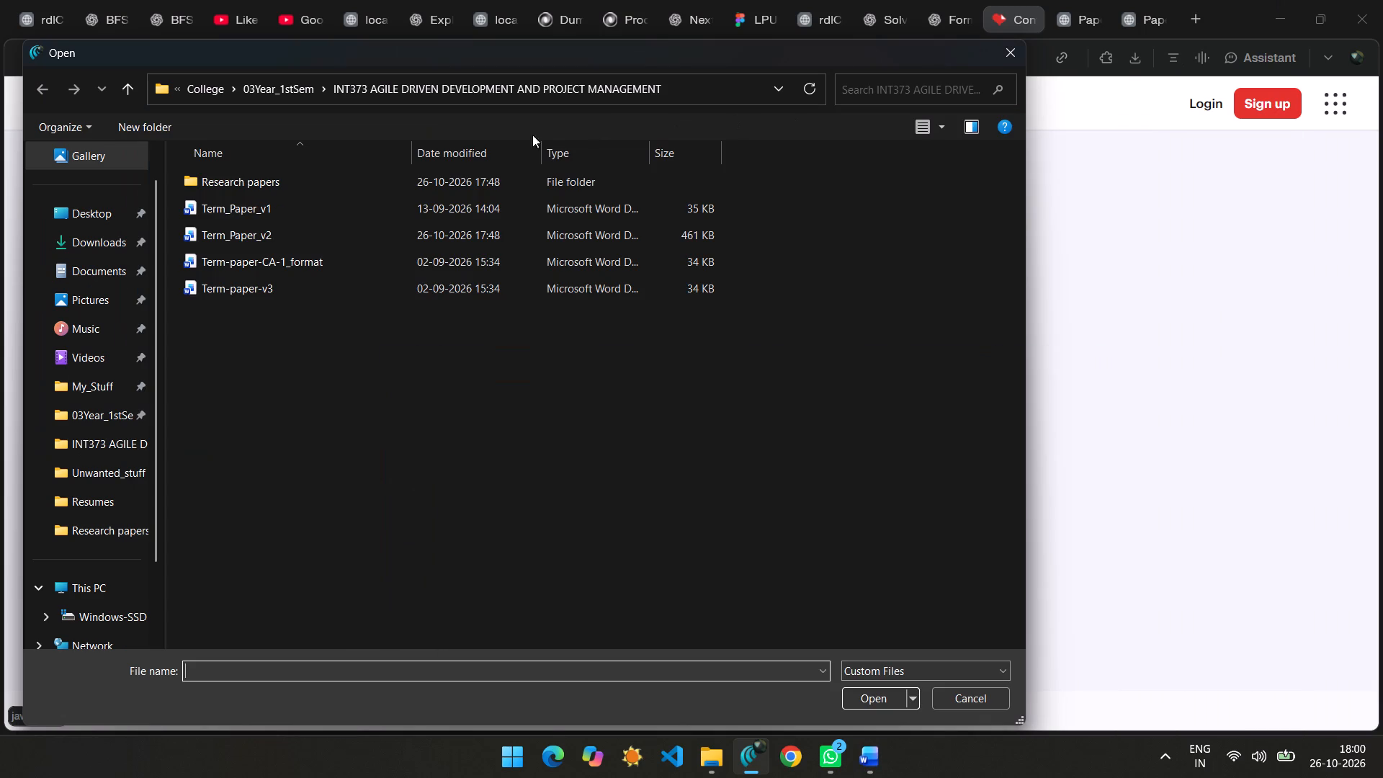
# Upload Term_Paper_v2 to iLovePDF and convert it to PDF.
pyautogui.click(317, 253)
pyautogui.click(314, 237)
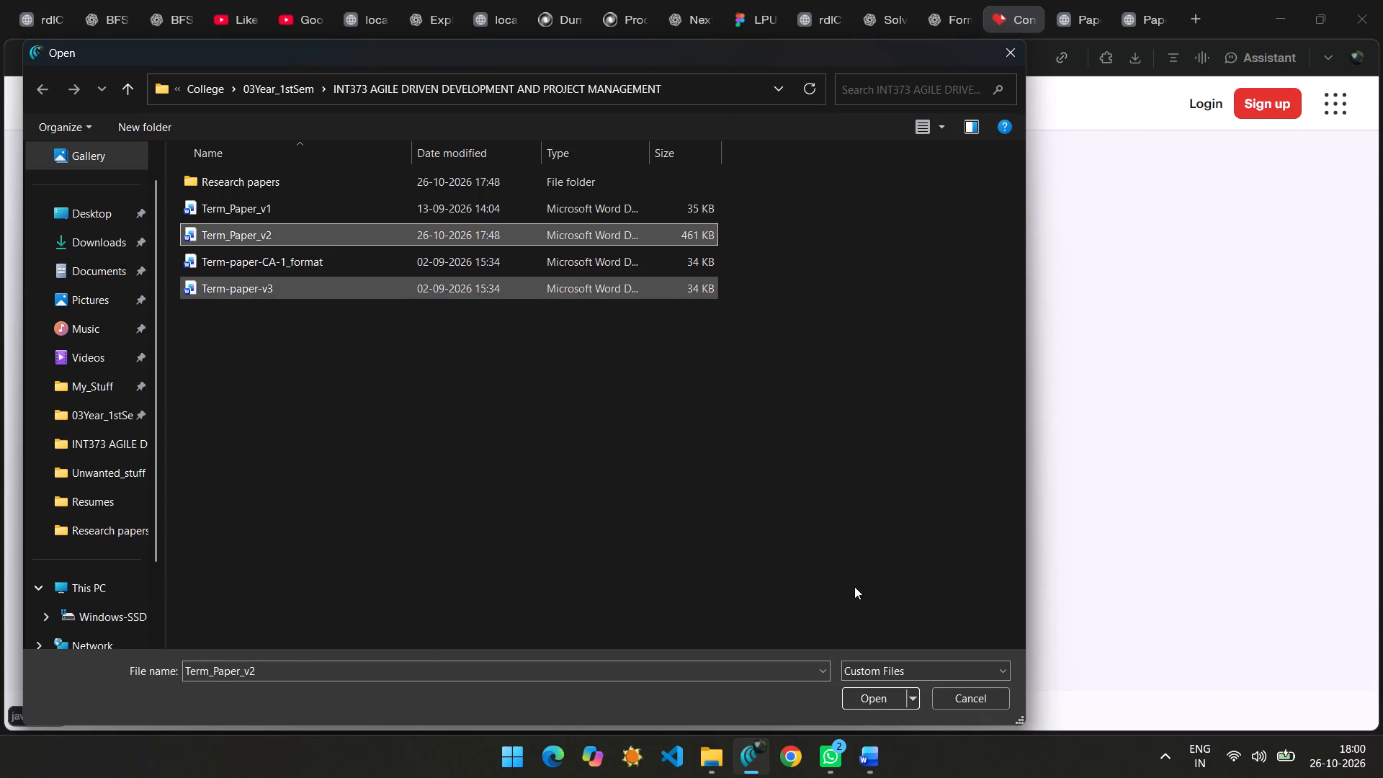
pyautogui.click(877, 702)
pyautogui.click(1071, 669)
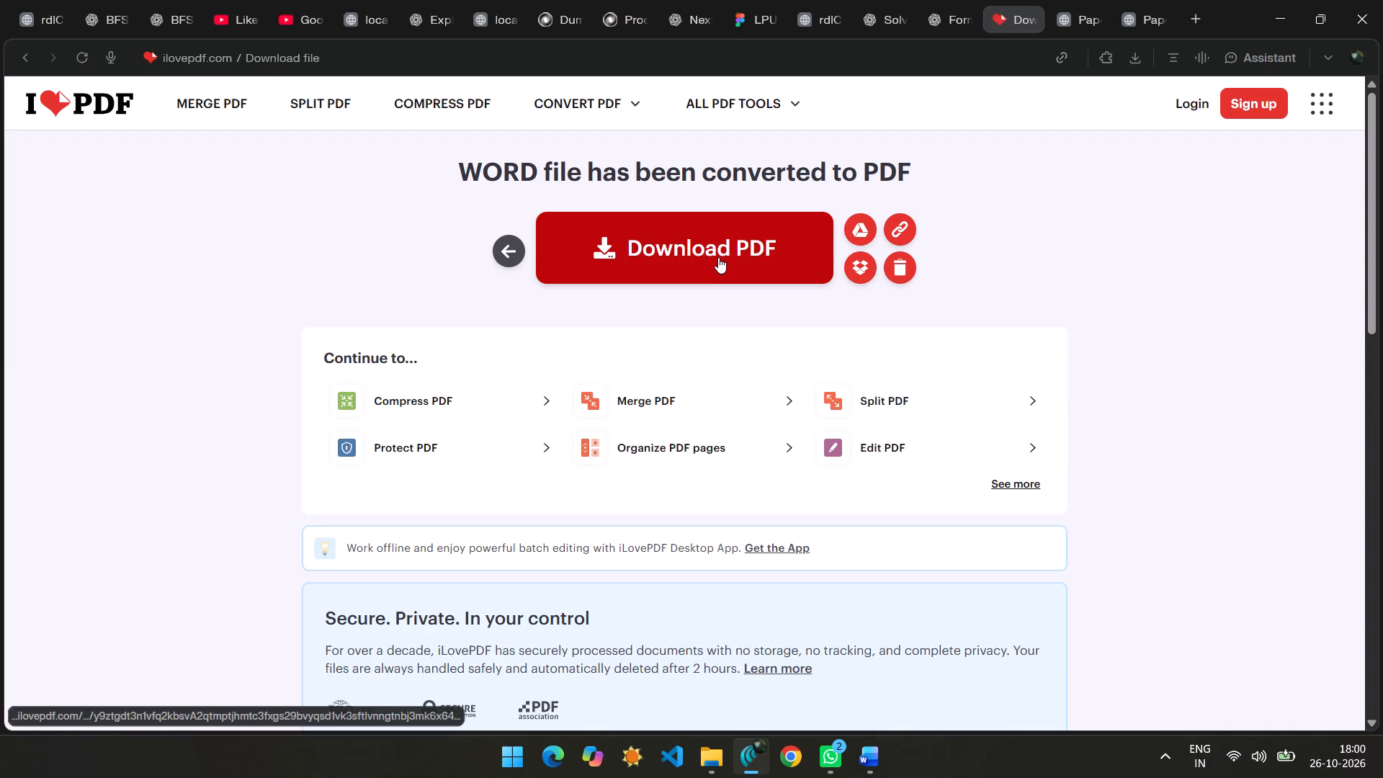
# Download the converted PDF into the Research papers folder as Term_Paper_v13, replacing the existing file.
pyautogui.click(718, 257)
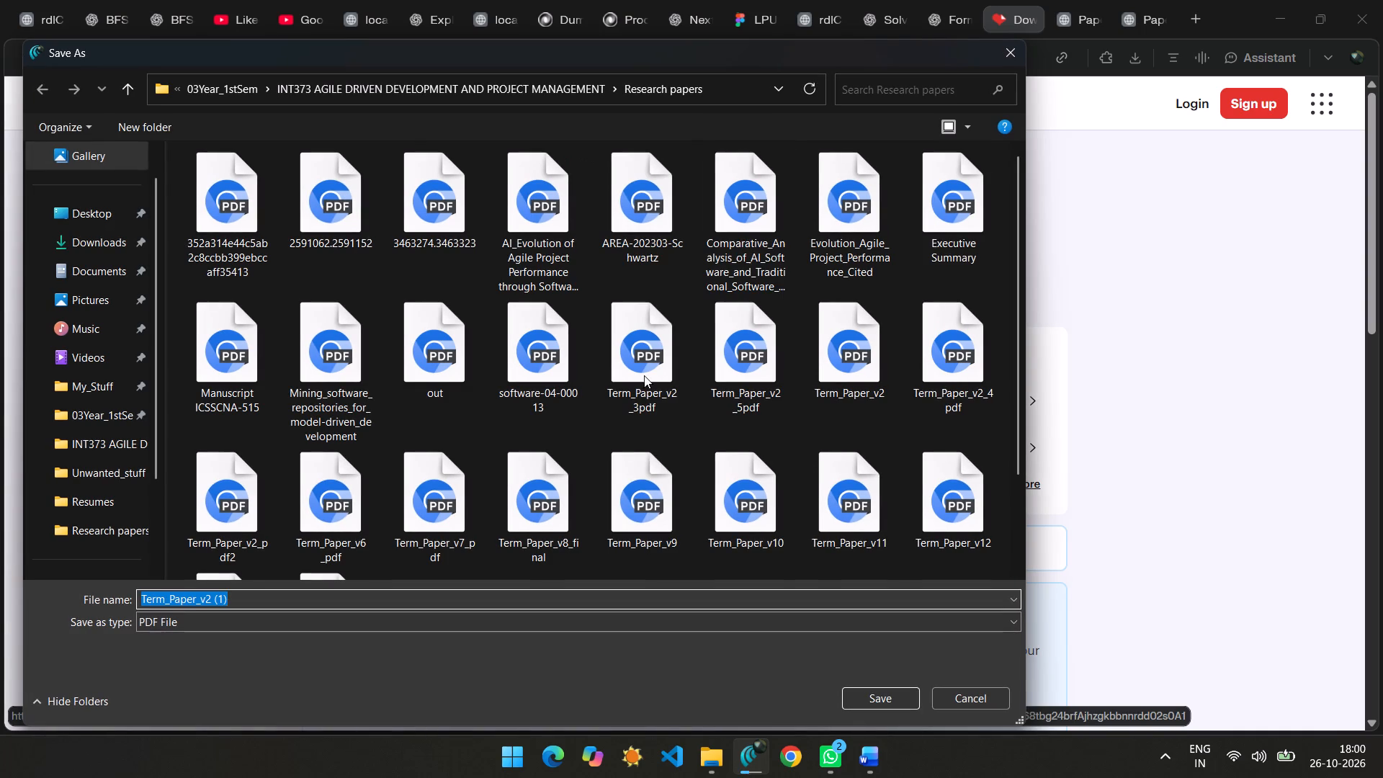
pyautogui.click(238, 605)
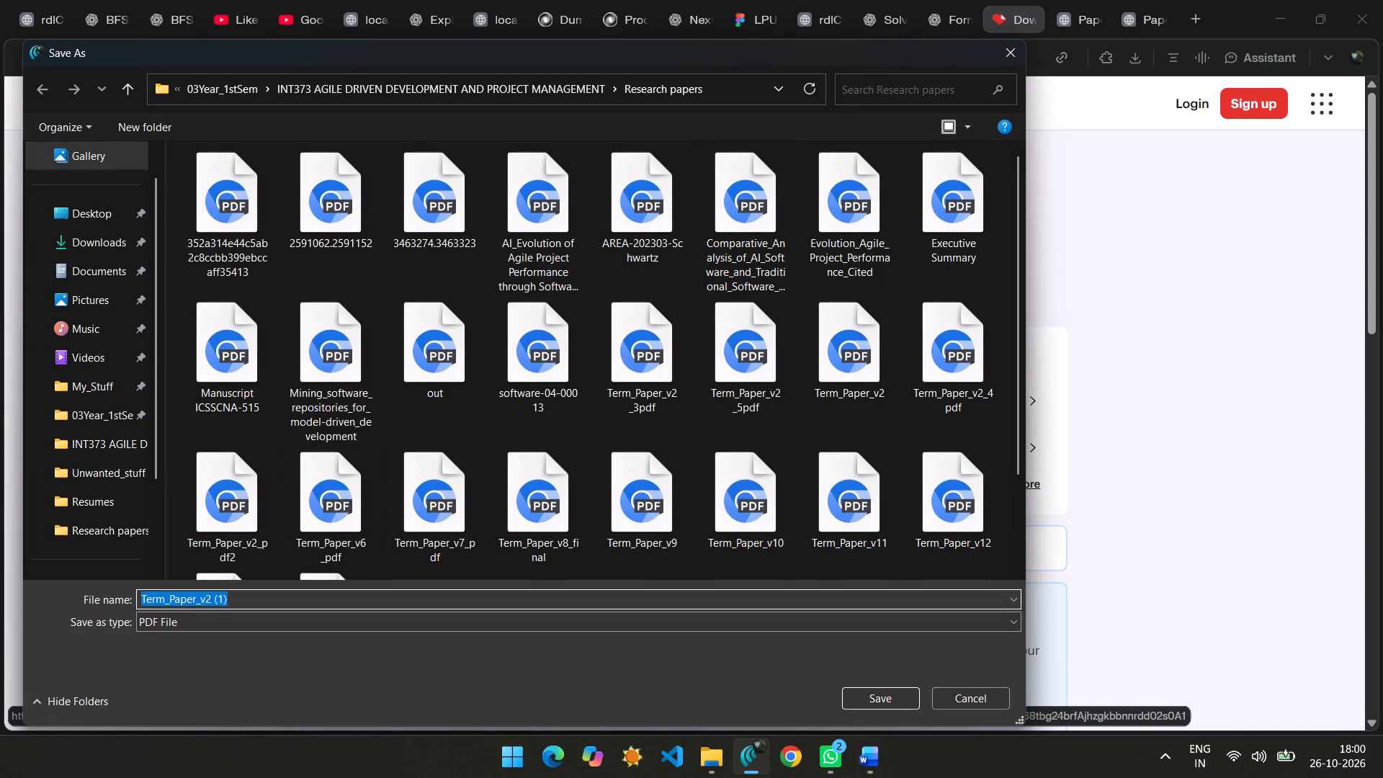
pyautogui.click(236, 599)
pyautogui.press('BackSpace')
pyautogui.press('BackSpace')
pyautogui.press('BackSpace')
pyautogui.press('BackSpace')
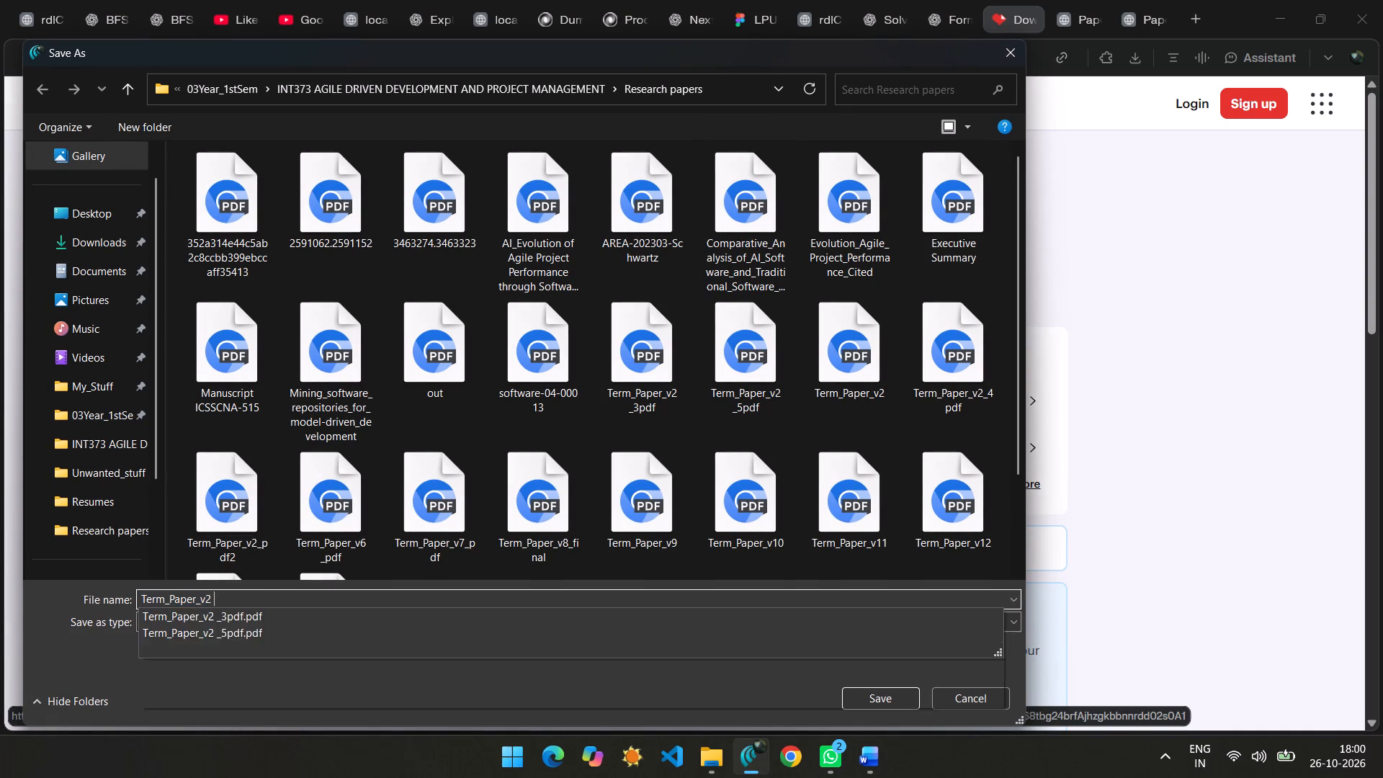
pyautogui.press('BackSpace')
pyautogui.write('13')
pyautogui.press('Return')
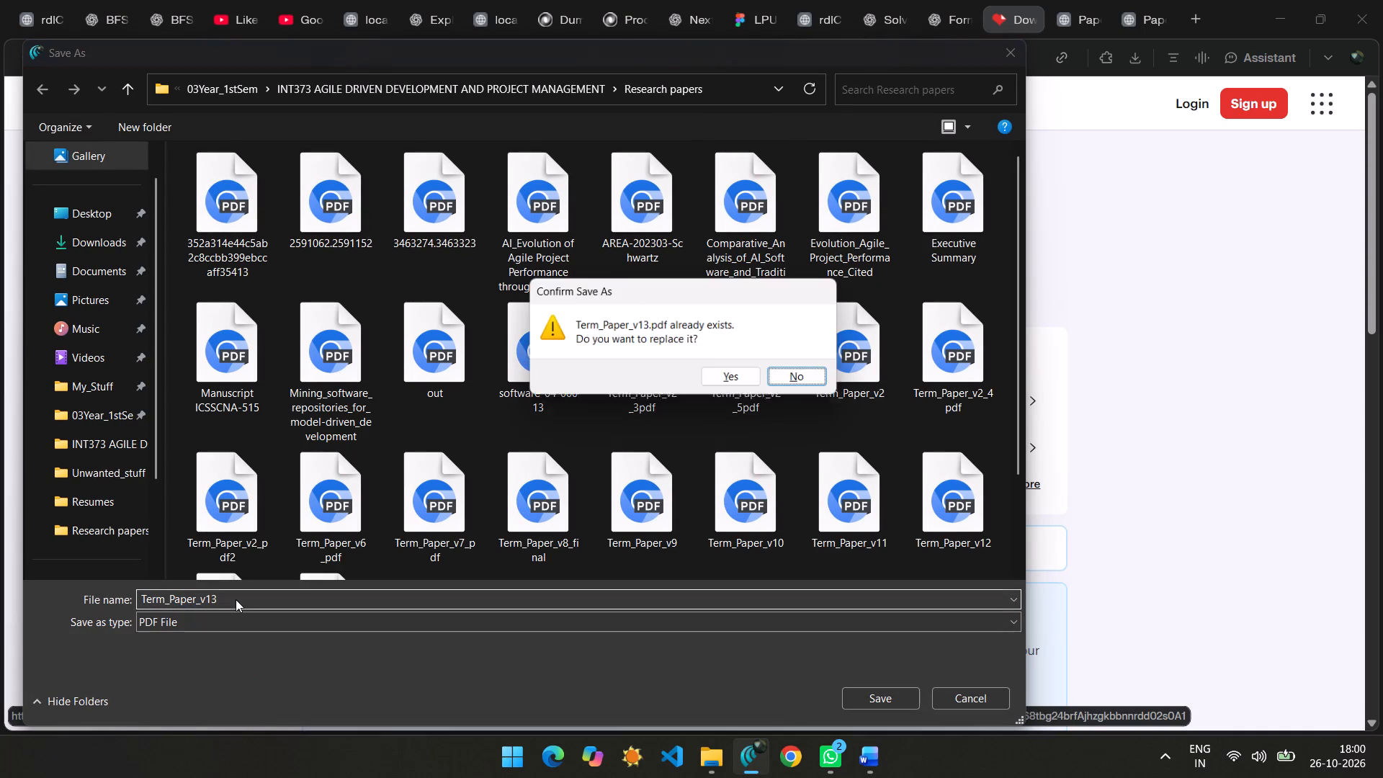
pyautogui.click(738, 378)
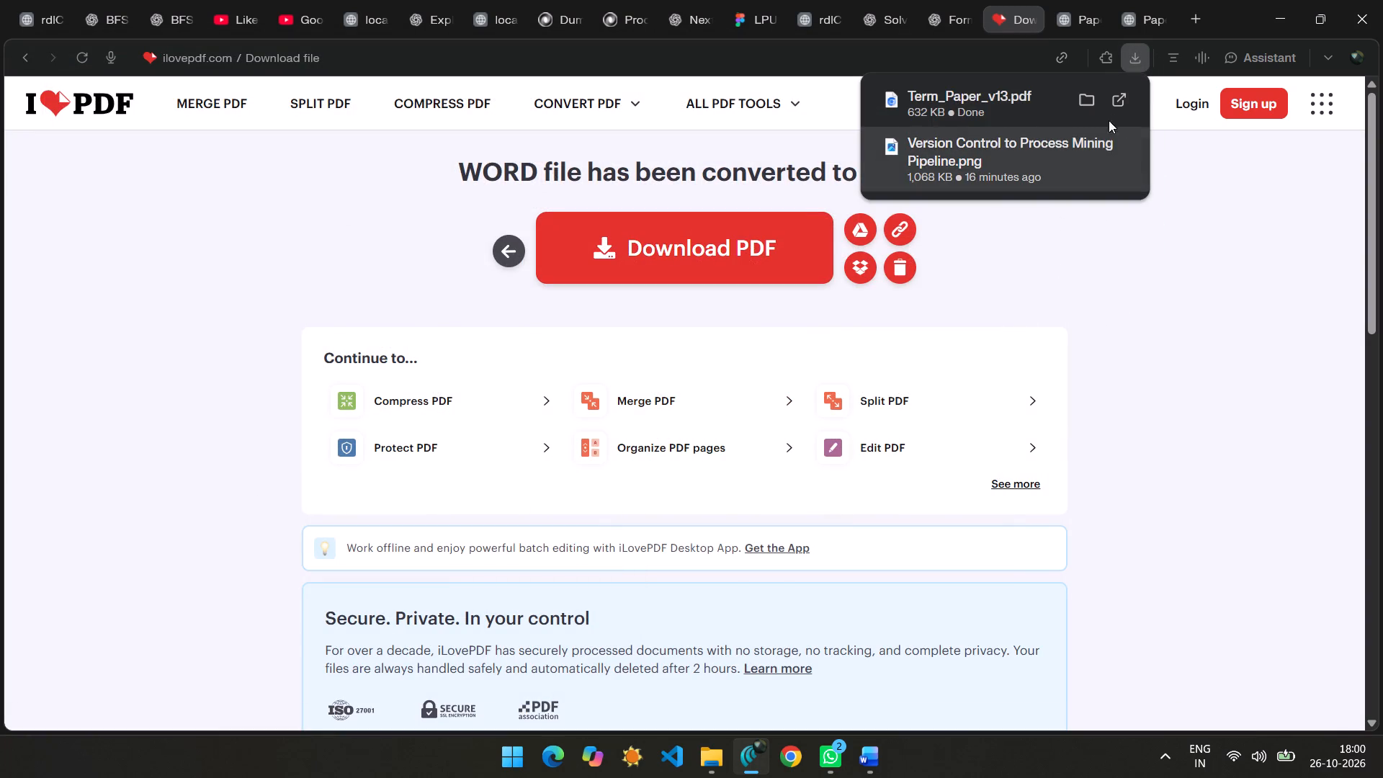
# Open the downloaded Term_Paper_v13 PDF and examine the document title shown by the PDF viewer.
pyautogui.click(1116, 108)
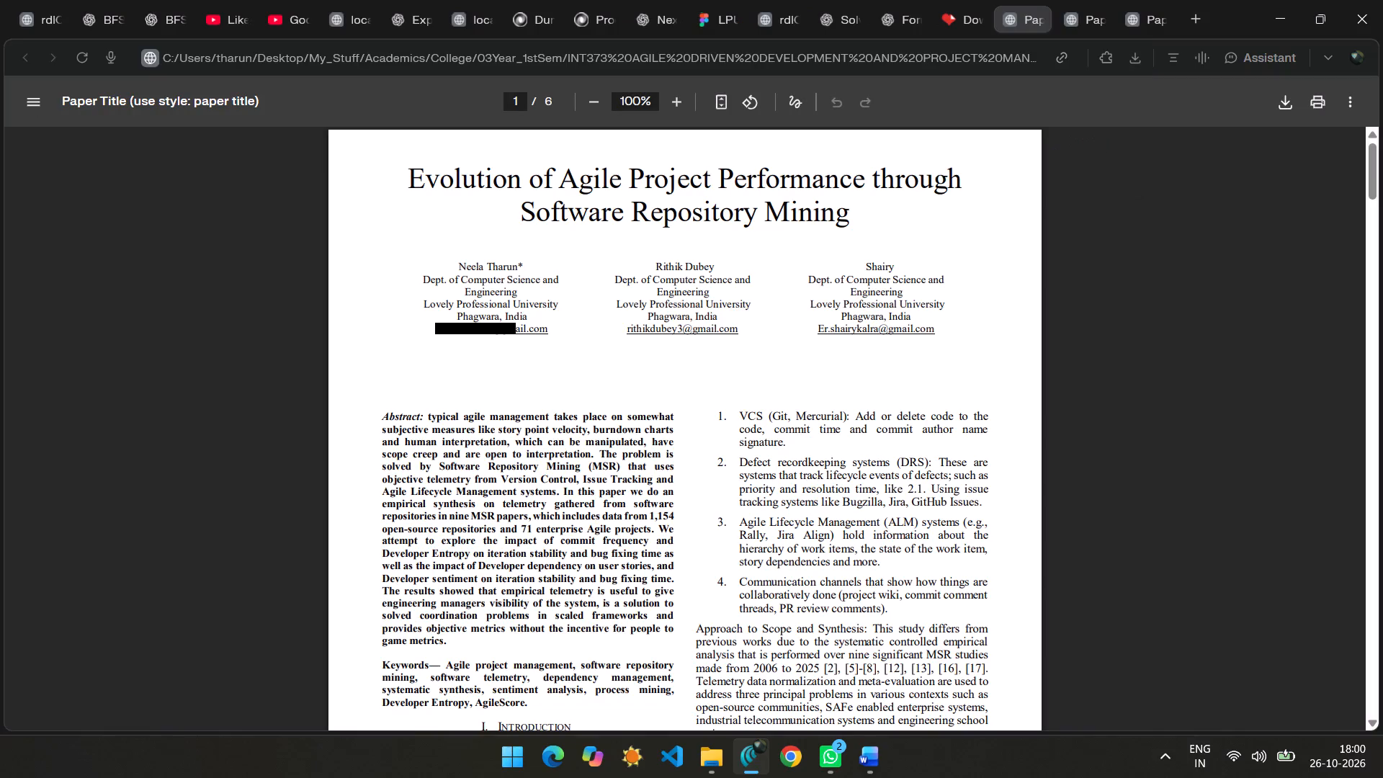
pyautogui.moveTo(275, 99); pyautogui.dragTo(94, 94)
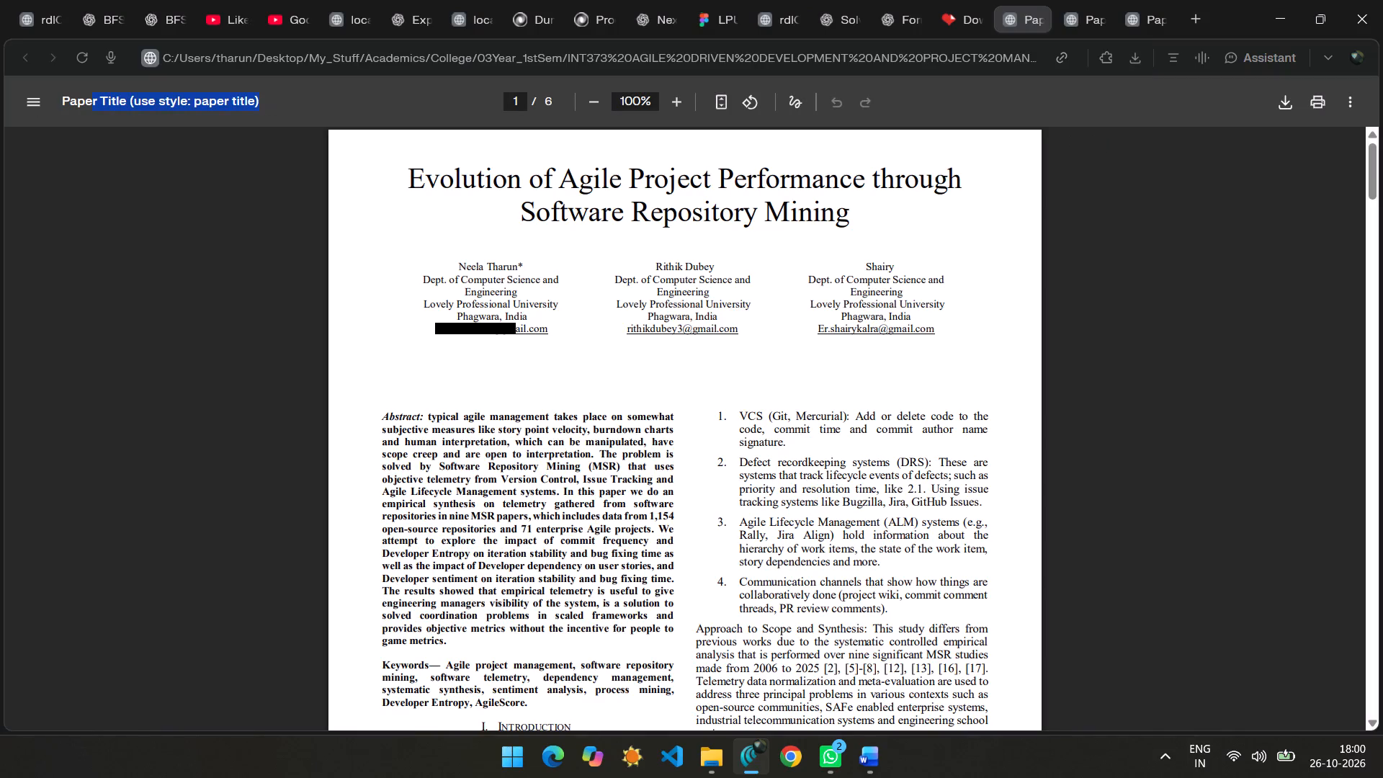
pyautogui.moveTo(94, 94); pyautogui.dragTo(67, 94)
pyautogui.click(275, 262)
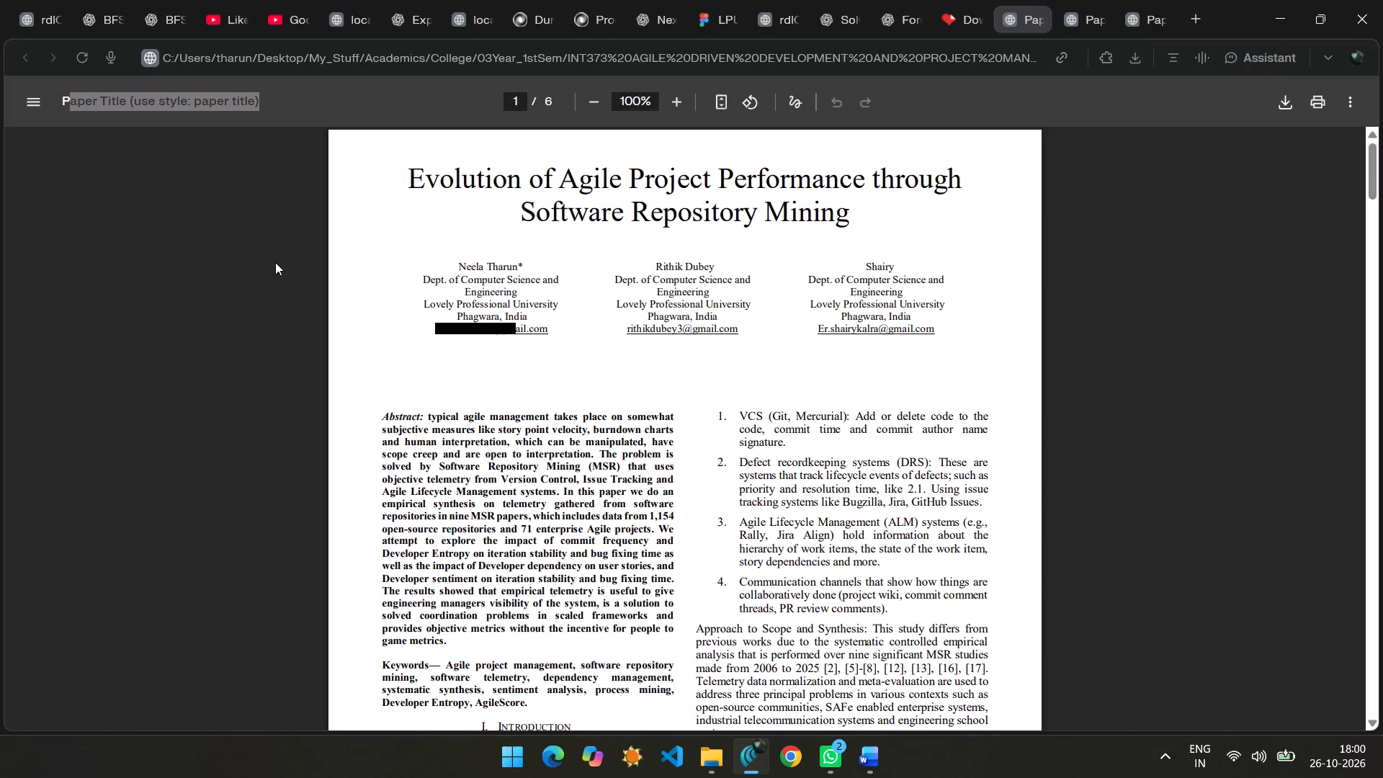
pyautogui.click(275, 262)
pyautogui.click(360, 269)
pyautogui.click(483, 259)
pyautogui.click(517, 242)
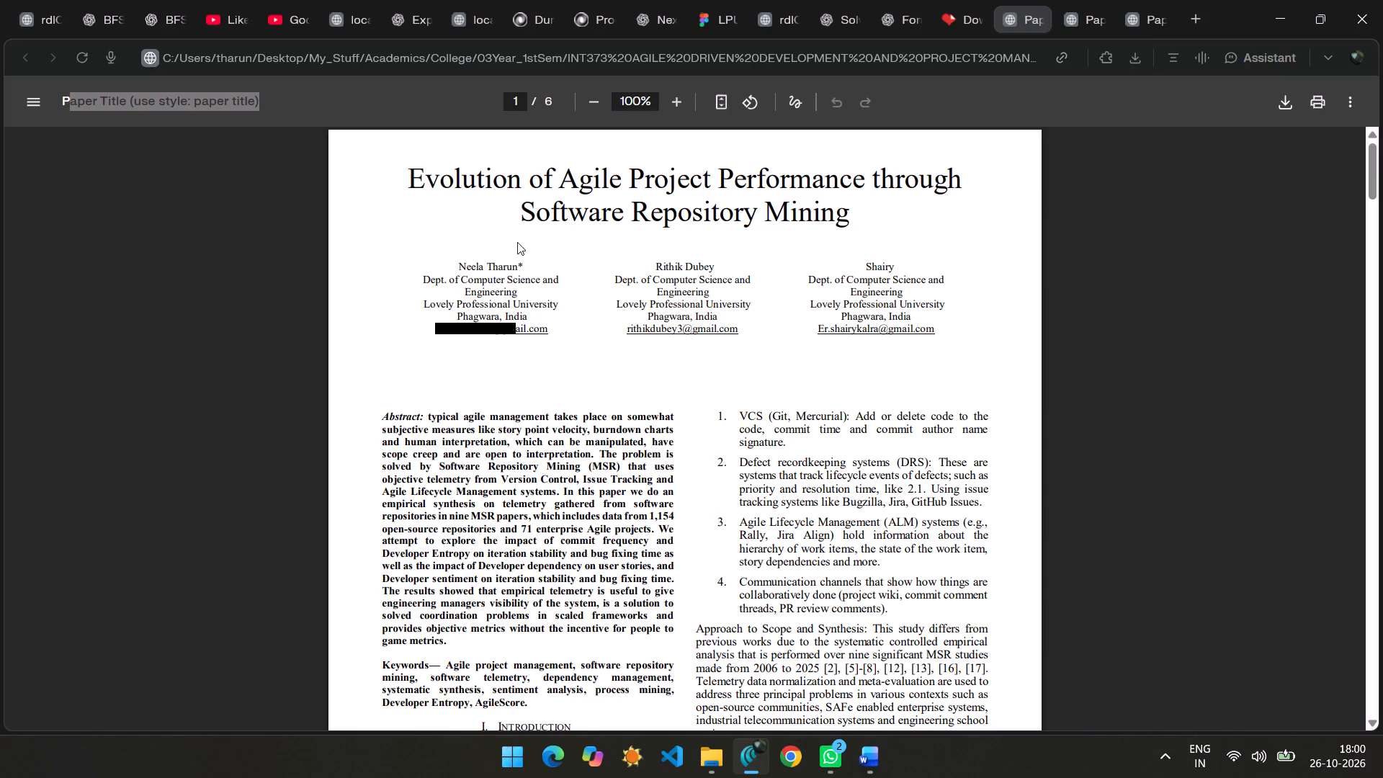
pyautogui.click(509, 238)
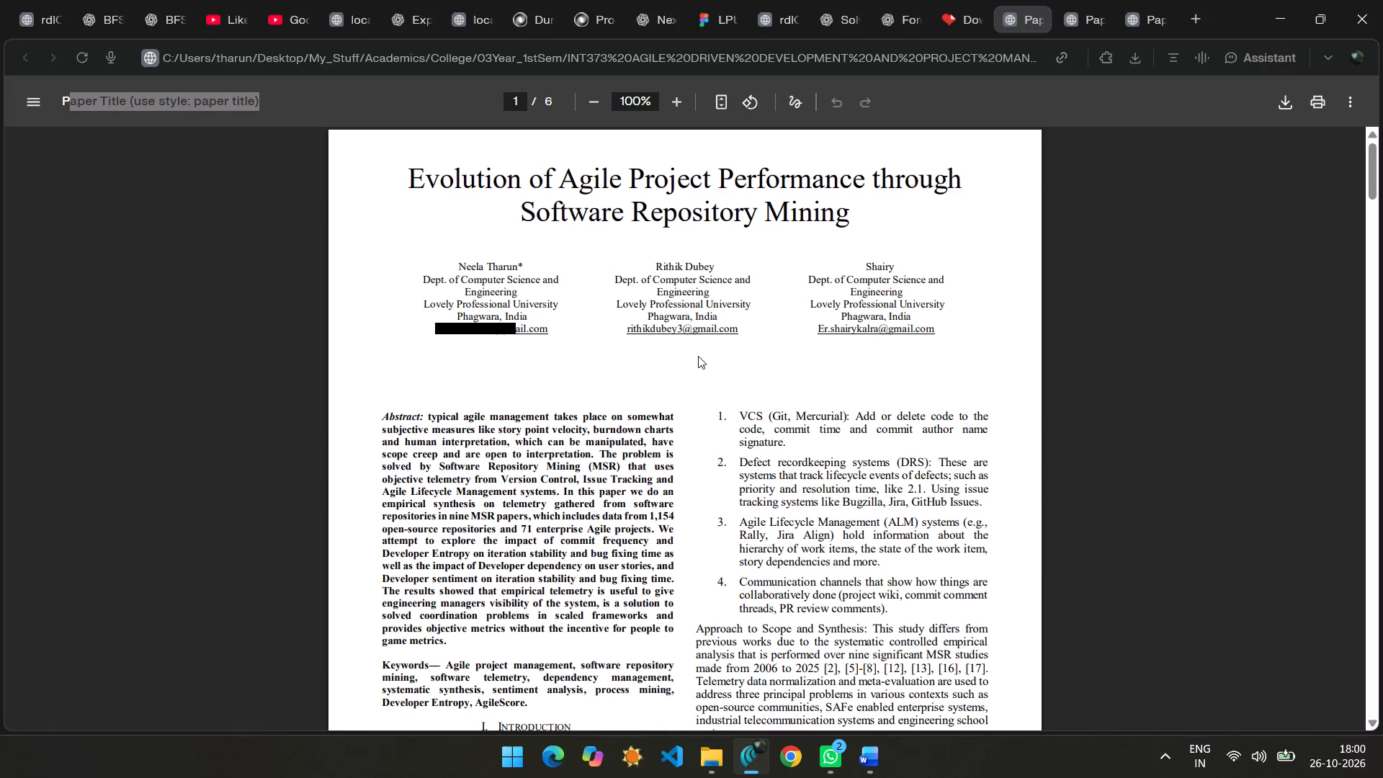
# Switch to Word and inspect the contact details of the IEEE author entry on Term_Paper_v2's Info page.
pyautogui.click(870, 751)
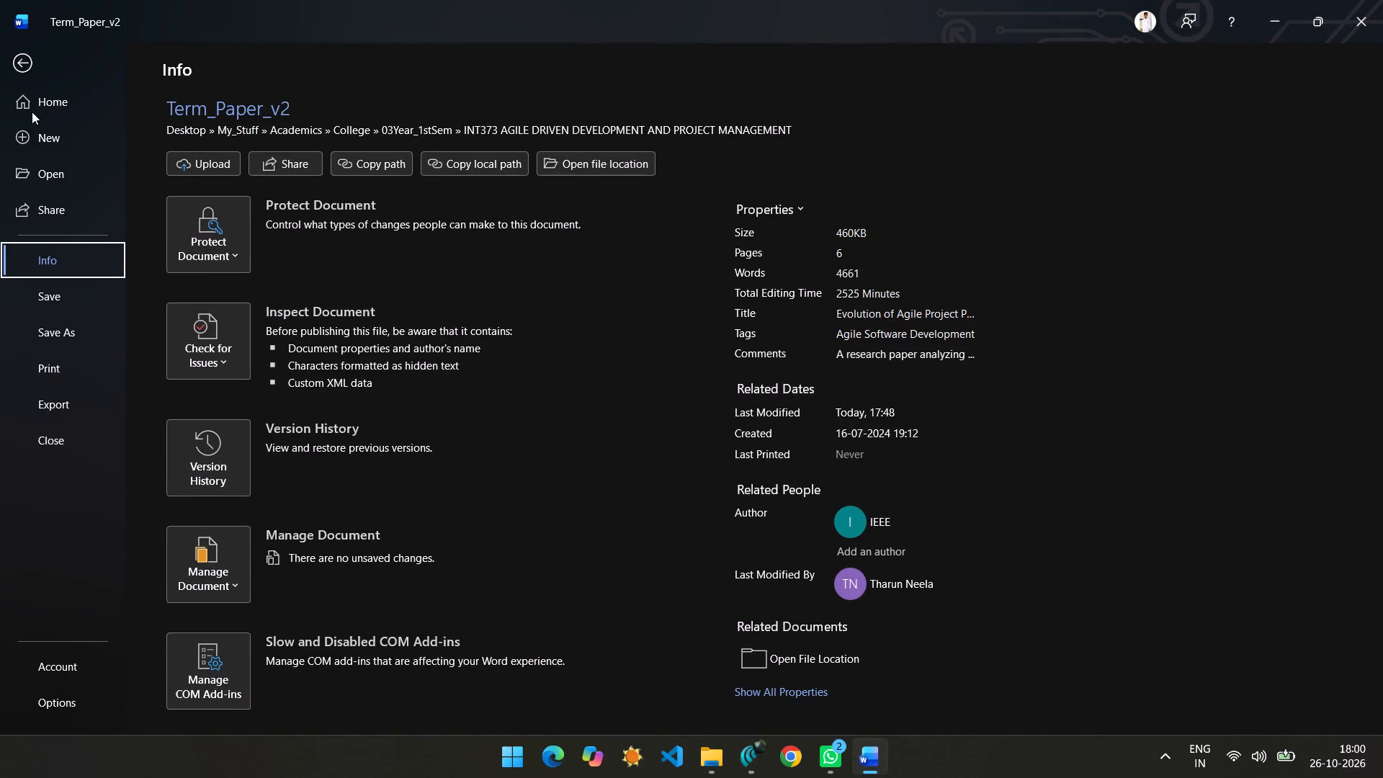
pyautogui.scroll(-7, 553, 486)
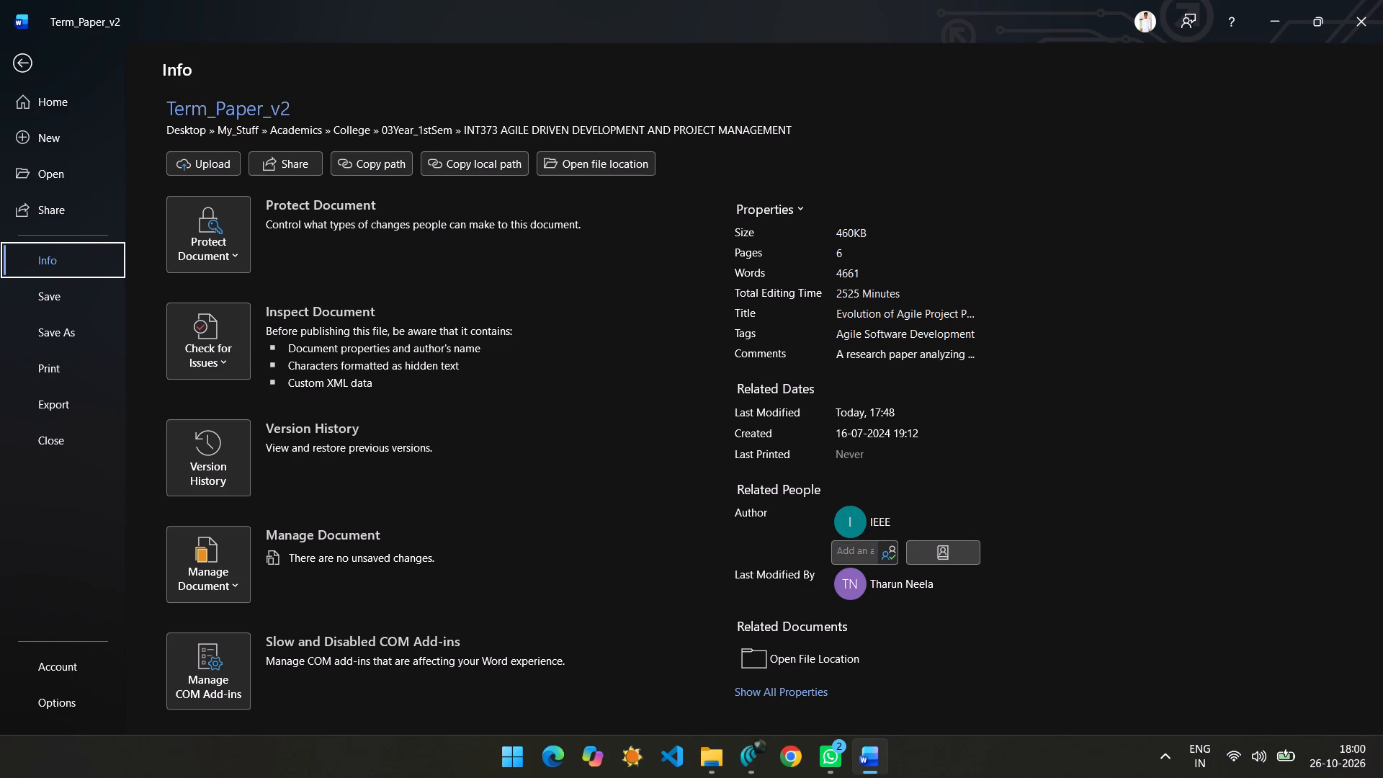
pyautogui.click(887, 516)
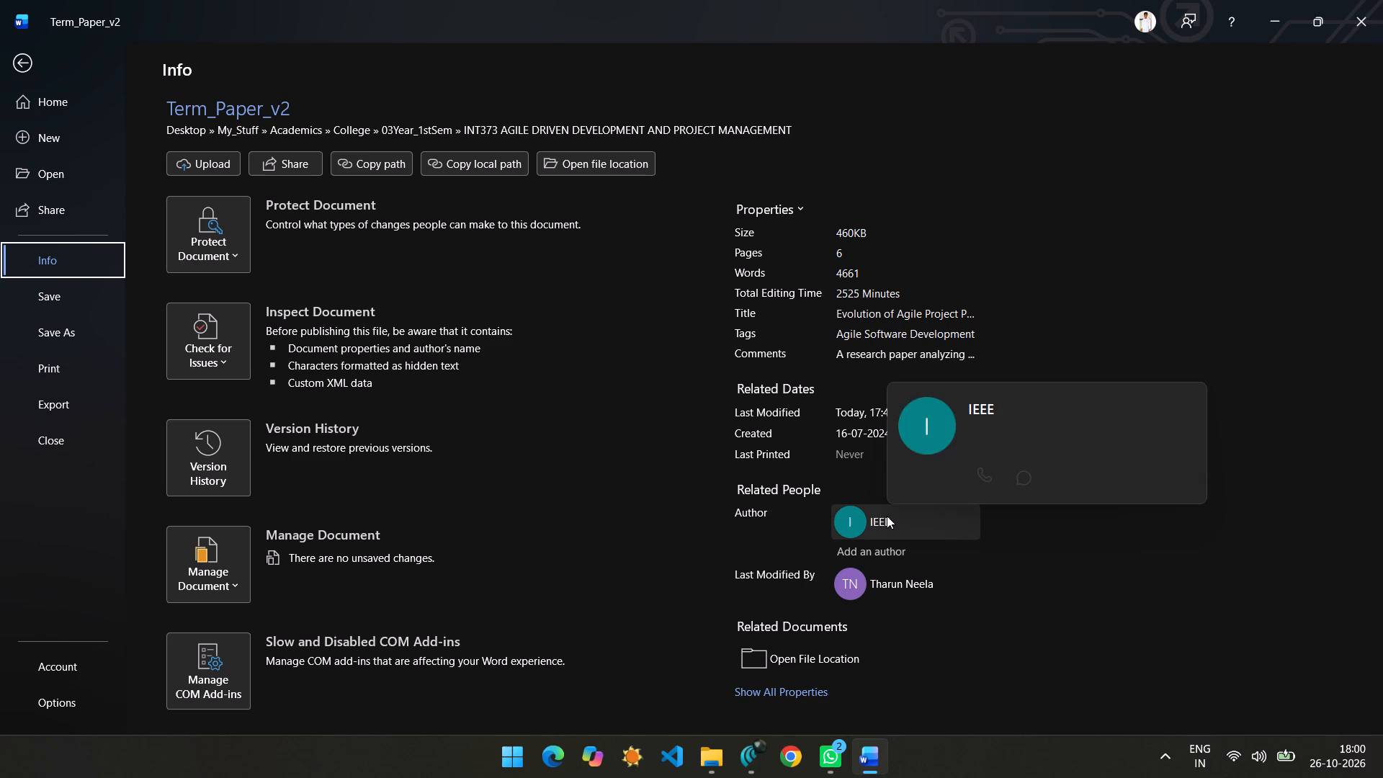
pyautogui.click(887, 522)
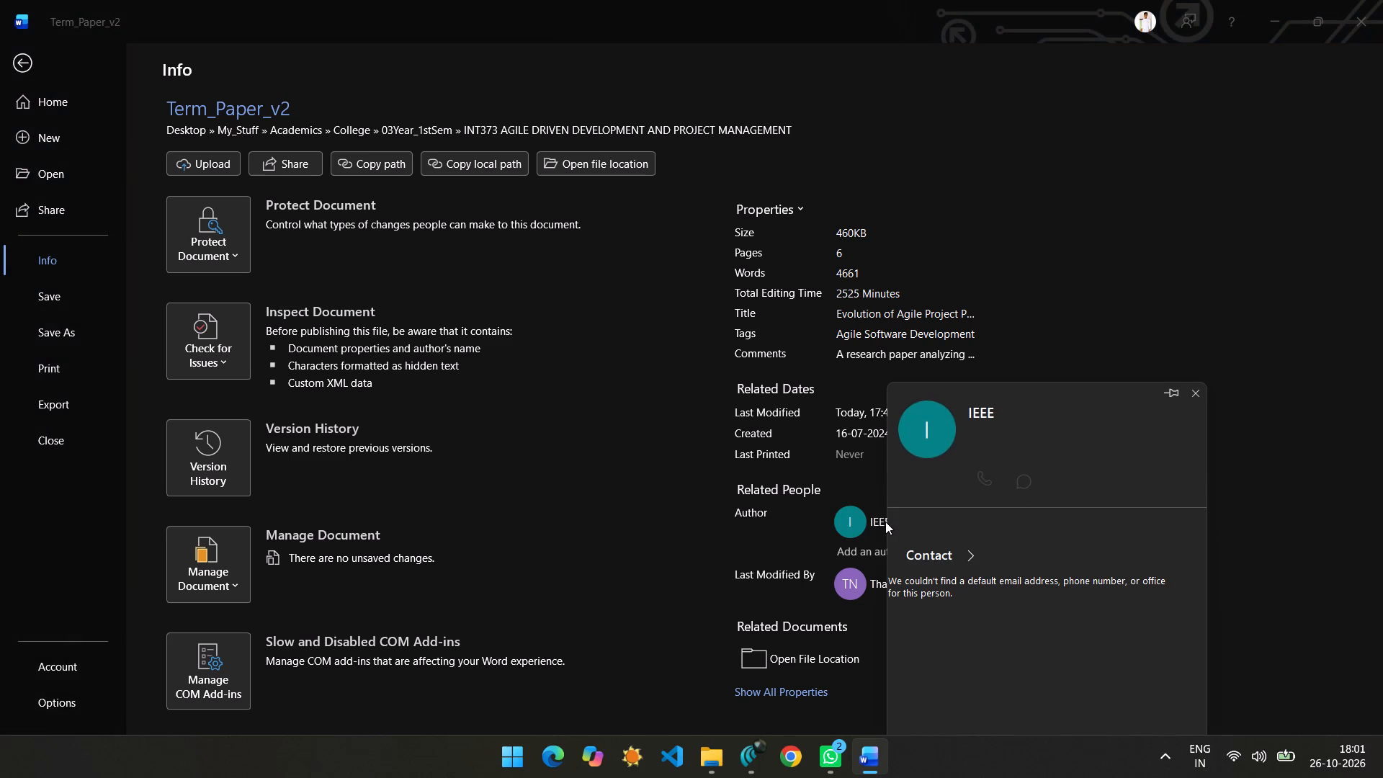
# Add the paper's lead author by name to the Author property of Term_Paper_v2.
pyautogui.click(863, 552)
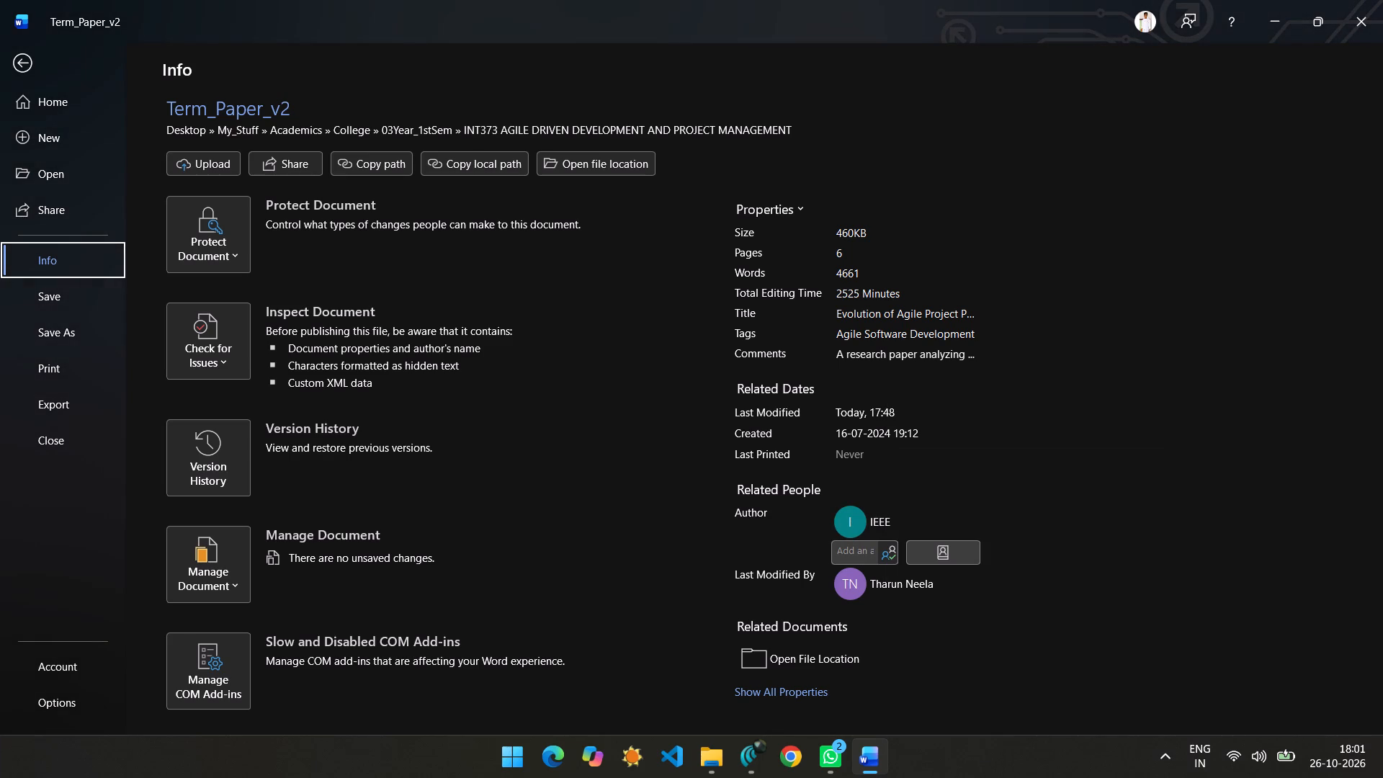
pyautogui.click(863, 552)
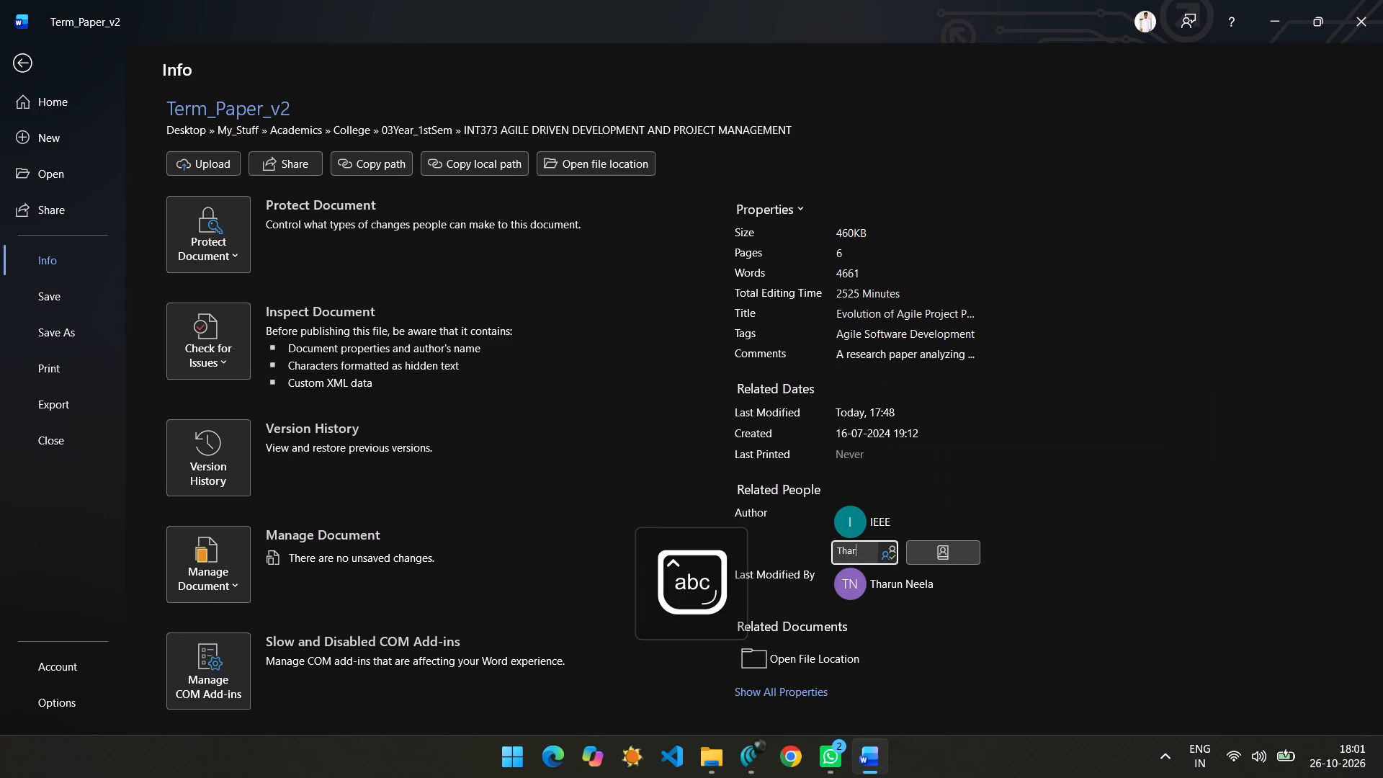
pyautogui.write('eela')
pyautogui.hotkey('ctrl', 's')
pyautogui.click(1200, 542)
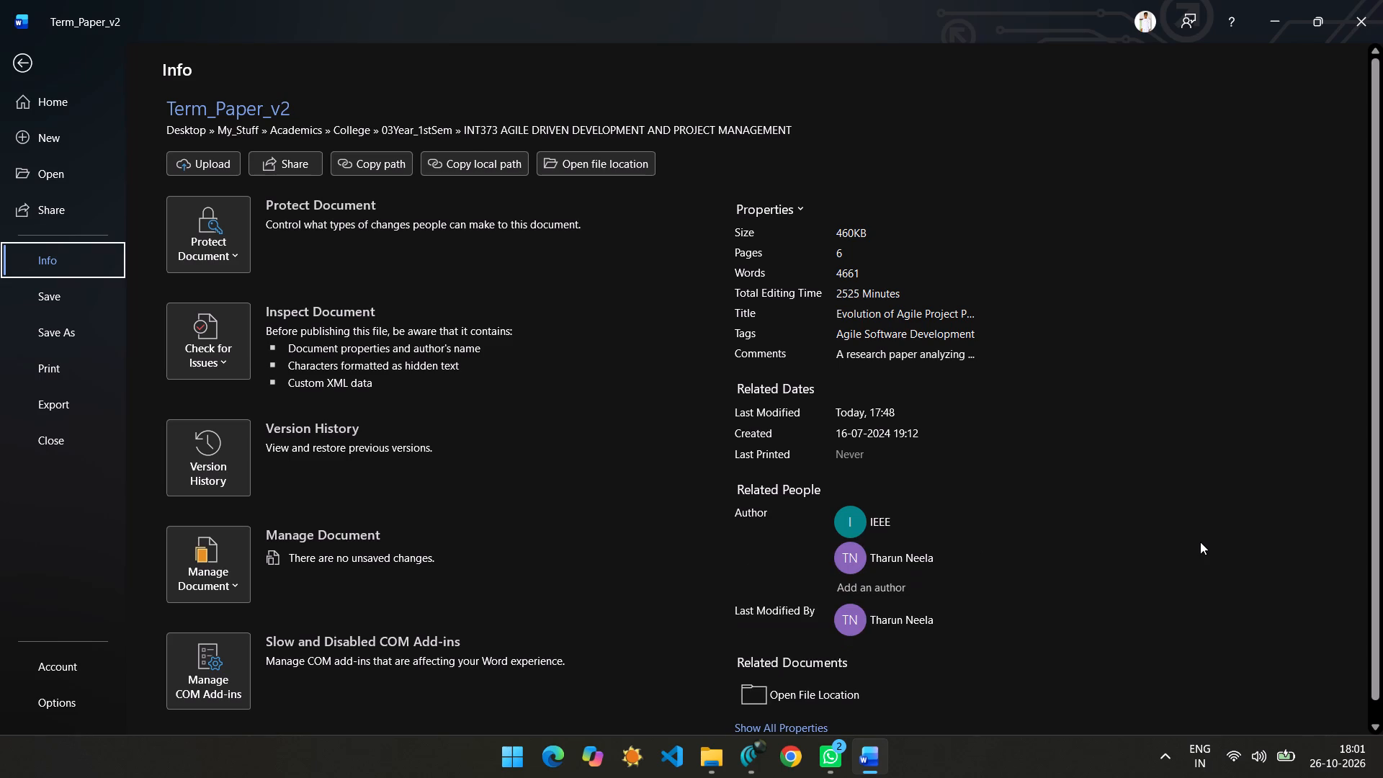
# View the contact card of the IEEE author entry, then dismiss it.
pyautogui.click(904, 524)
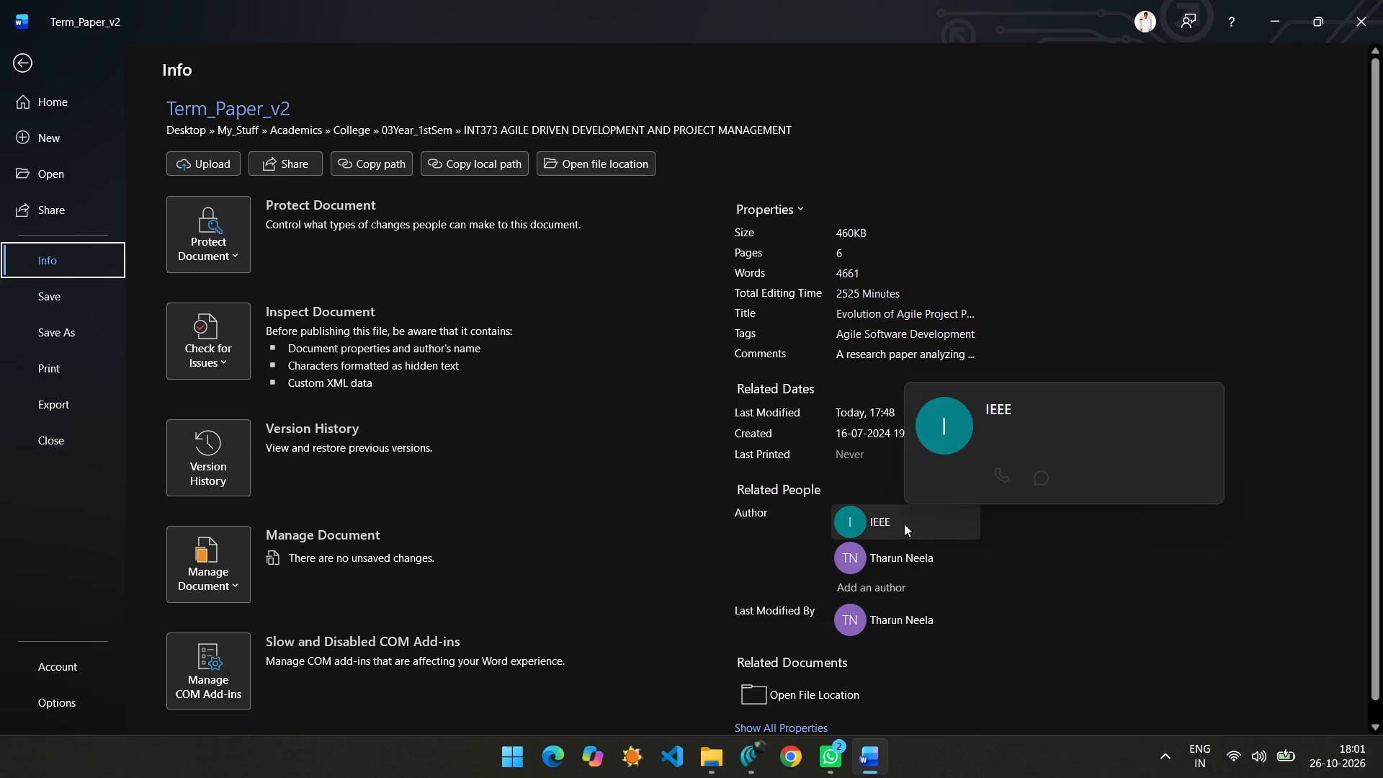
pyautogui.click(1101, 604)
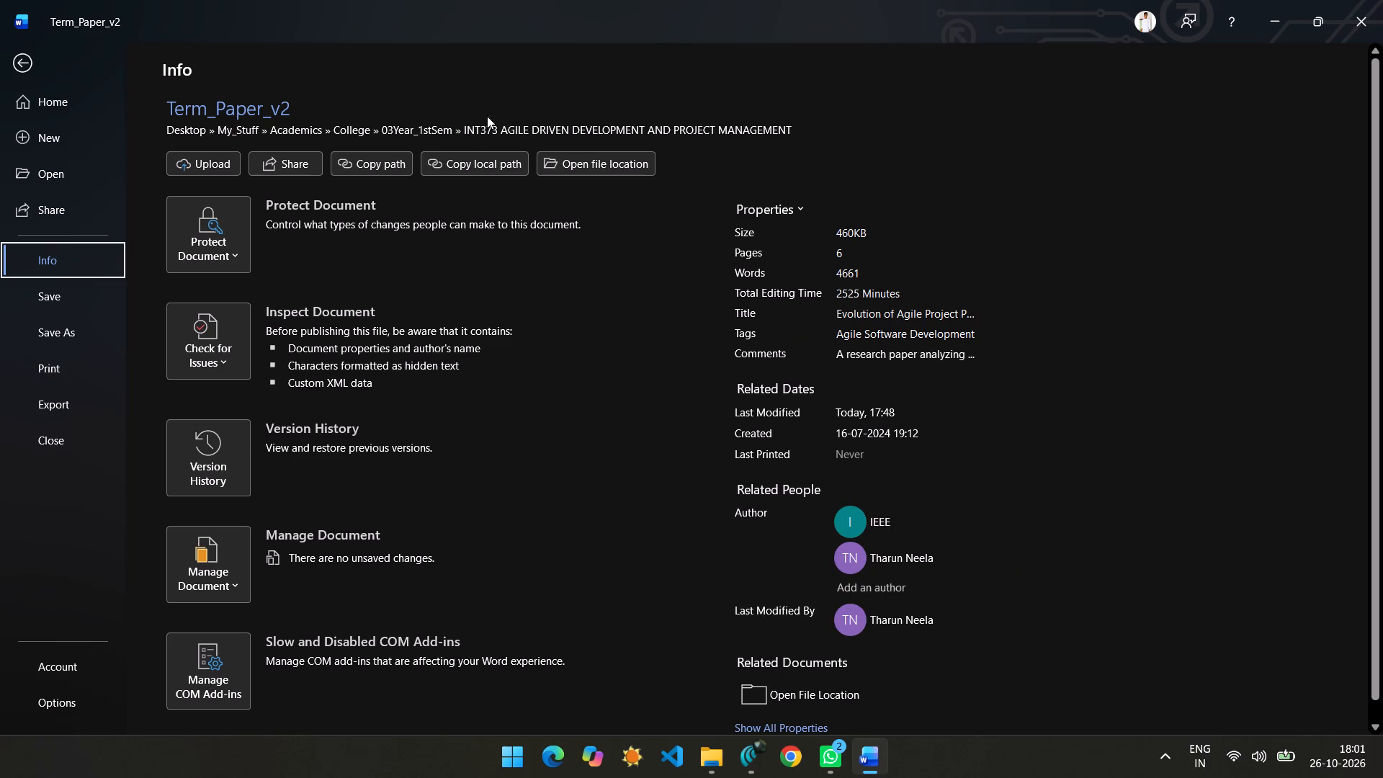
# Close Term_Paper_v2 and save its changes in the INT373 AGILE DRIVEN DEVELOPMENT AND PROJECT MANAGEMENT folder.
pyautogui.click(1382, 0)
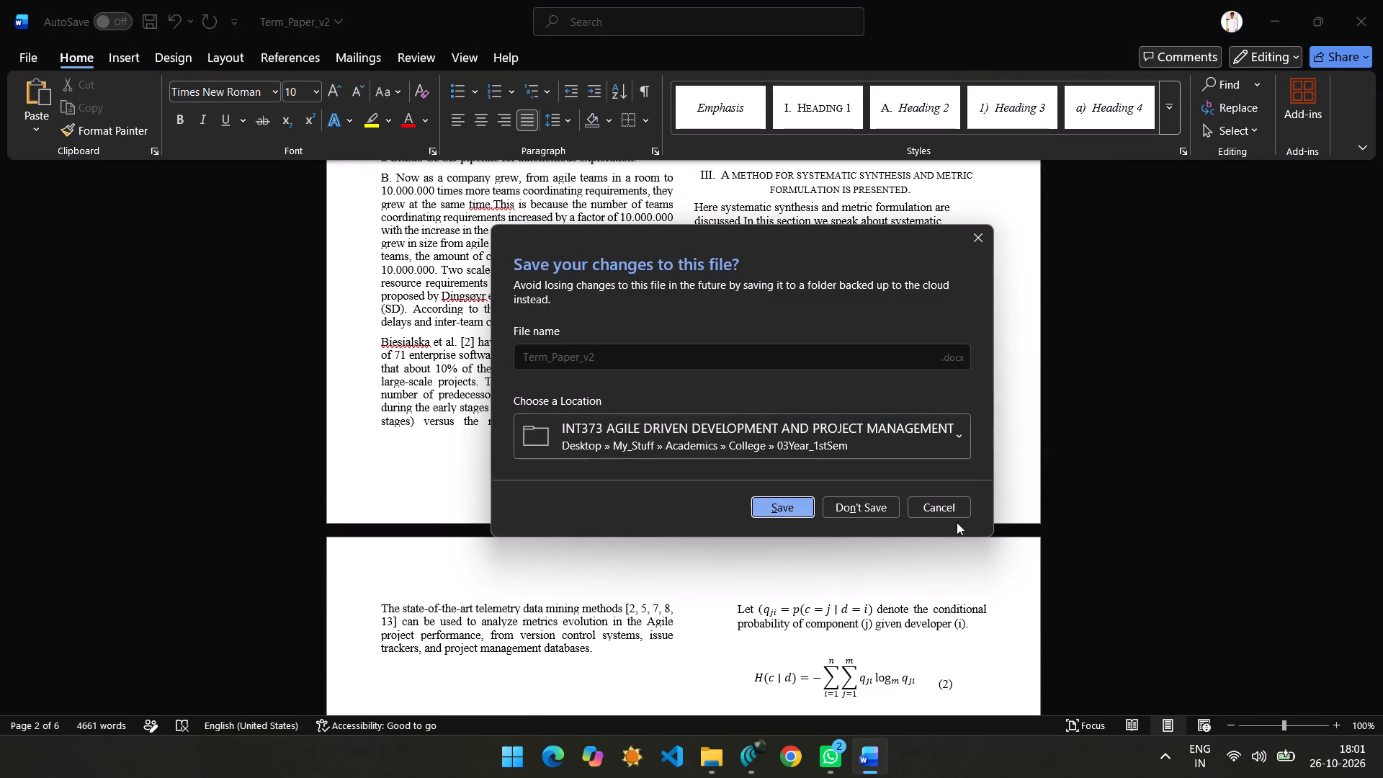
pyautogui.click(782, 508)
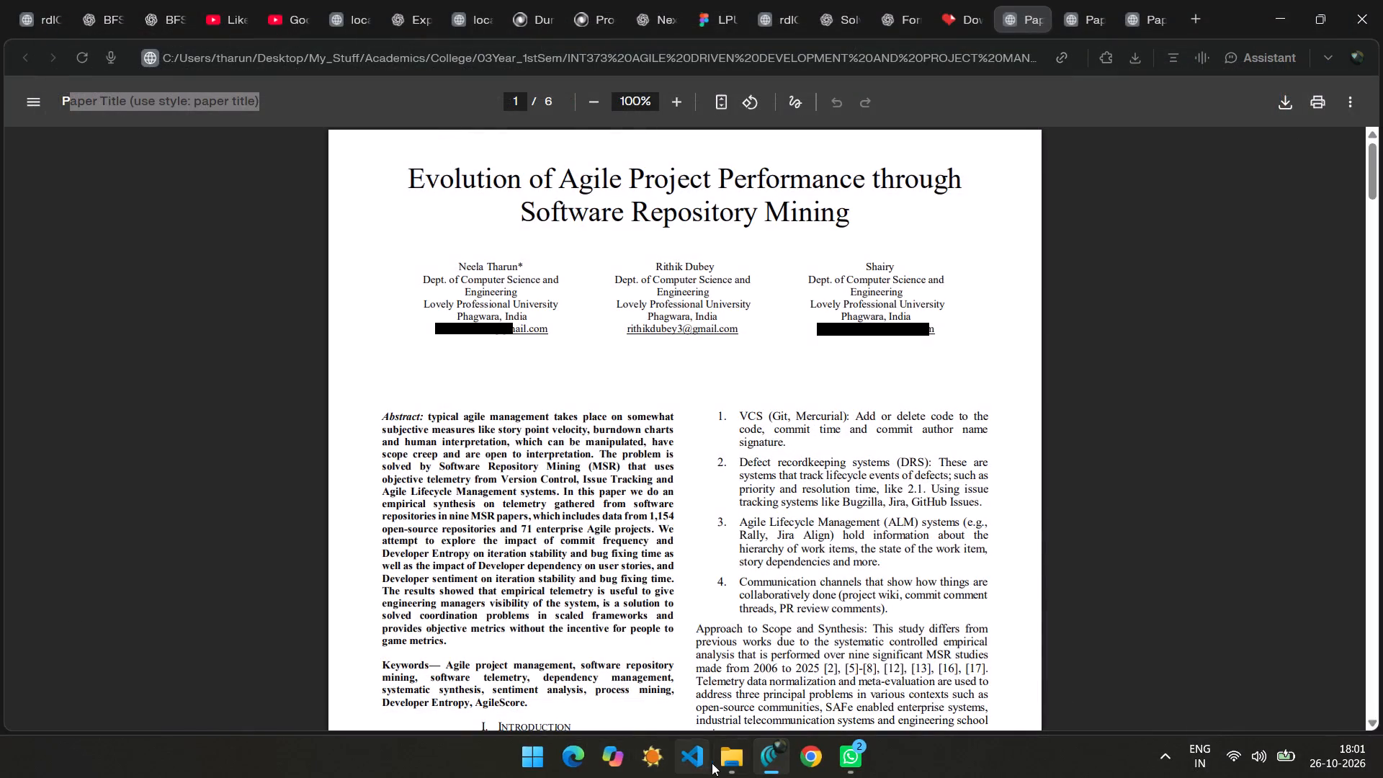
# Relaunch Word to reopen the Term_Paper_v2 document.
pyautogui.click(520, 756)
pyautogui.click(465, 222)
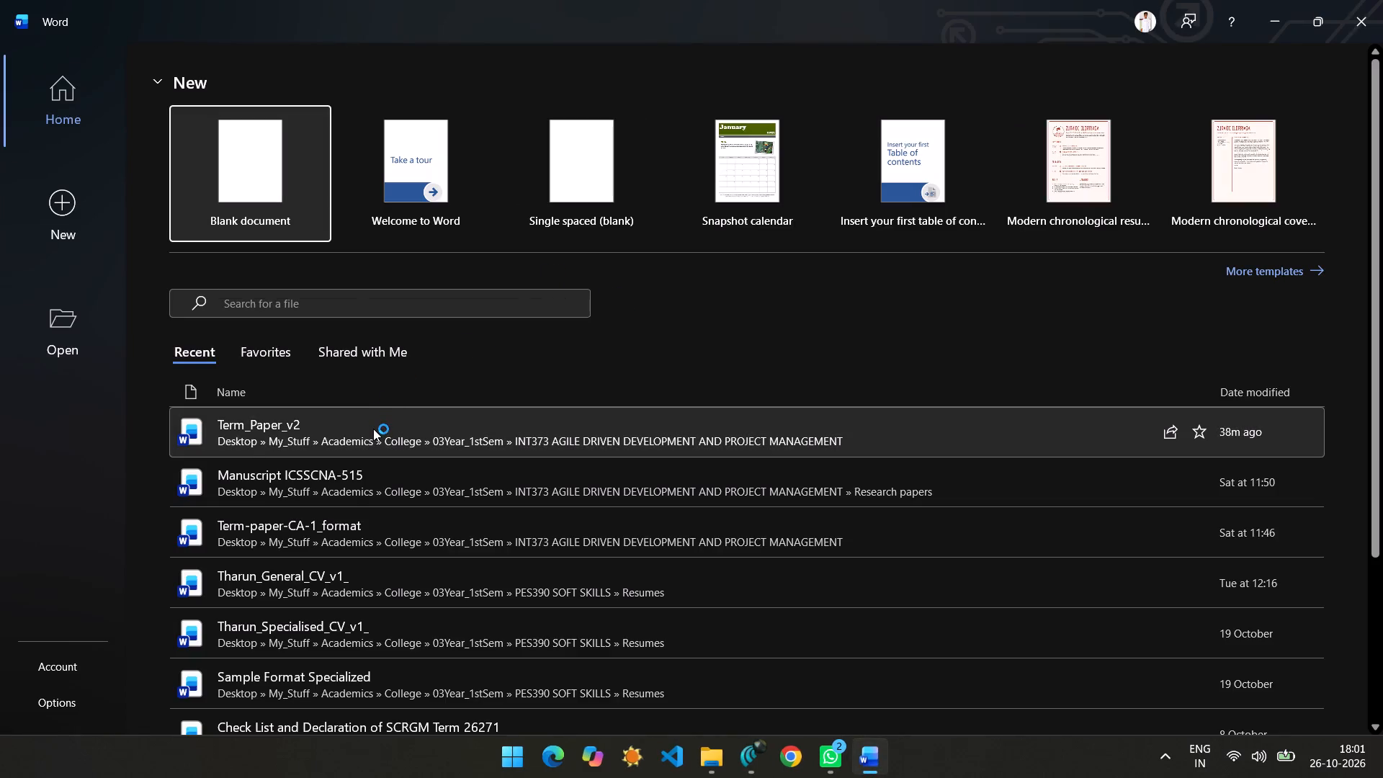
# Reopen Term_Paper_v2 from the recent documents and skim down through its pages.
pyautogui.click(373, 429)
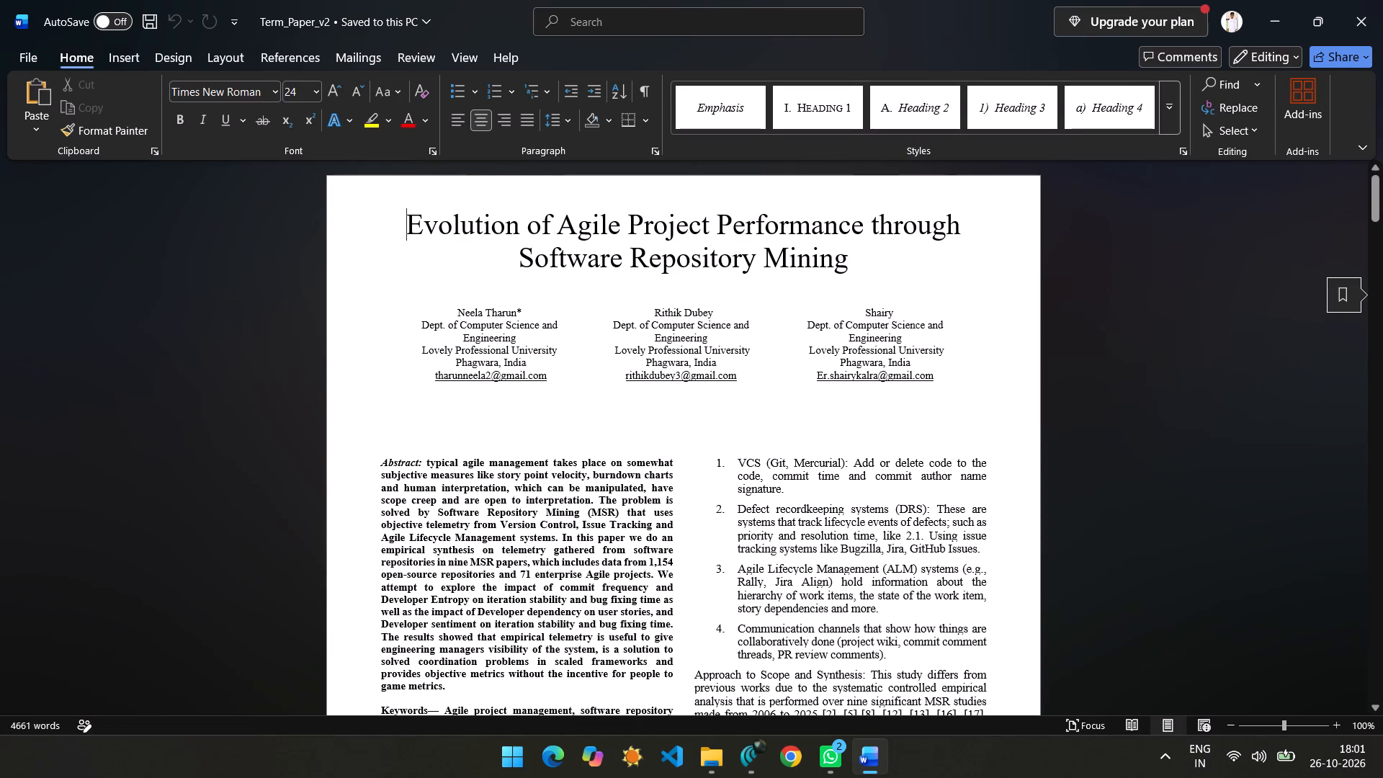
pyautogui.moveTo(1375, 205); pyautogui.dragTo(1382, 571)
pyautogui.scroll(8, 1094, 485)
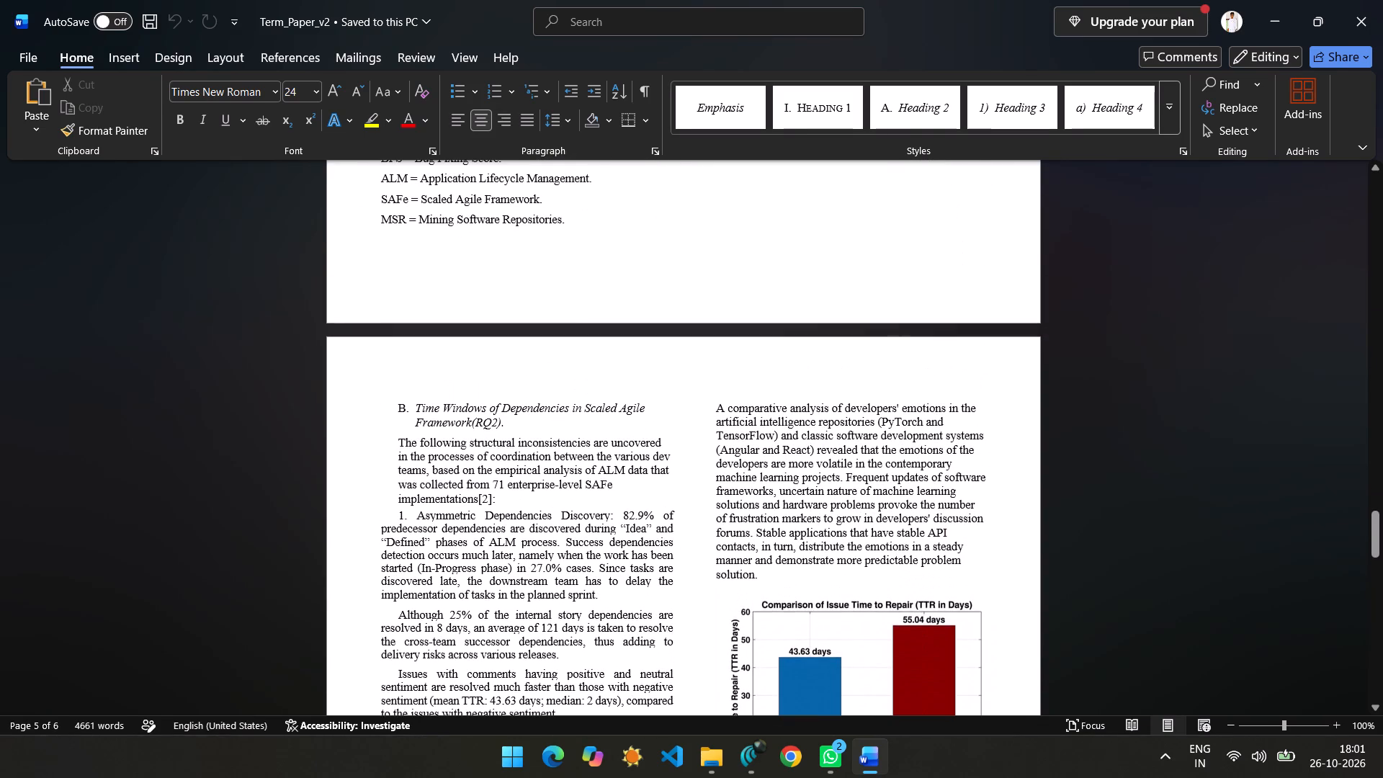
pyautogui.click(24, 58)
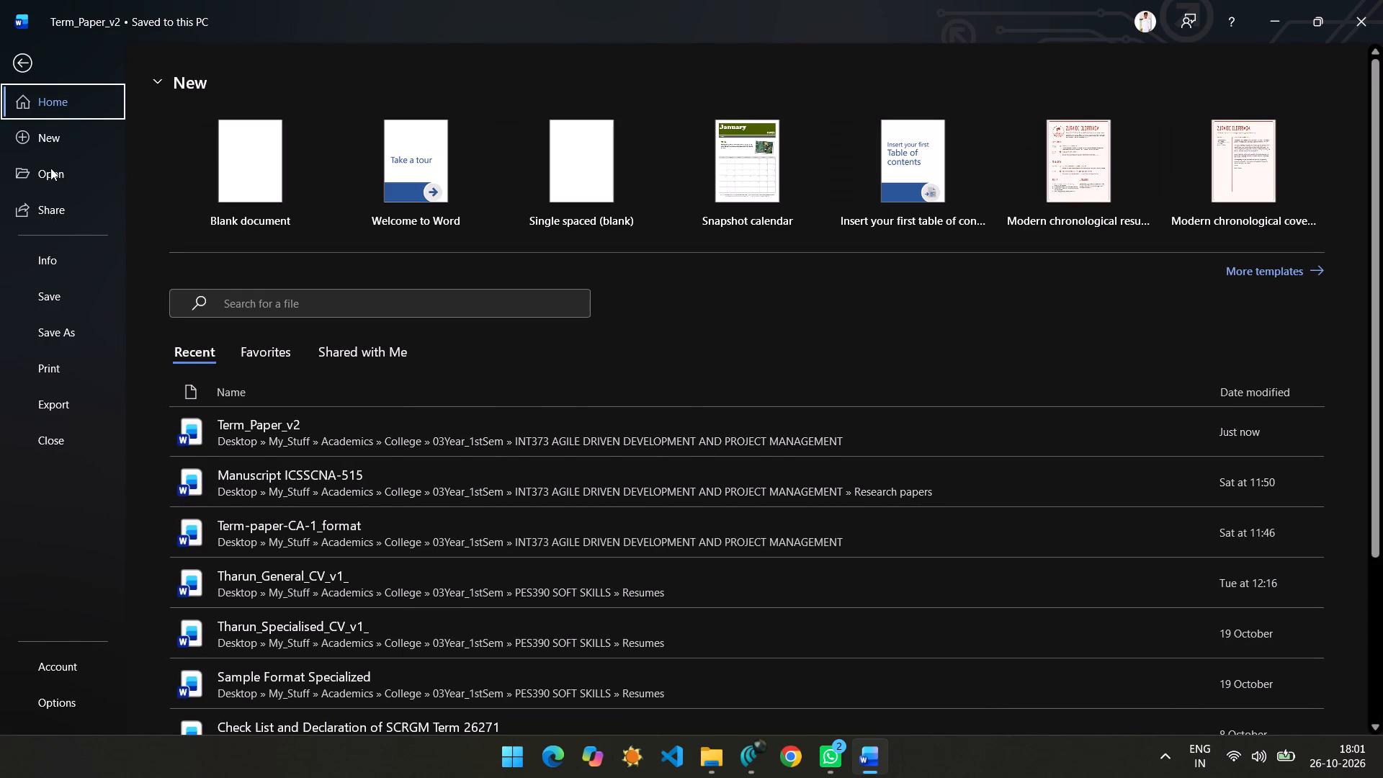
pyautogui.click(74, 262)
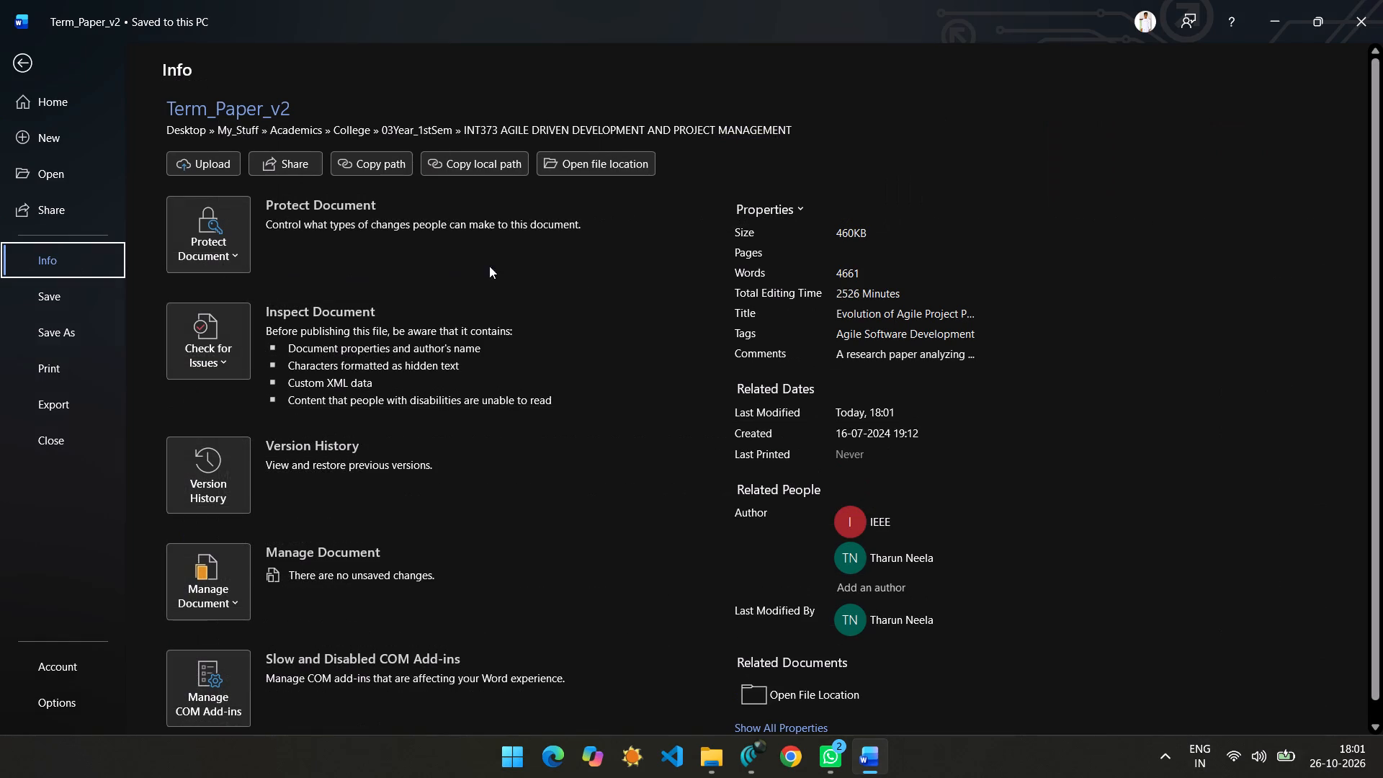
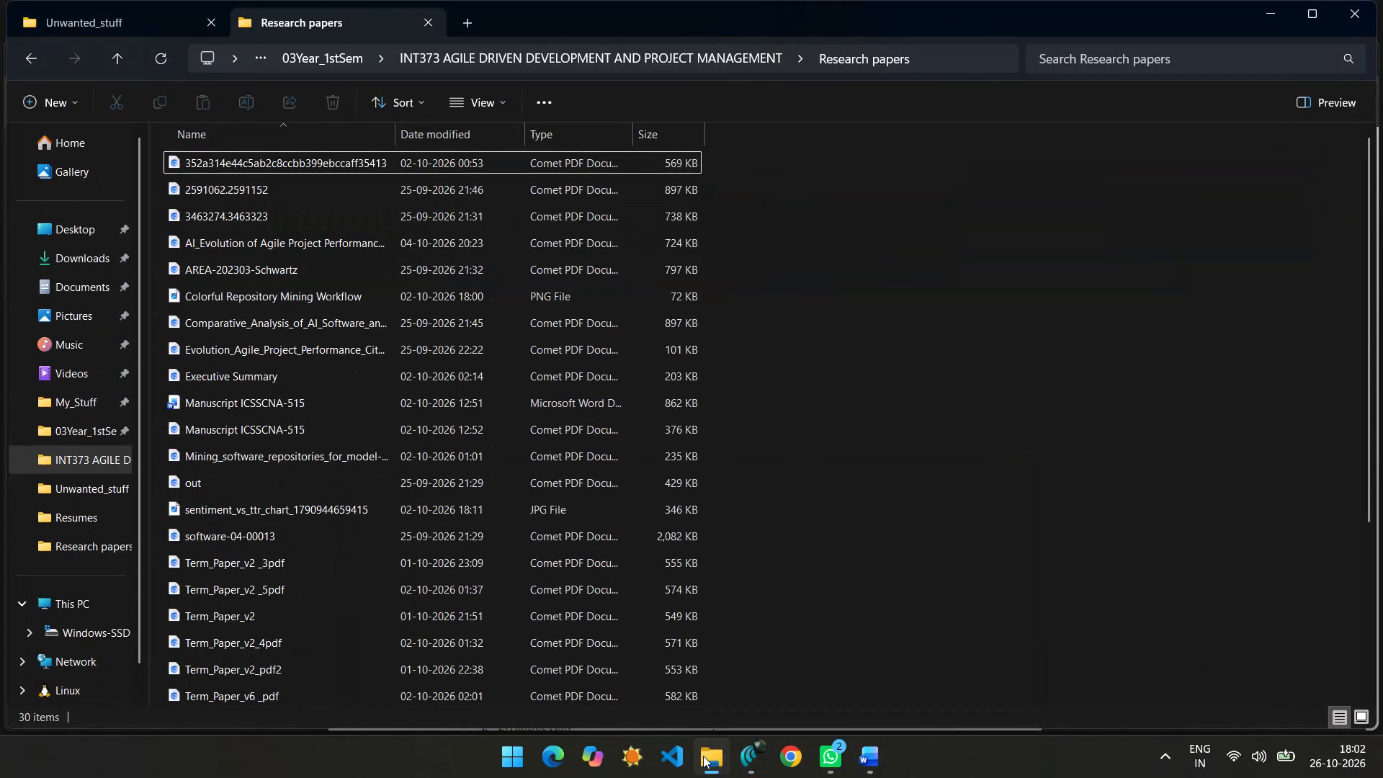
# Delete the Term_Paper_v13 PDF from the Research papers folder and minimize the folder window.
pyautogui.scroll(-6, 187, 535)
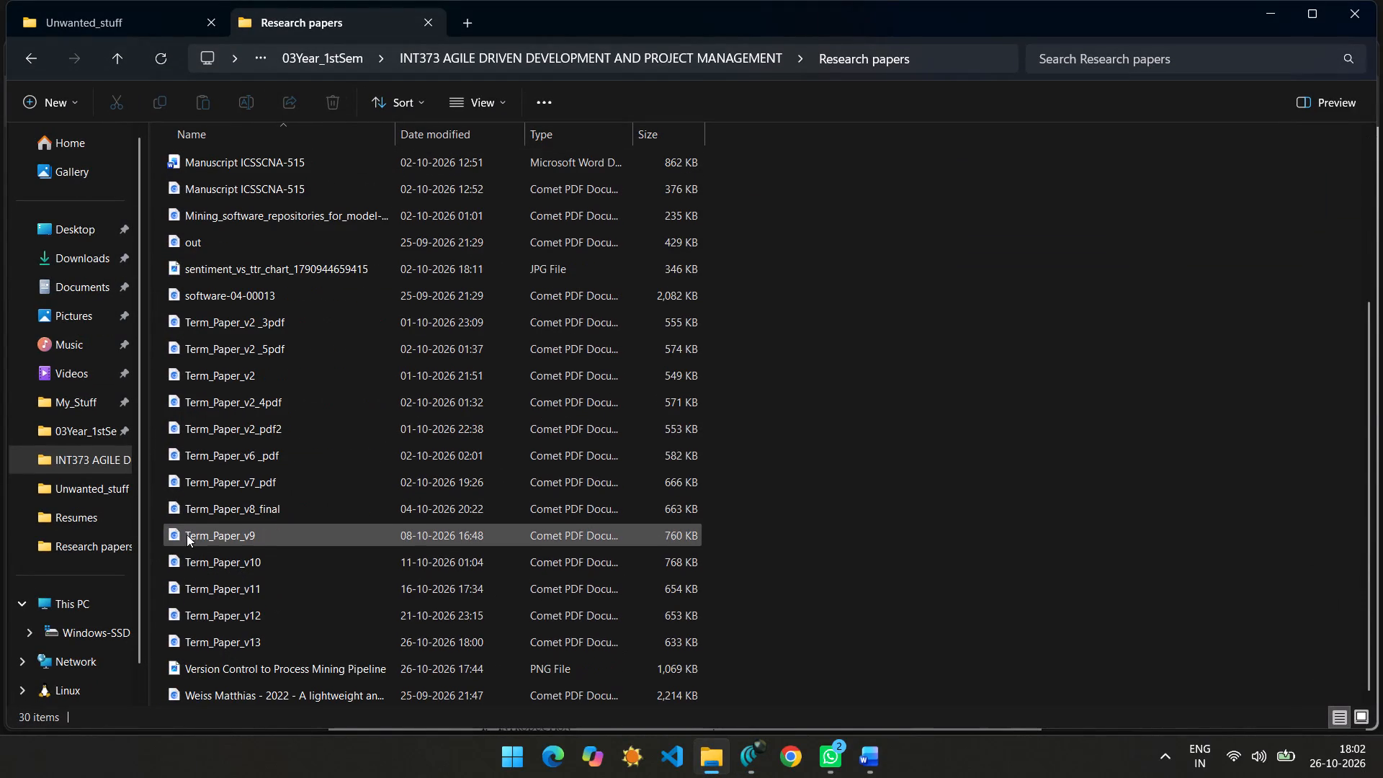
pyautogui.scroll(-5, 187, 535)
pyautogui.click(323, 632)
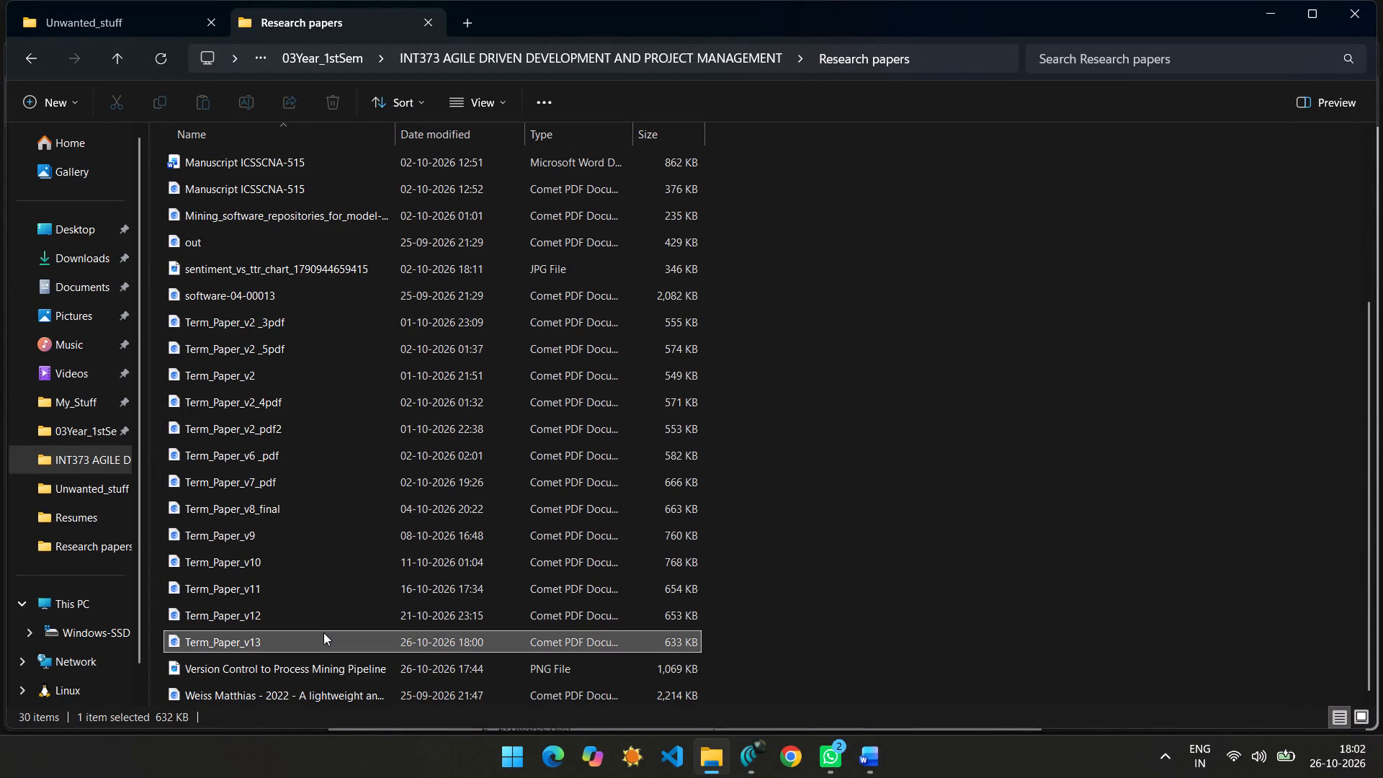
pyautogui.press('Delete')
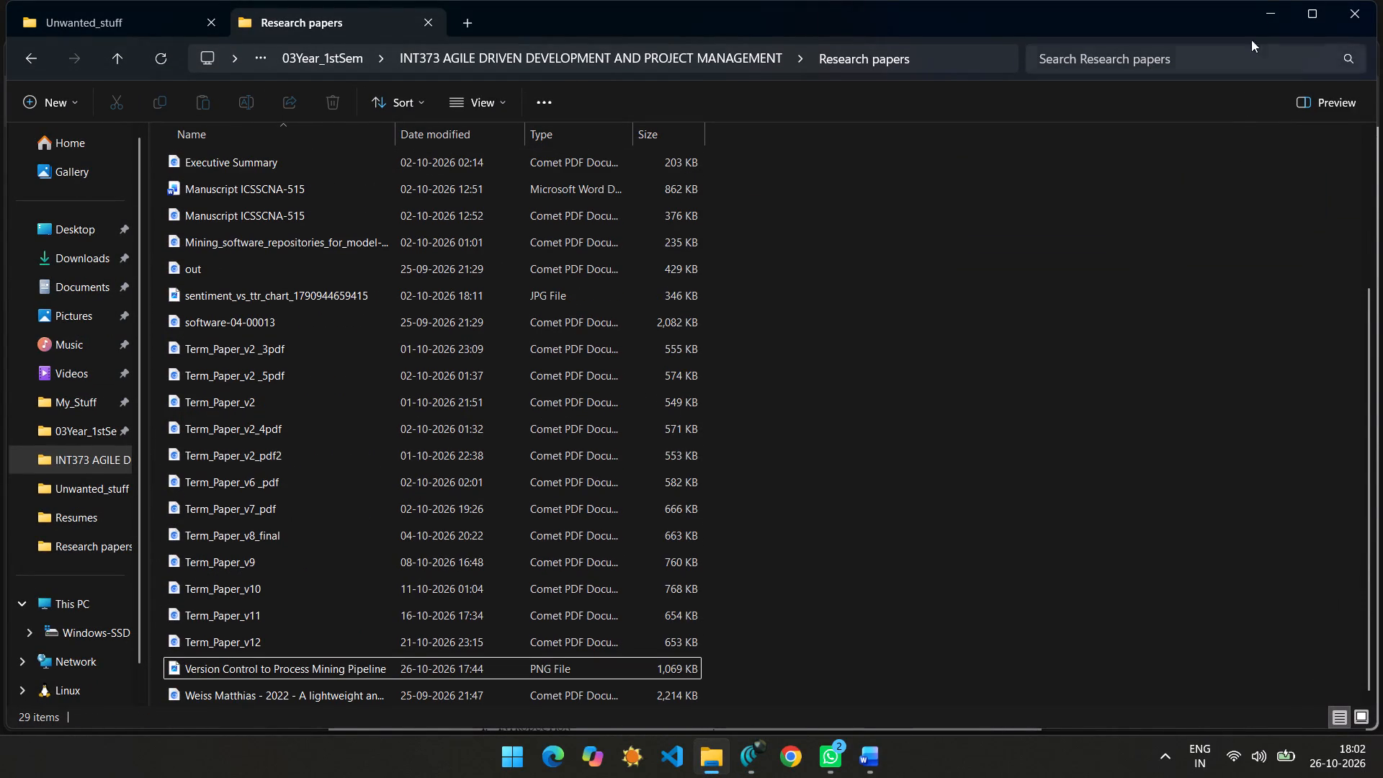
pyautogui.click(1259, 11)
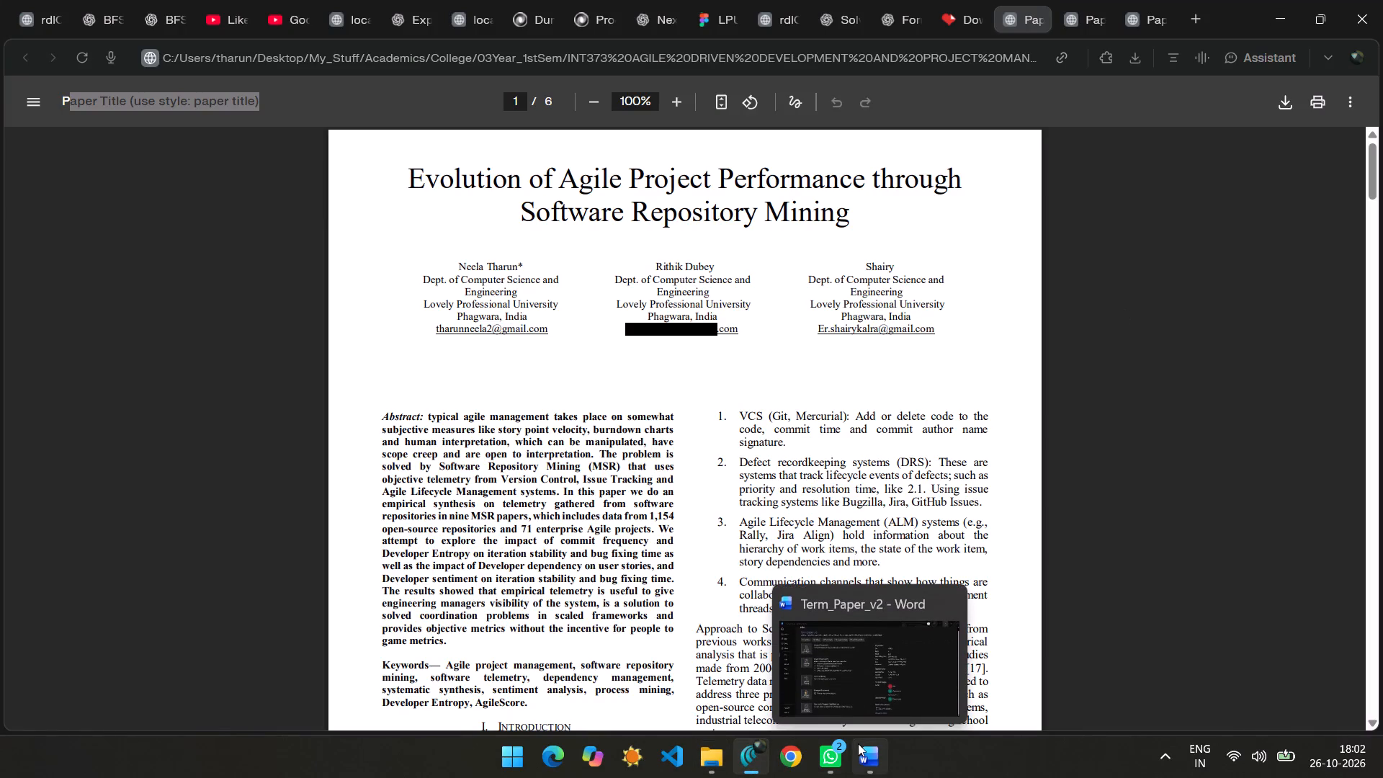
# Convert the Term_Paper_v2 Word document from the INT373 AGILE DRIVEN DEVELOPMENT AND PROJECT MANAGEMENT folder to PDF again in iLovePDF.
pyautogui.click(960, 0)
pyautogui.click(502, 252)
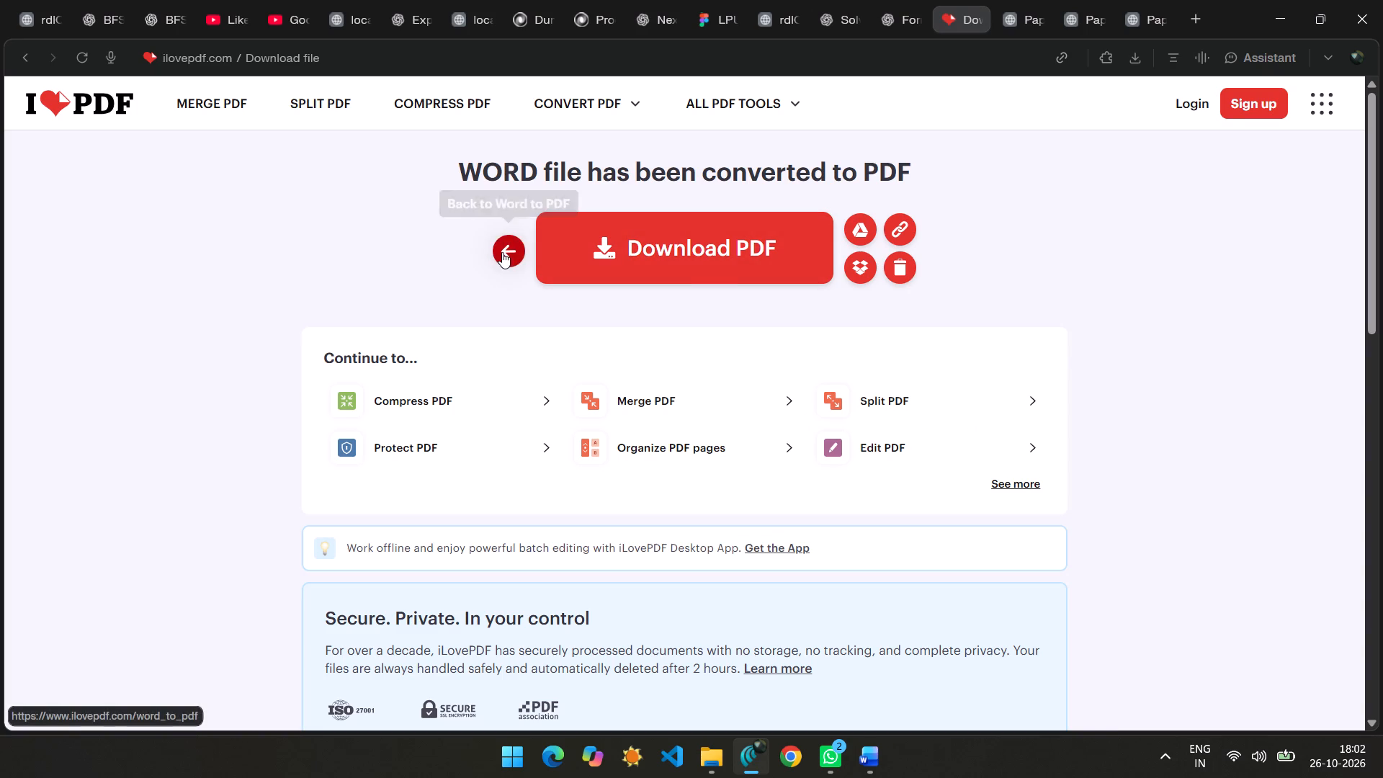
pyautogui.click(713, 298)
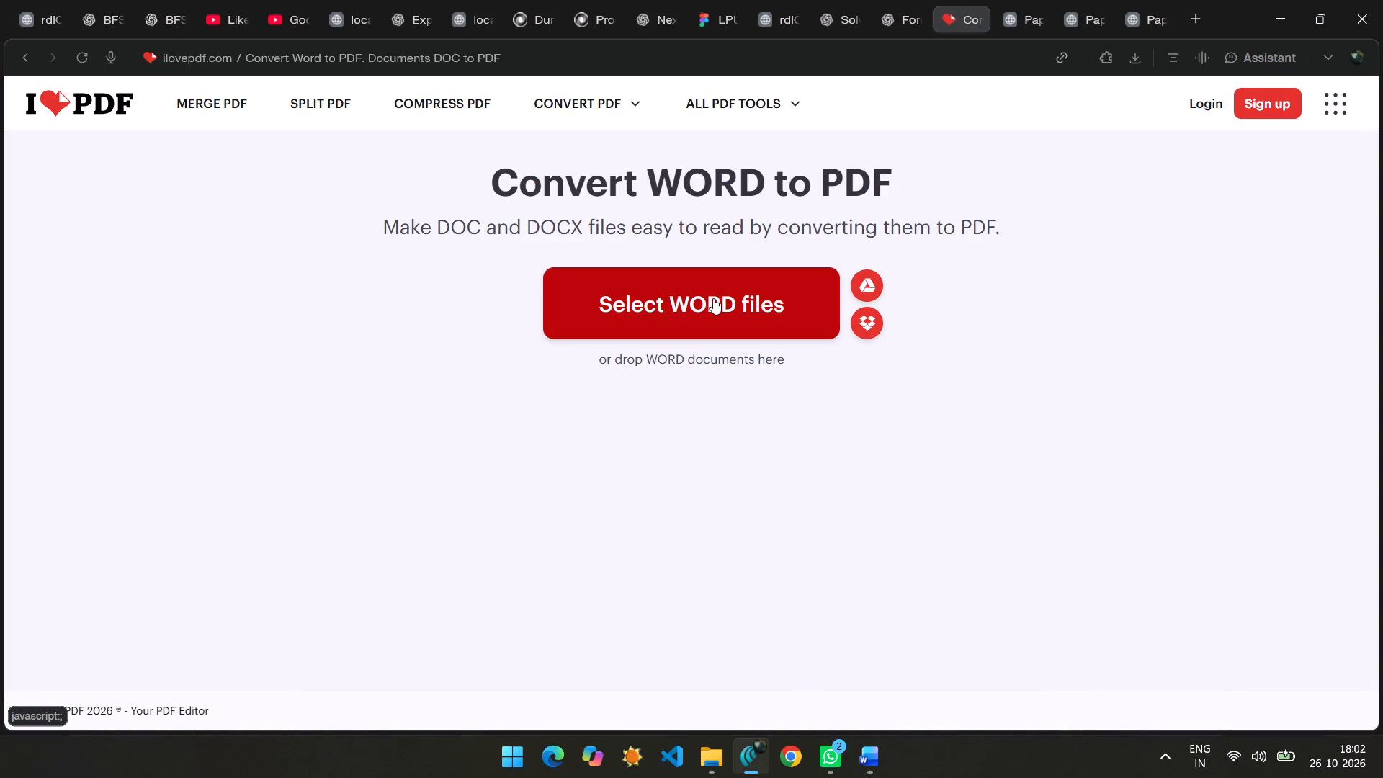
pyautogui.click(710, 298)
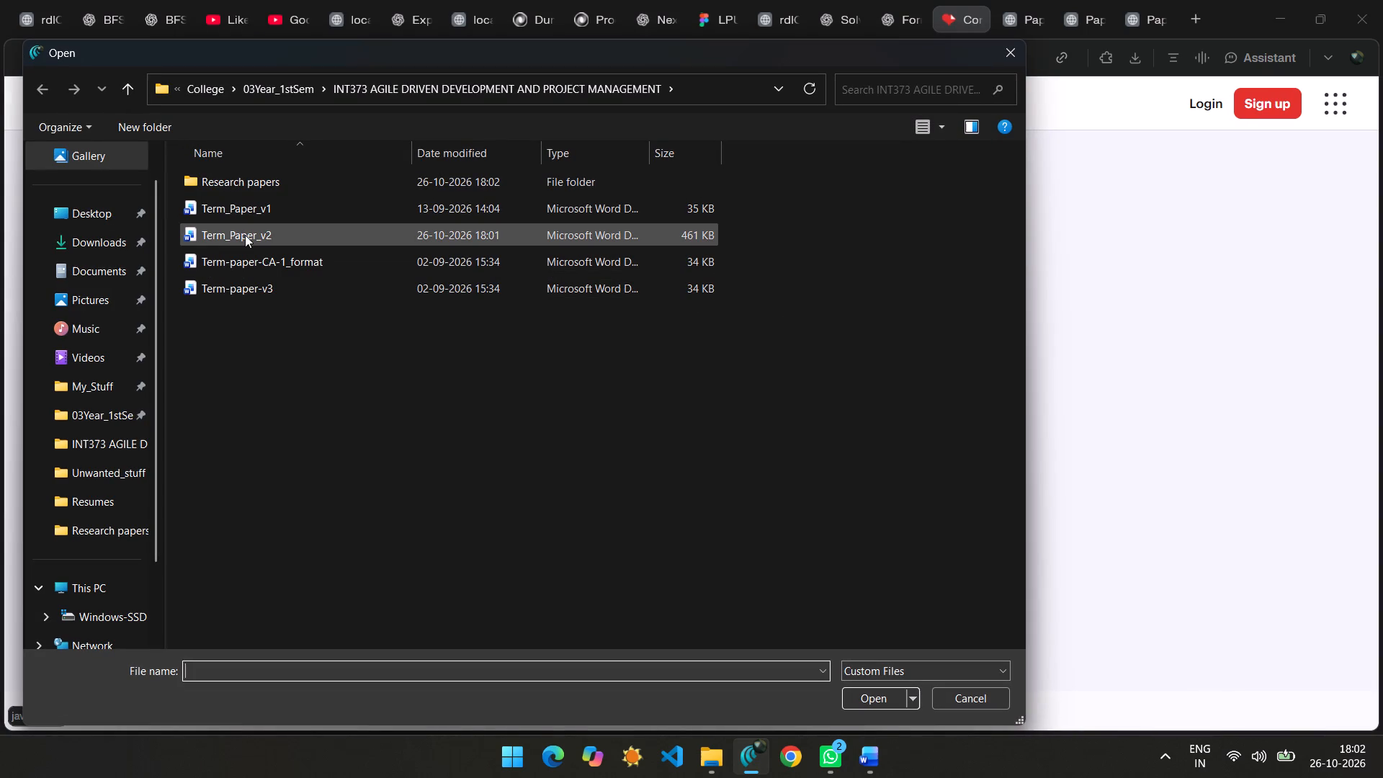
pyautogui.click(245, 235)
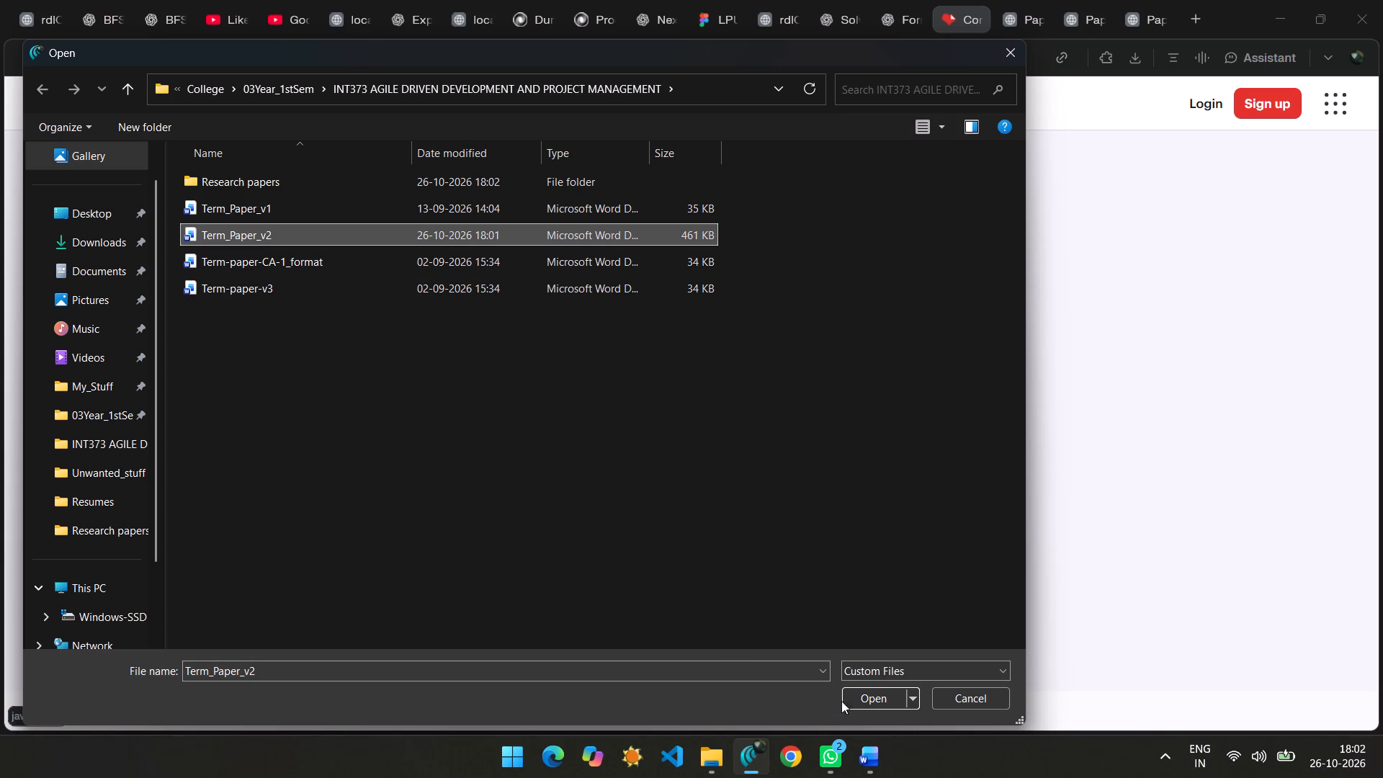
pyautogui.click(854, 699)
pyautogui.click(1152, 689)
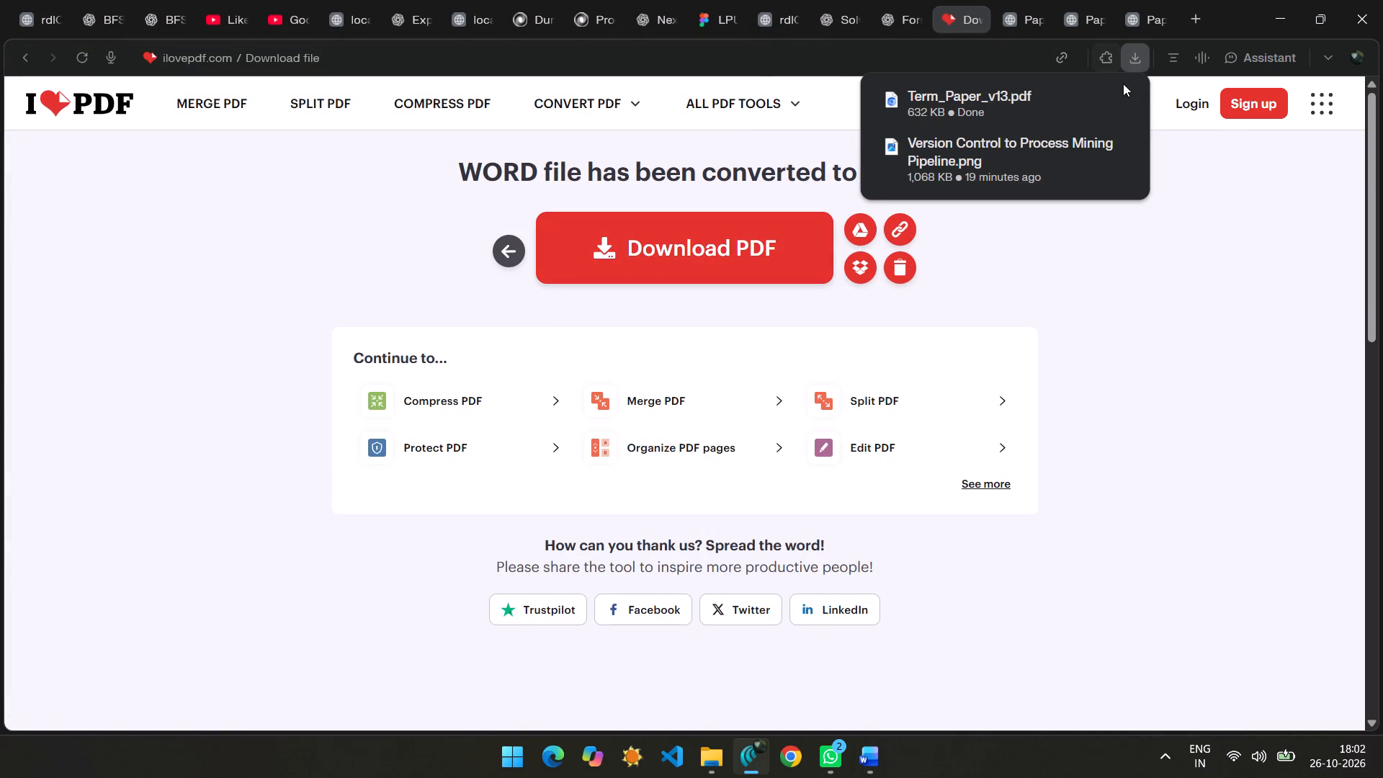
# Open the downloaded Term_Paper_v13.pdf and look through its pages, checking the layout, figures, table and references.
pyautogui.click(1125, 99)
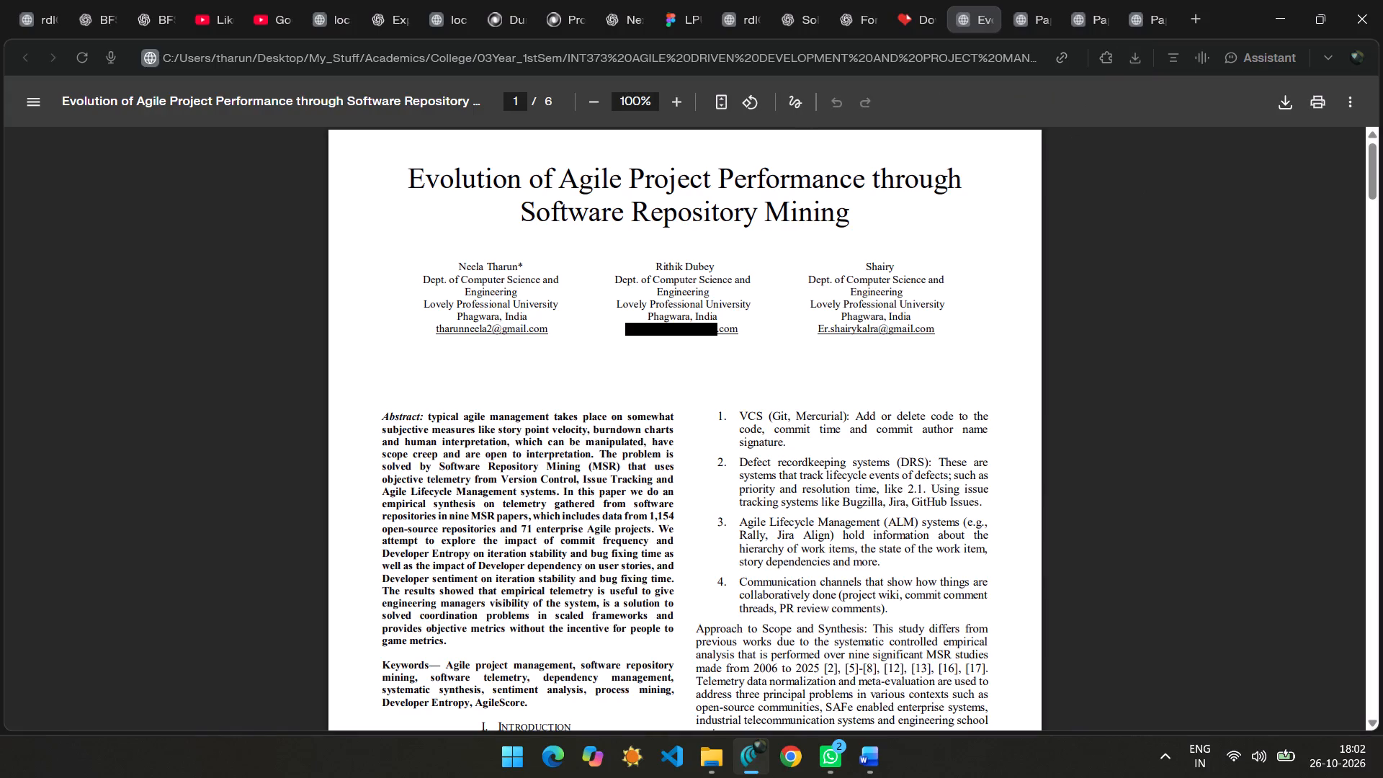
pyautogui.scroll(-6, 614, 286)
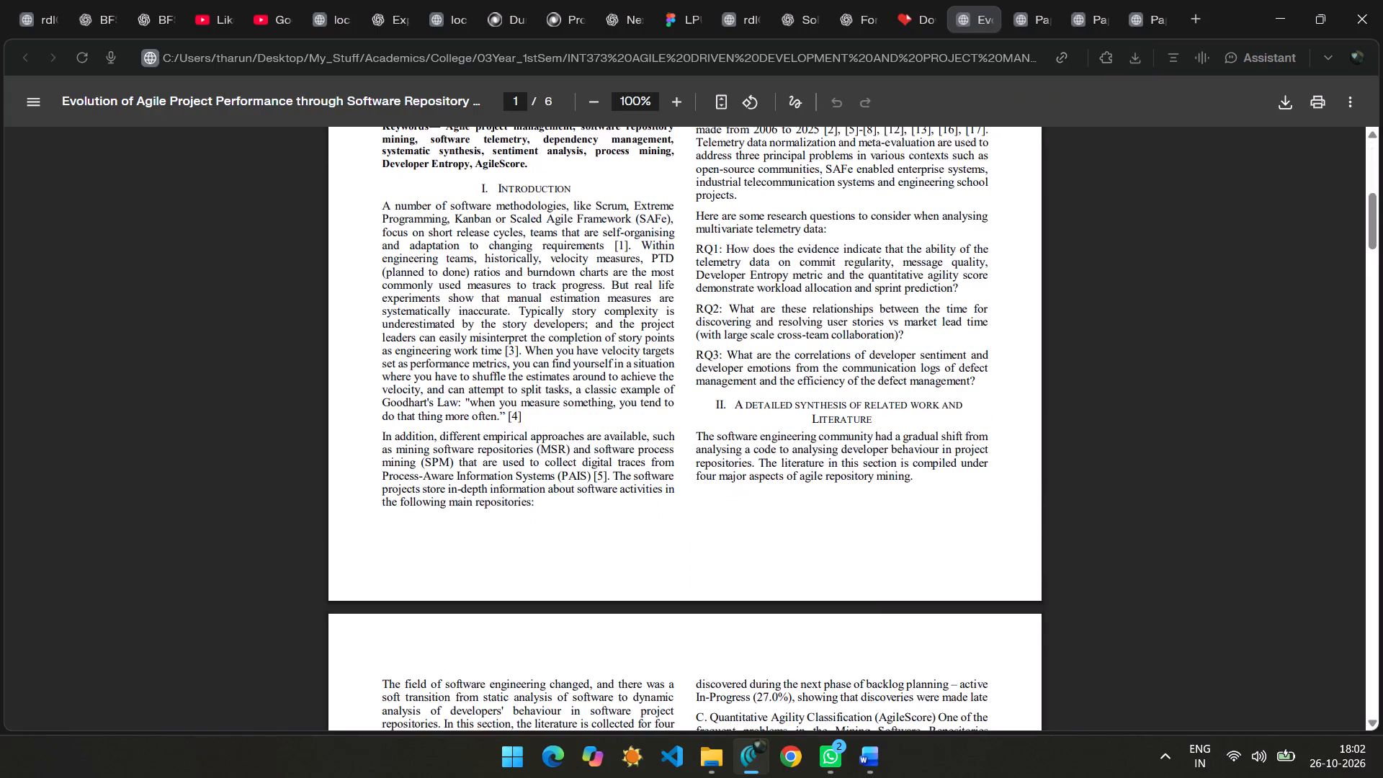
pyautogui.scroll(-15, 614, 292)
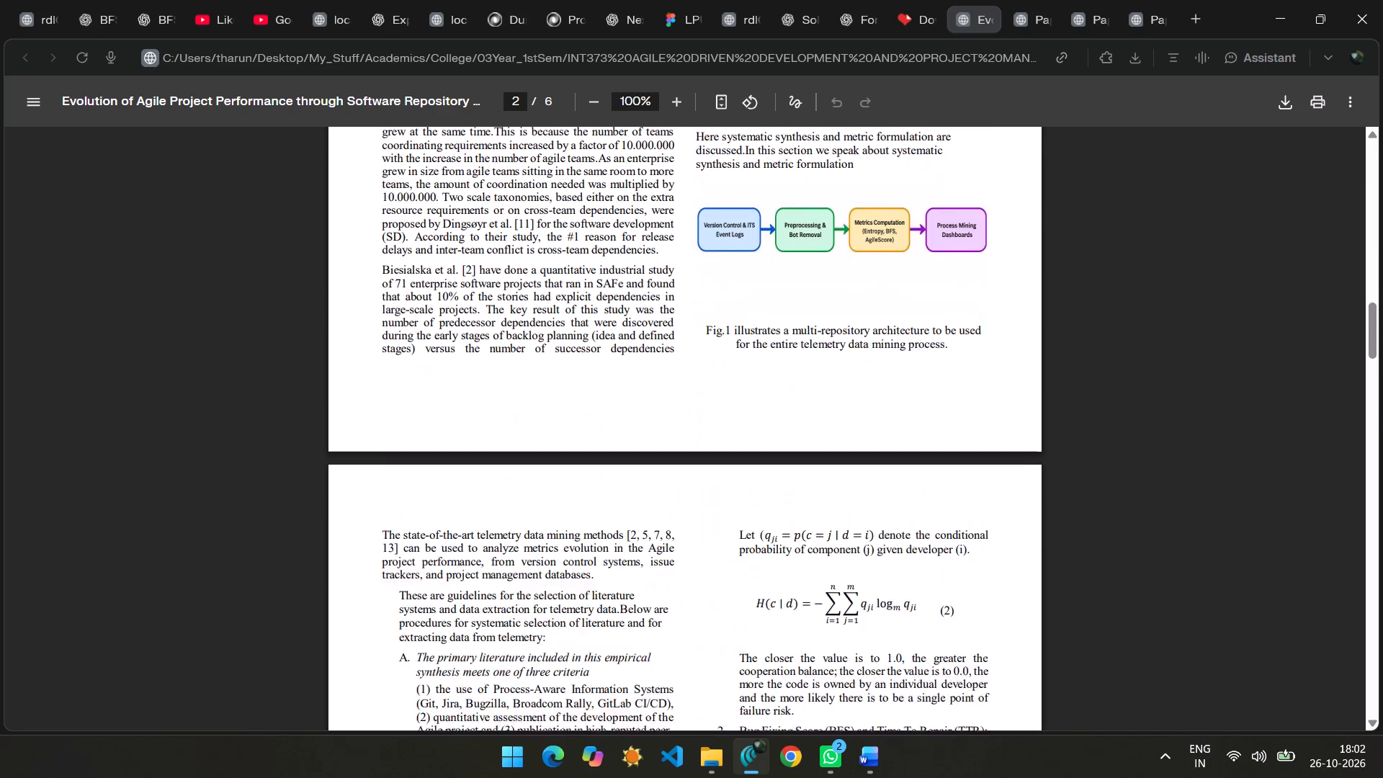
pyautogui.scroll(-19, 614, 296)
pyautogui.scroll(-13, 633, 318)
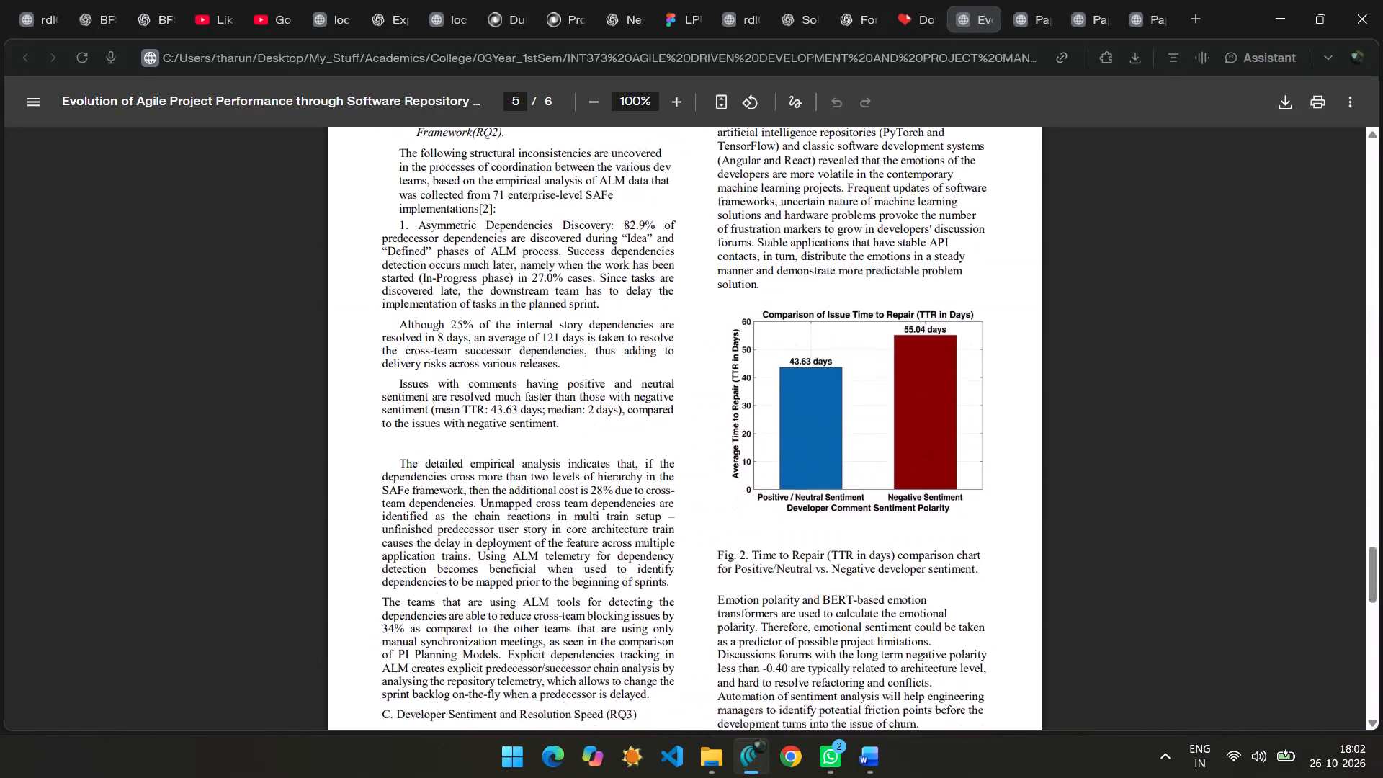
pyautogui.scroll(-13, 633, 325)
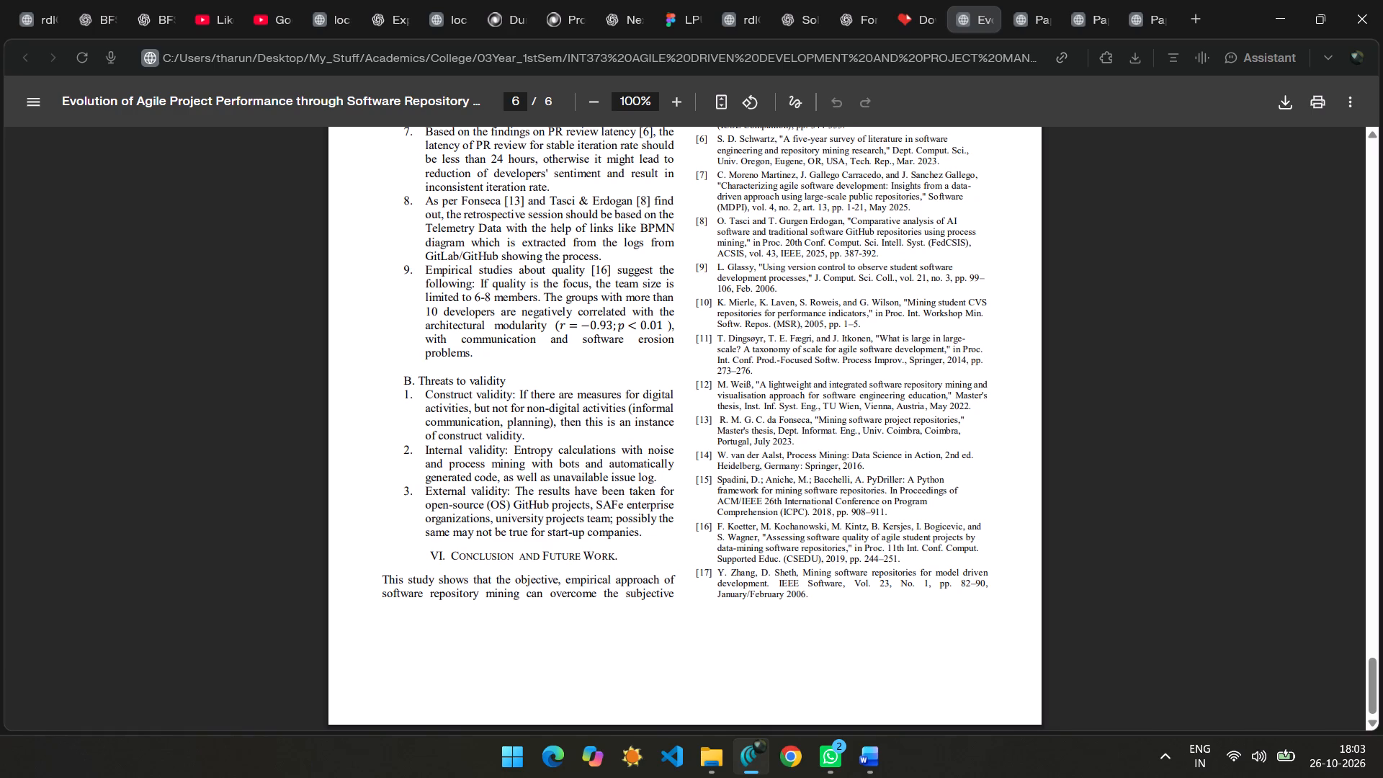
pyautogui.scroll(-7, 551, 229)
pyautogui.scroll(7, 553, 244)
pyautogui.scroll(16, 545, 240)
pyautogui.scroll(6, 545, 240)
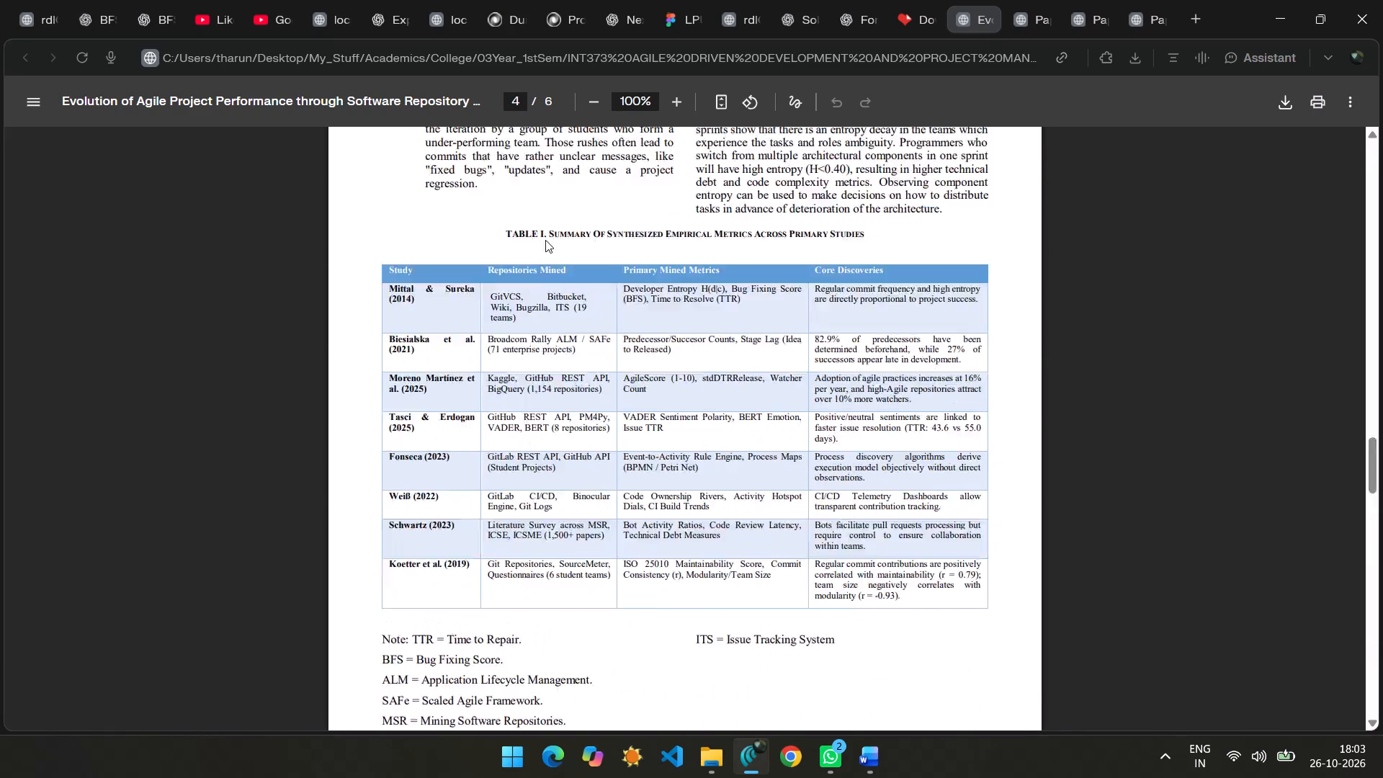
pyautogui.scroll(17, 545, 240)
pyautogui.scroll(8, 545, 240)
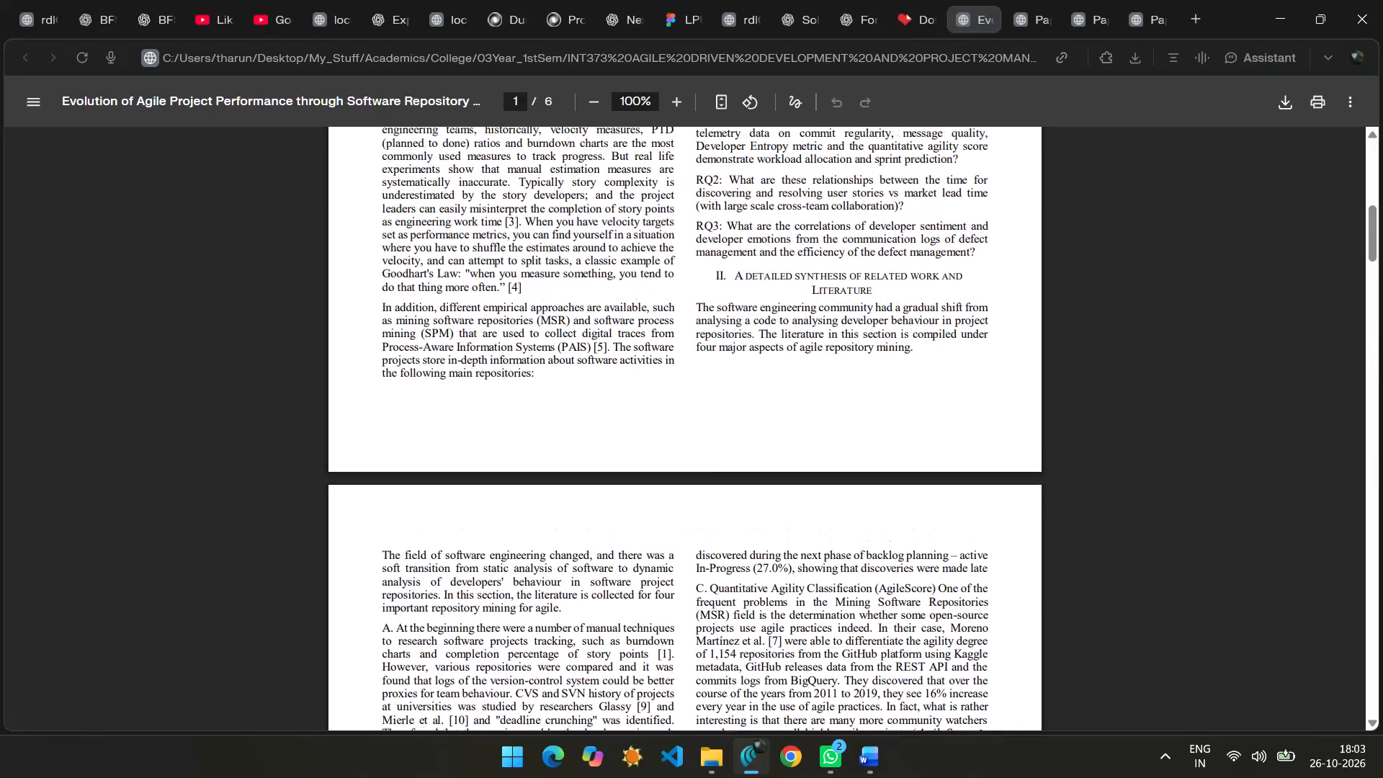
# Examine the document properties of Term_Paper_v13.pdf, including the title, author, keywords and PDF producer.
pyautogui.click(1354, 102)
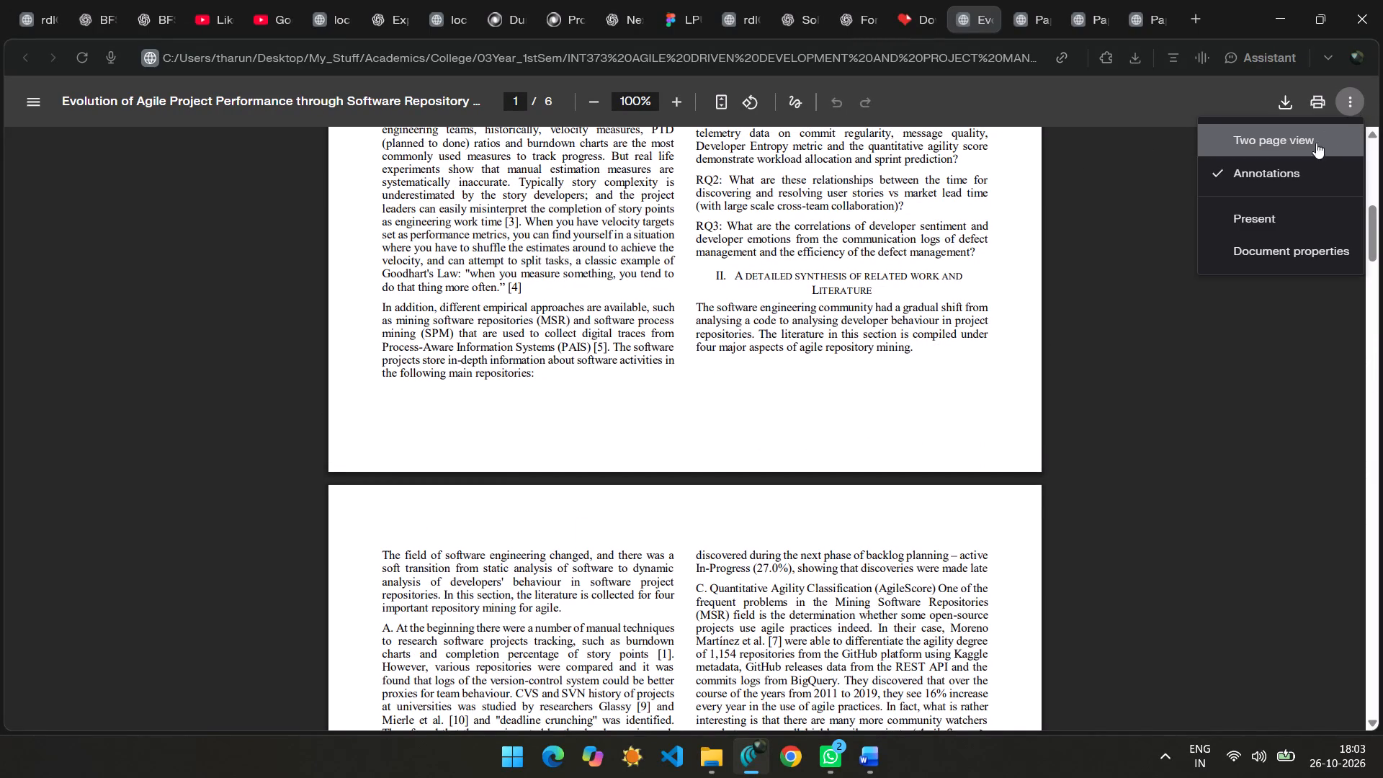
pyautogui.click(1269, 254)
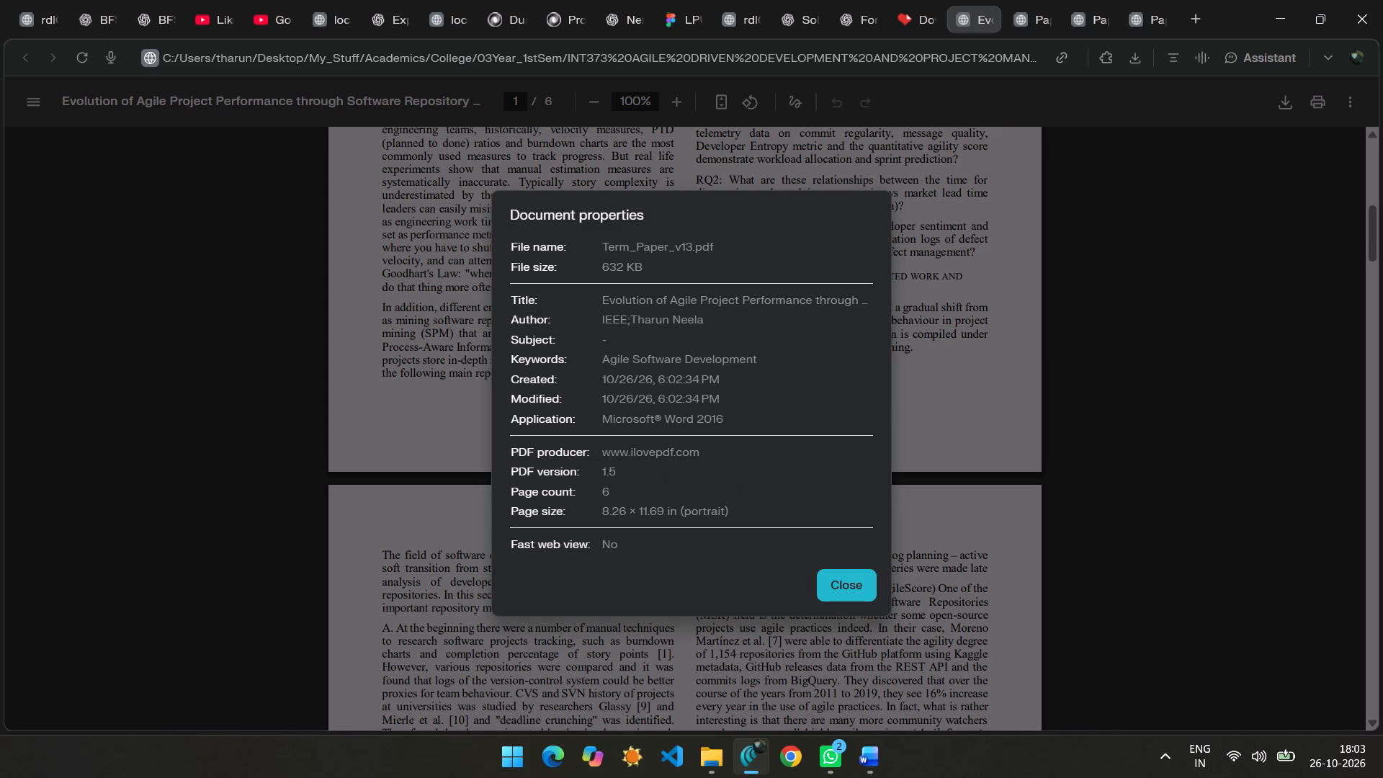
pyautogui.moveTo(704, 454); pyautogui.dragTo(592, 453)
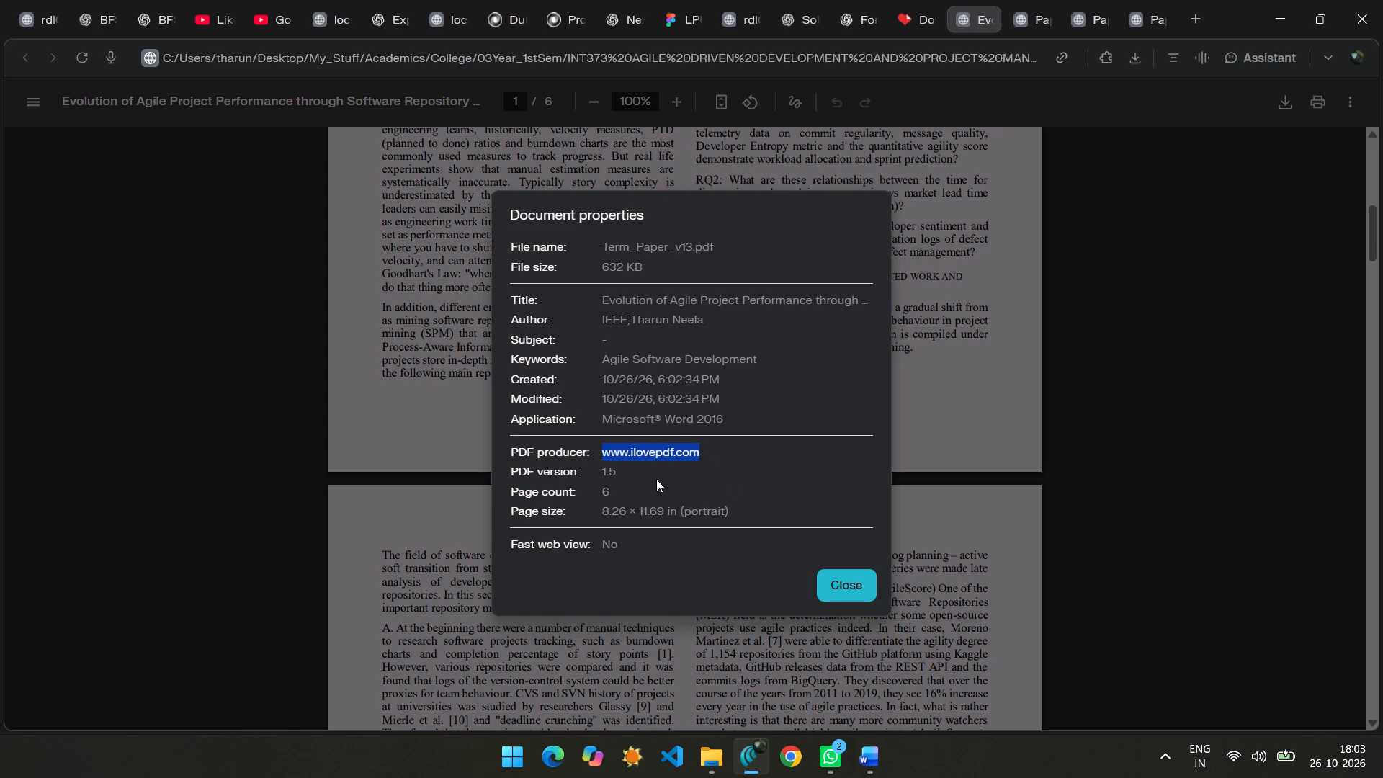
pyautogui.click(656, 479)
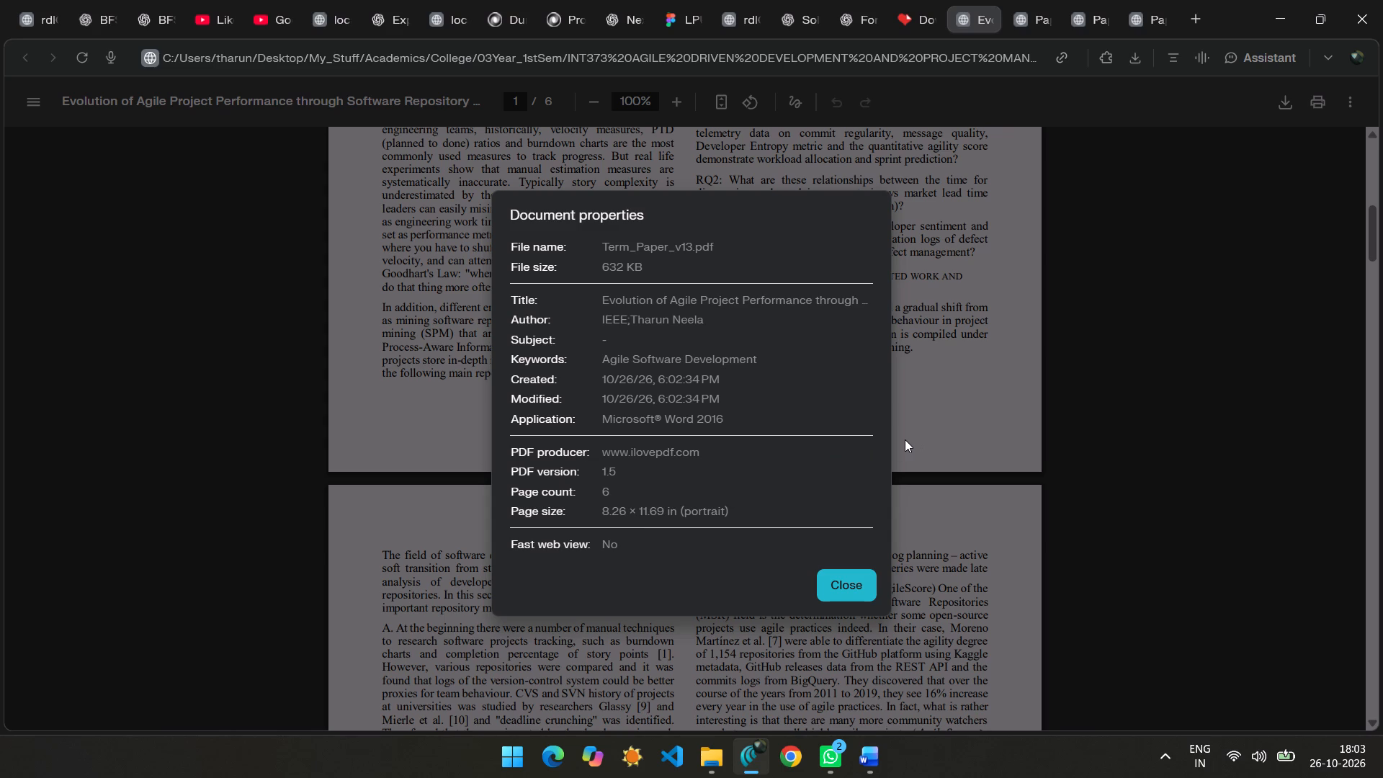
# Close the document properties and look through the following pages of Term_Paper_v13.pdf, from the related work to the metric formulas and empirical results.
pyautogui.click(858, 574)
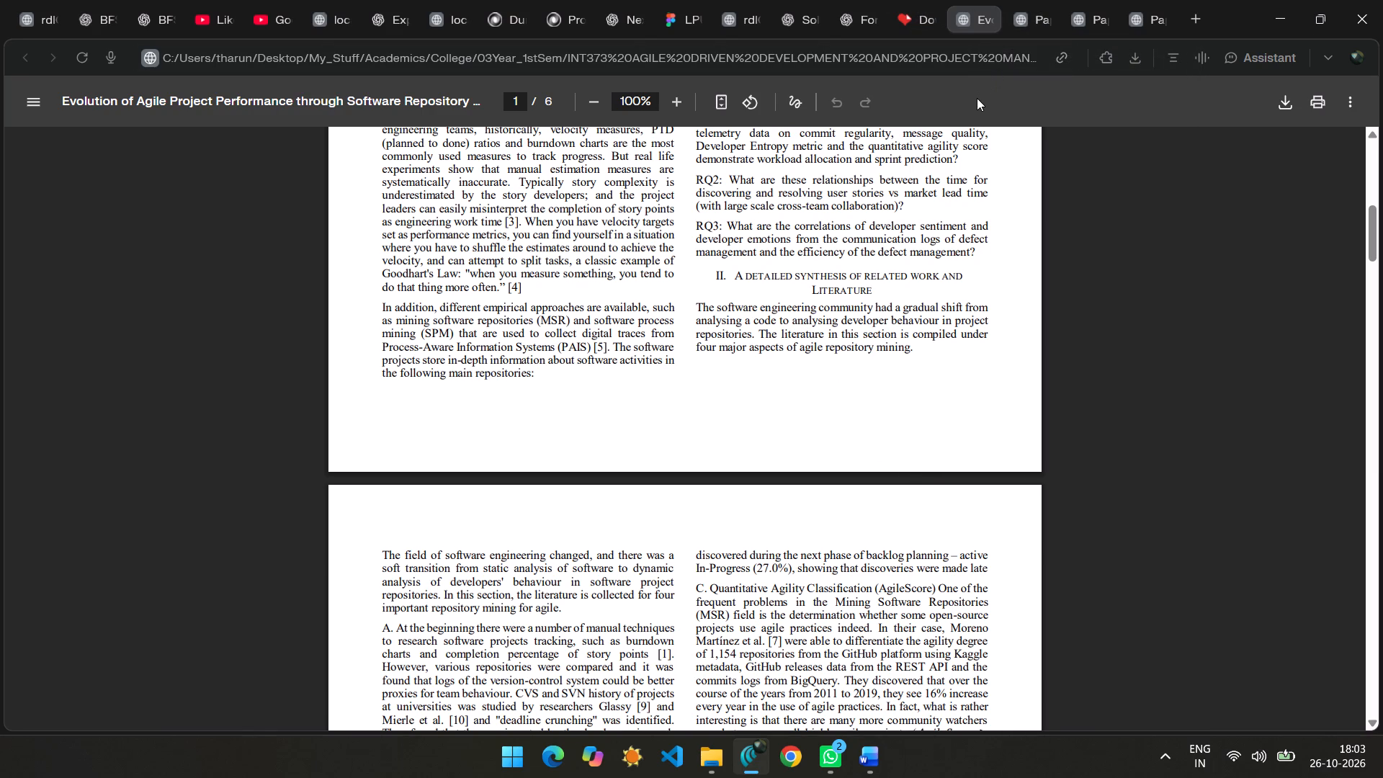
pyautogui.scroll(-6, 984, 278)
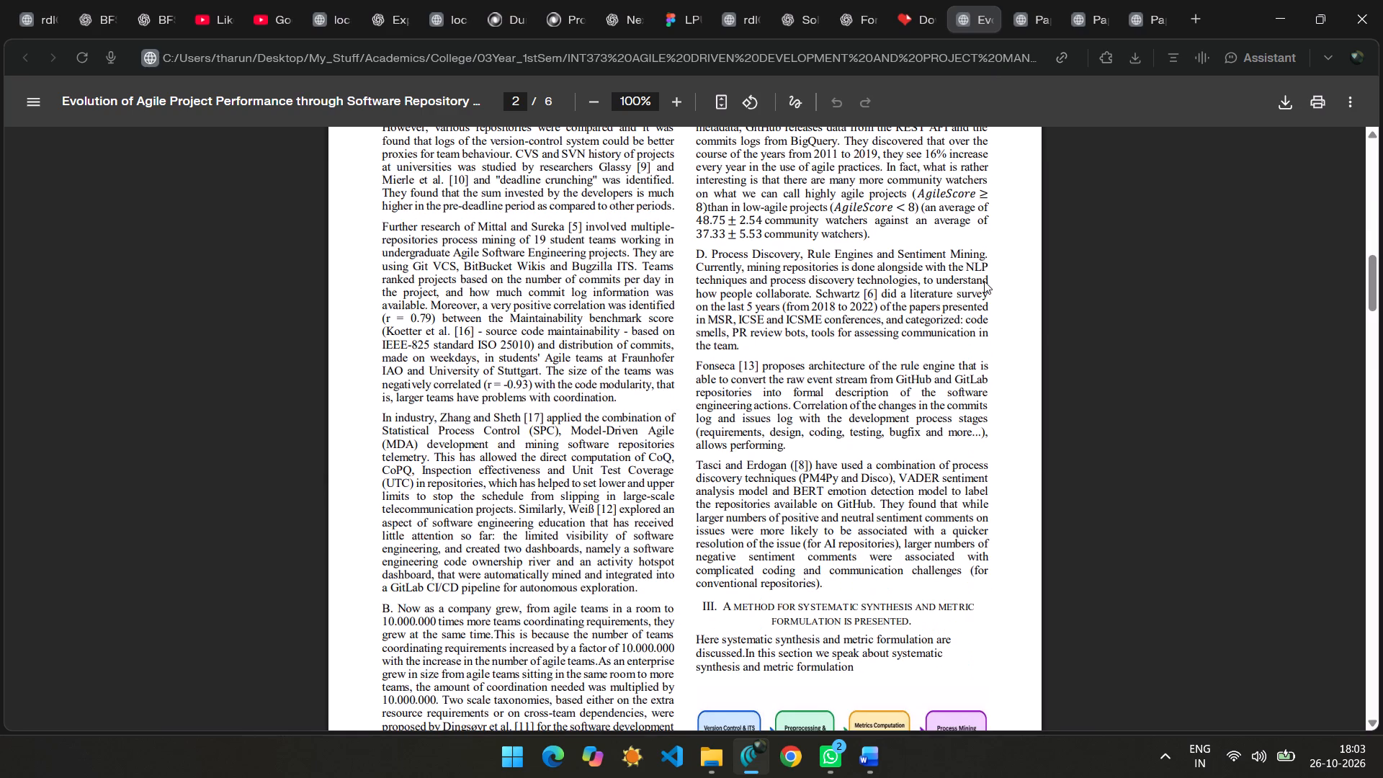